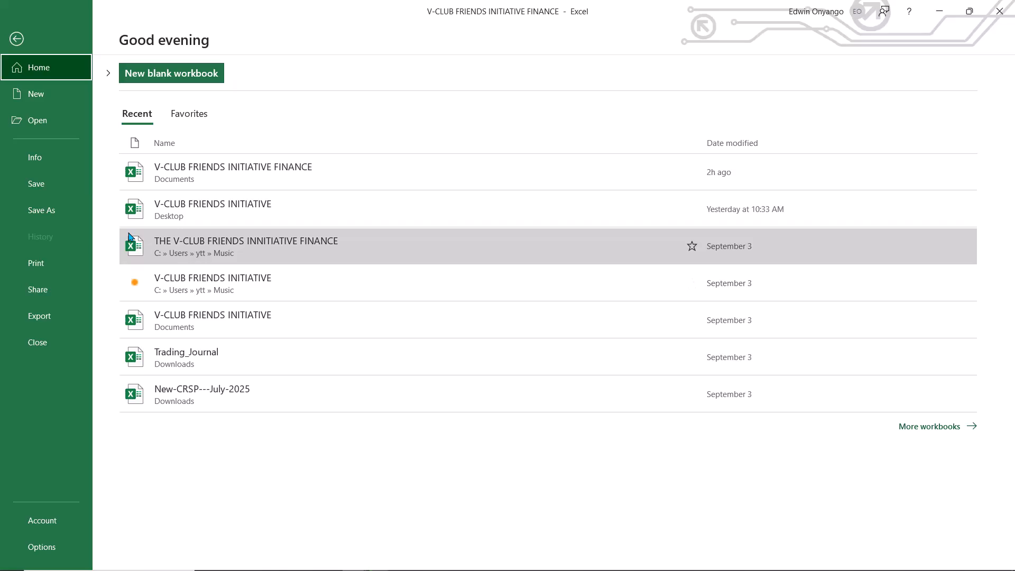
Create a new blank workbook.
click(21, 95)
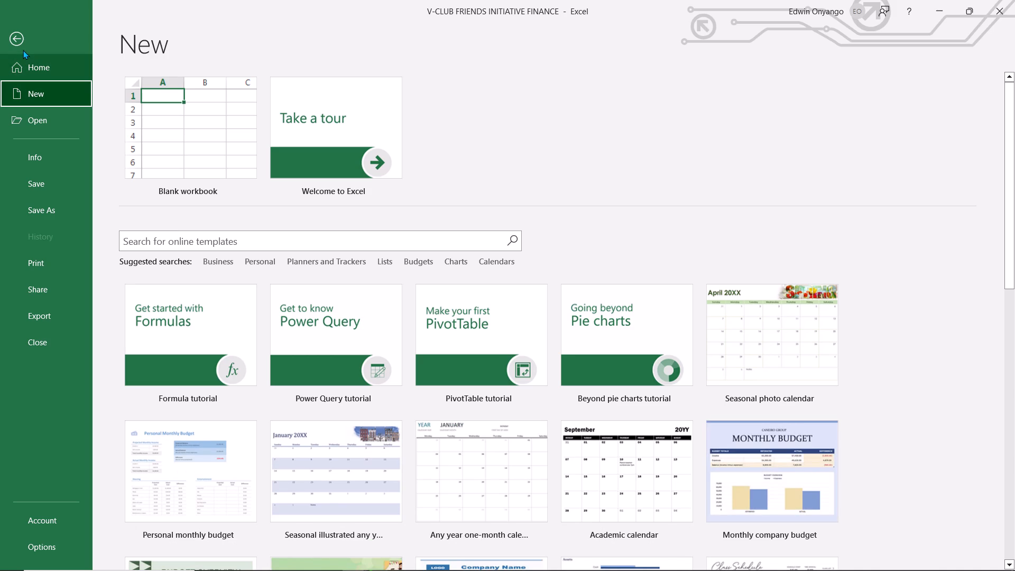
click(164, 121)
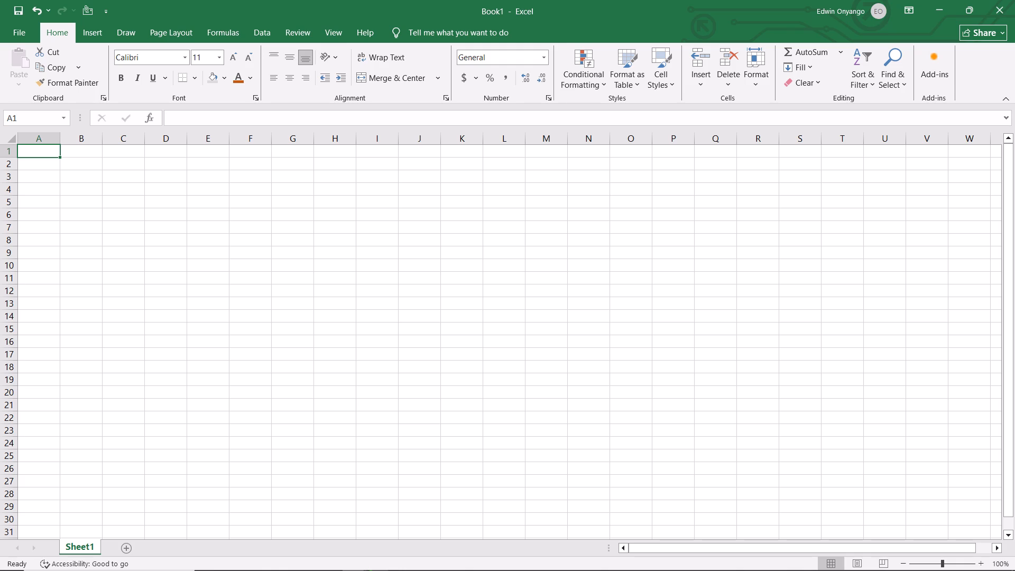
Enter the column headers NO., DATE and TIME in cells A1 to C1.
text(NO)
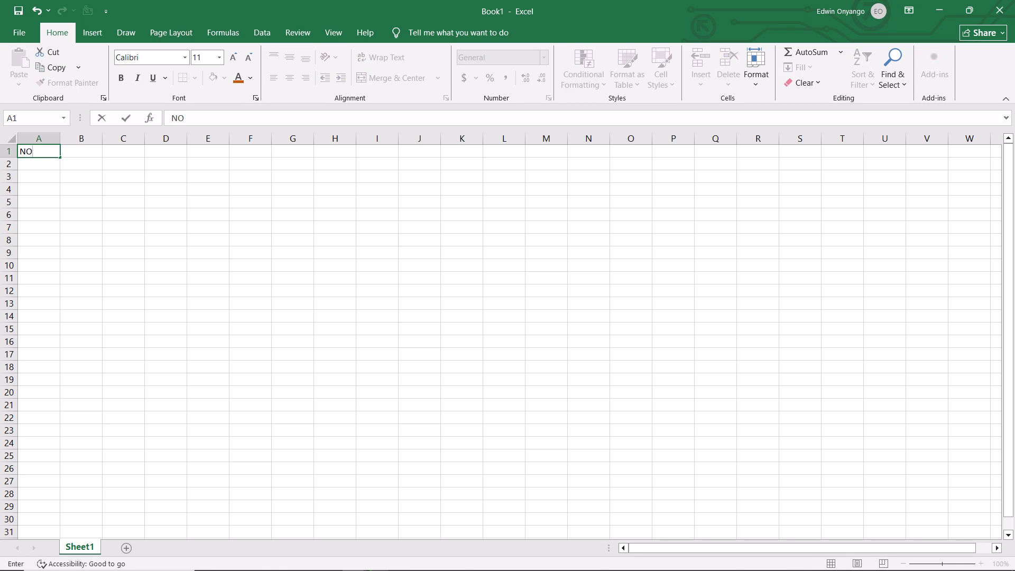
key(period)
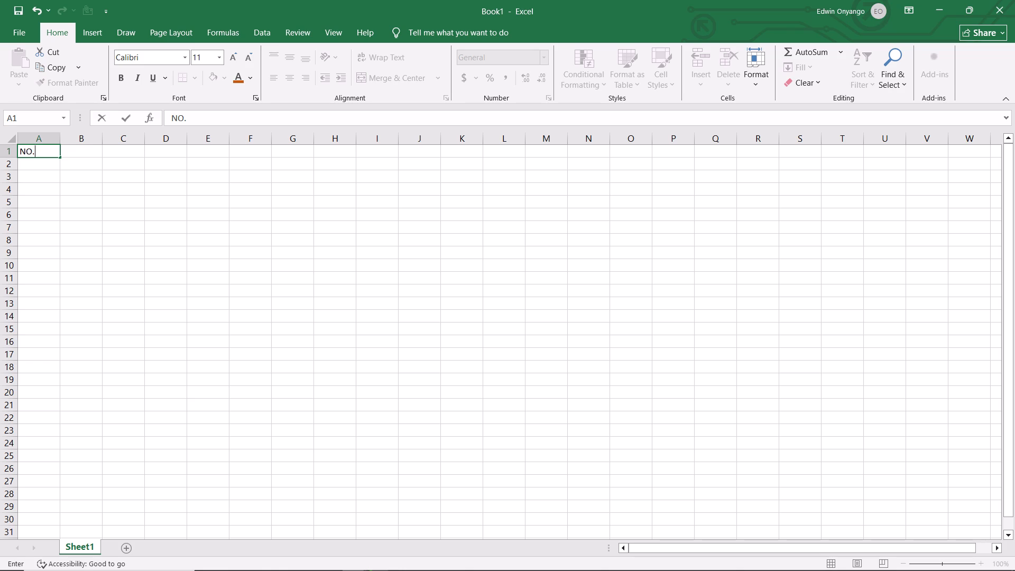
click(84, 153)
text(DATE)
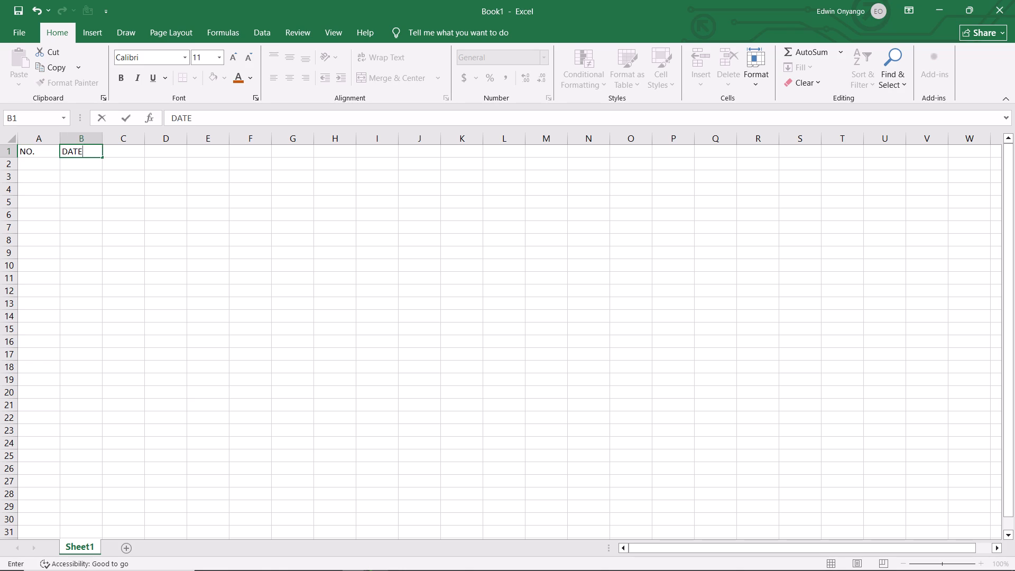
click(127, 153)
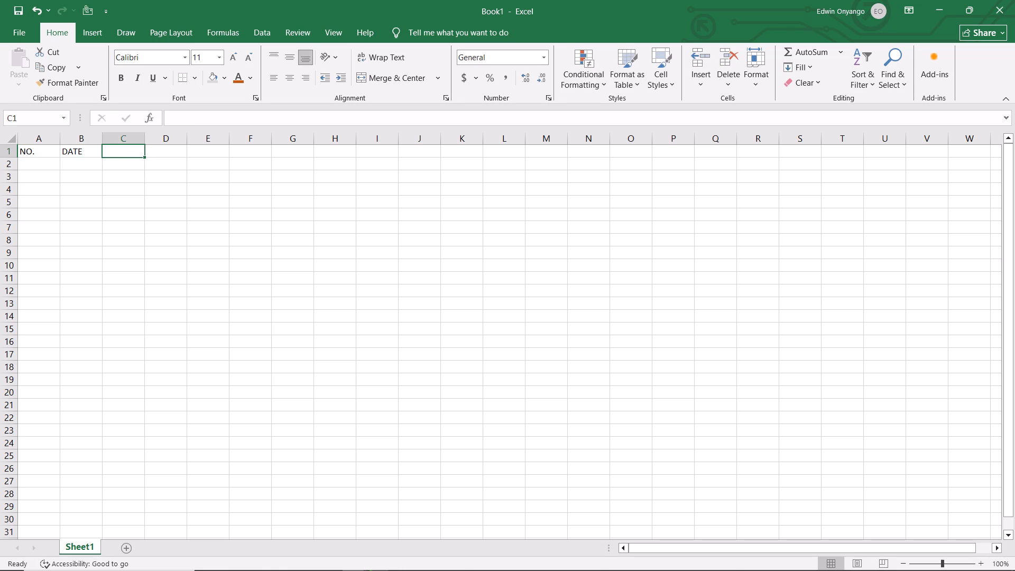
text(TIME)
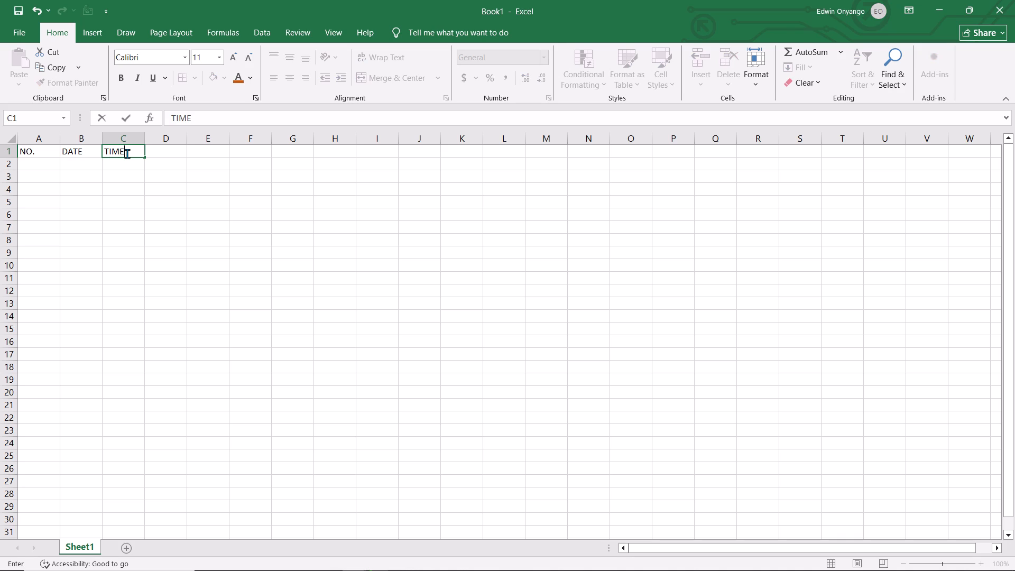
Enter the column header LOCATION in cell D1.
click(158, 145)
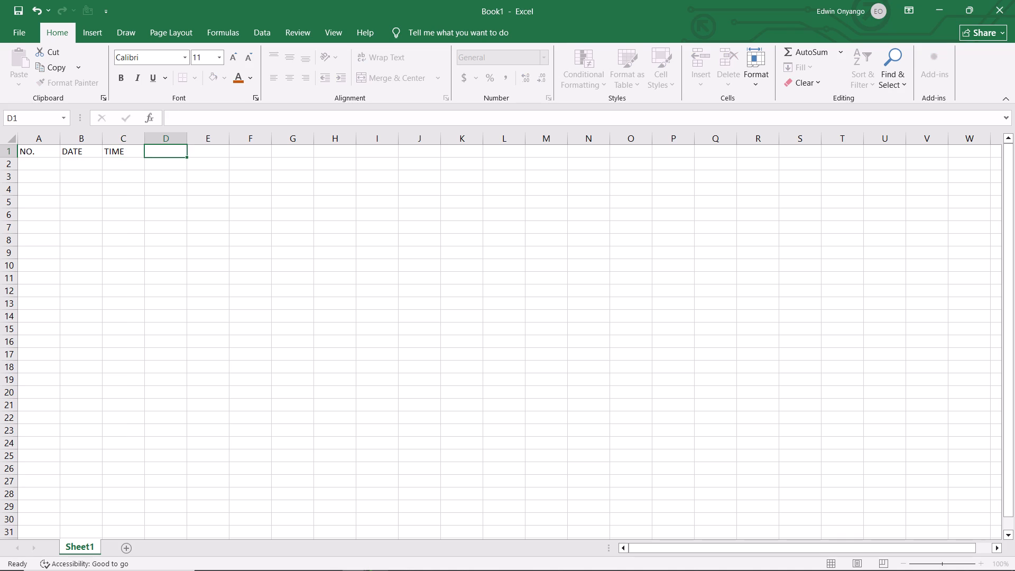
text(LO)
text(CATIOM)
key(n)
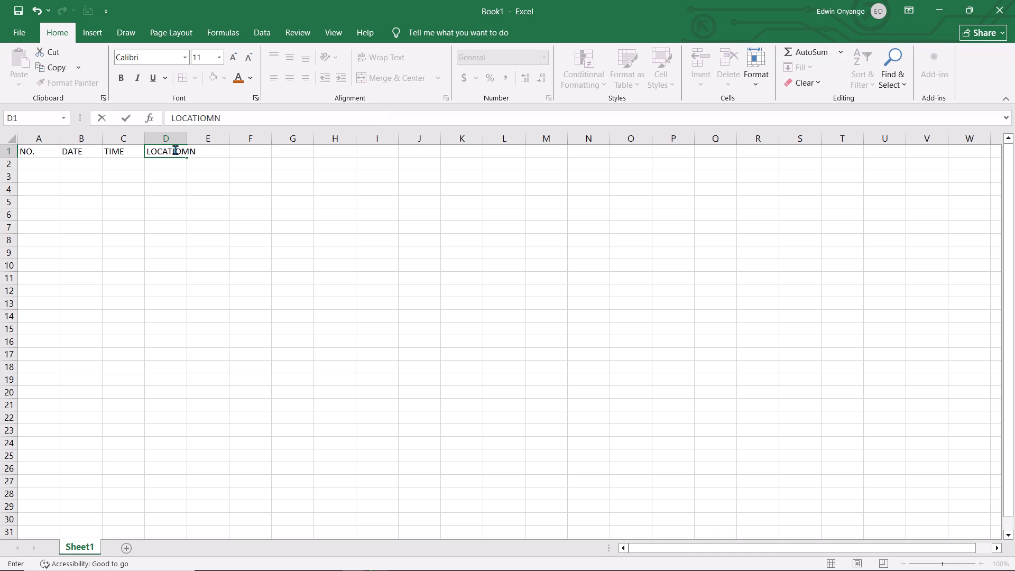
key(BackSpace)
key(BackSpace)
key(n)
click(207, 150)
click(207, 150)
key(Right)
key(Right)
key(Right)
key(Right)
key(Right)
click(170, 148)
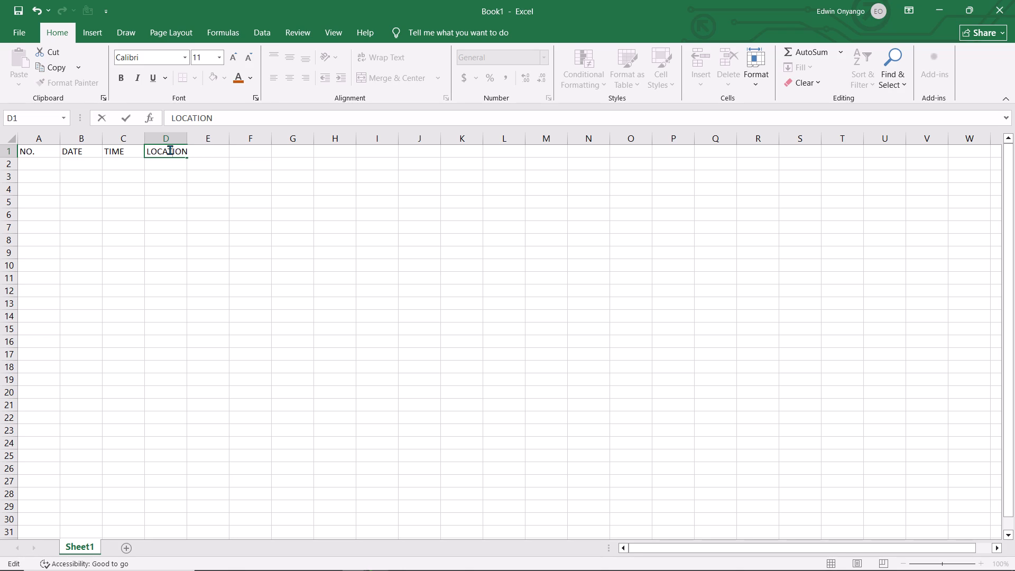
click(170, 150)
double_click(170, 150)
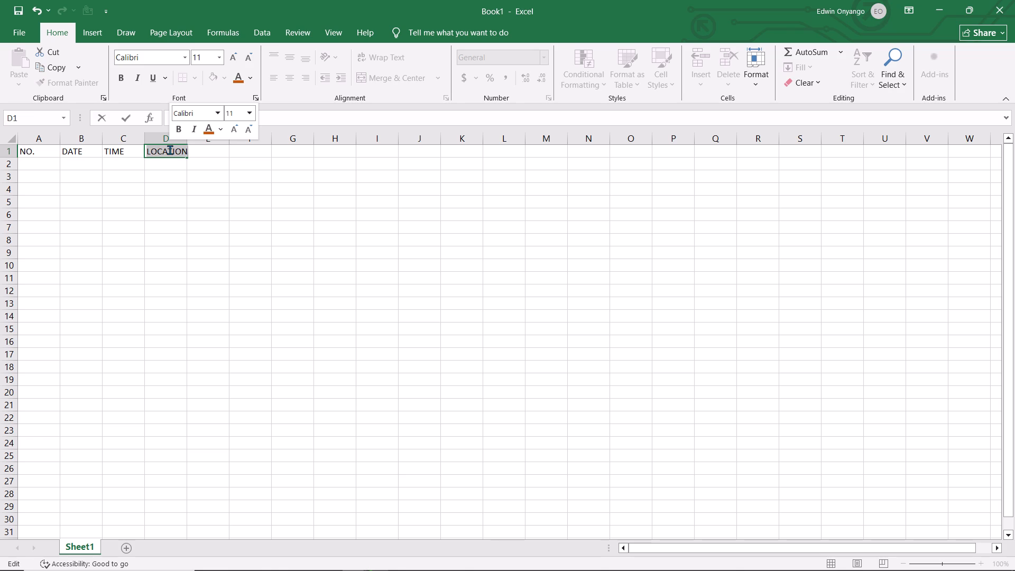
key(Right)
key(Right)
key(Right)
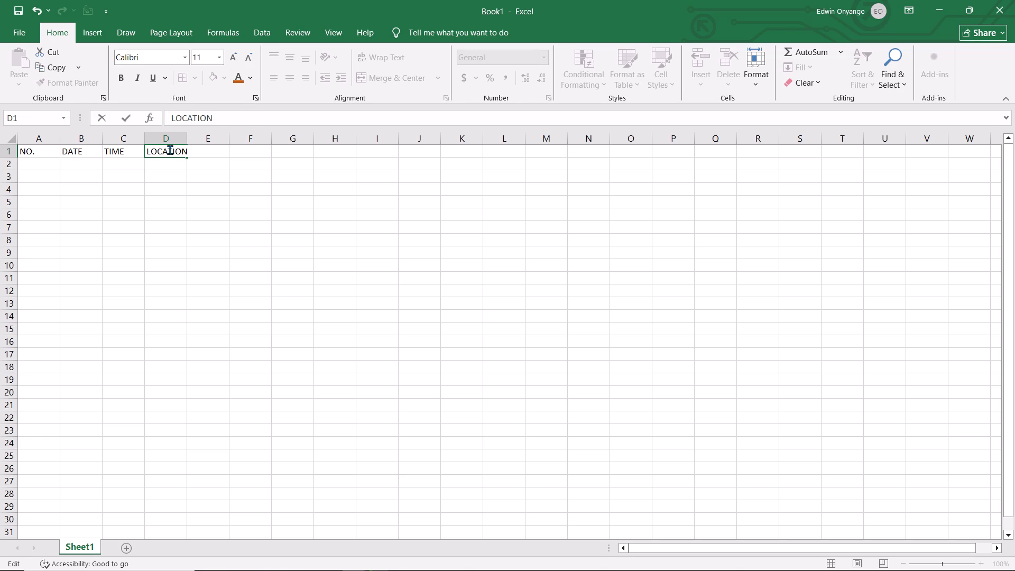
click(163, 190)
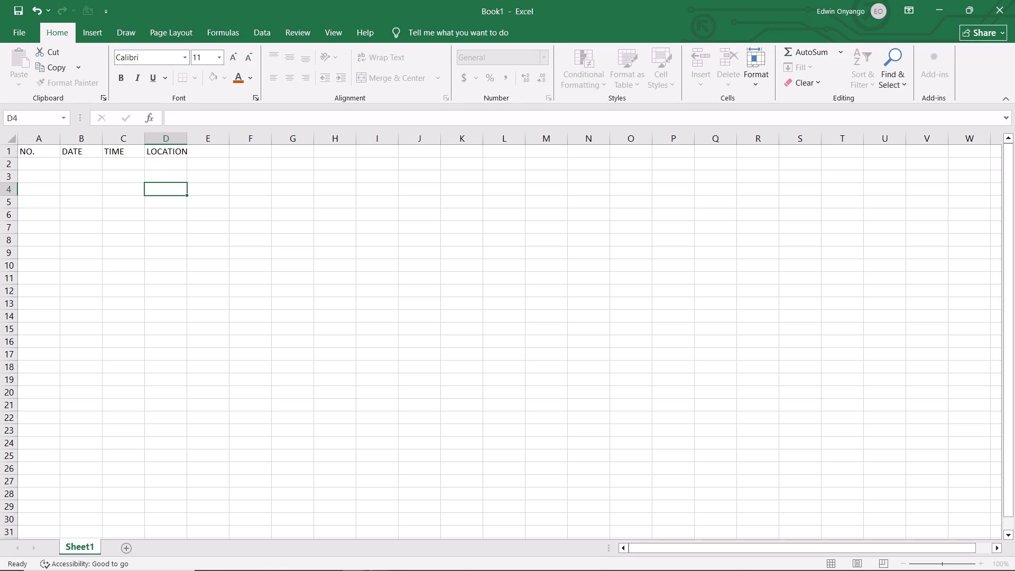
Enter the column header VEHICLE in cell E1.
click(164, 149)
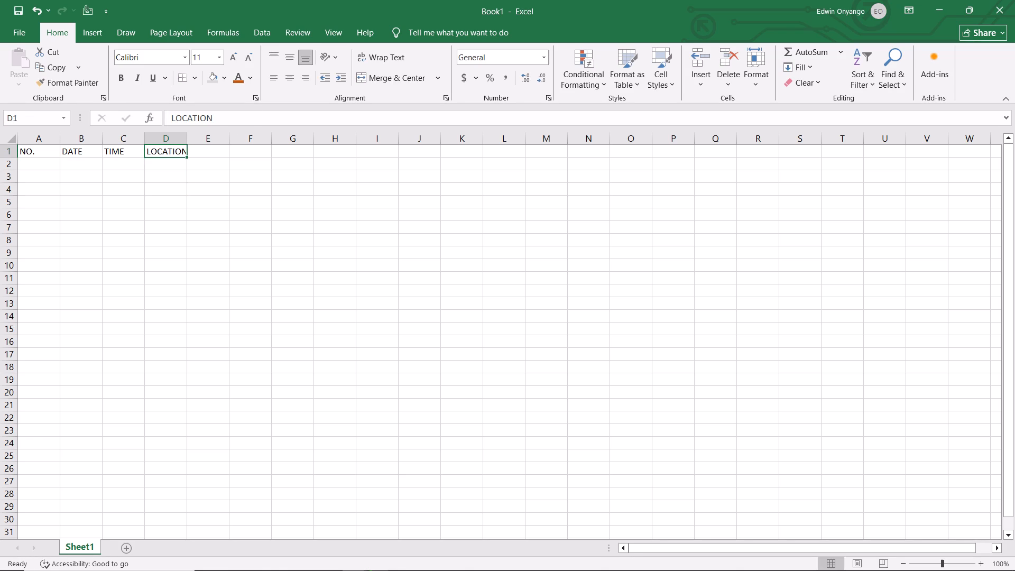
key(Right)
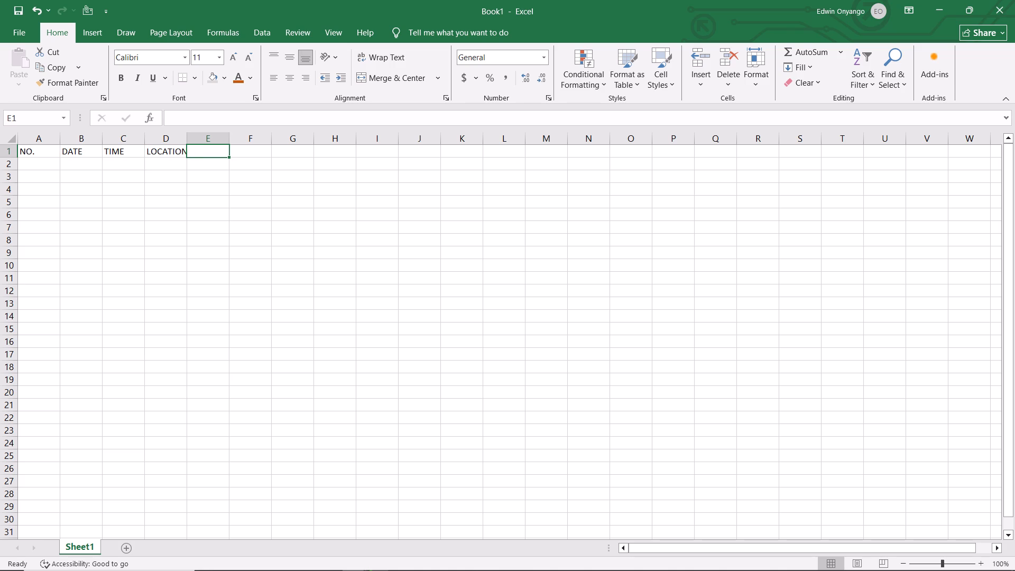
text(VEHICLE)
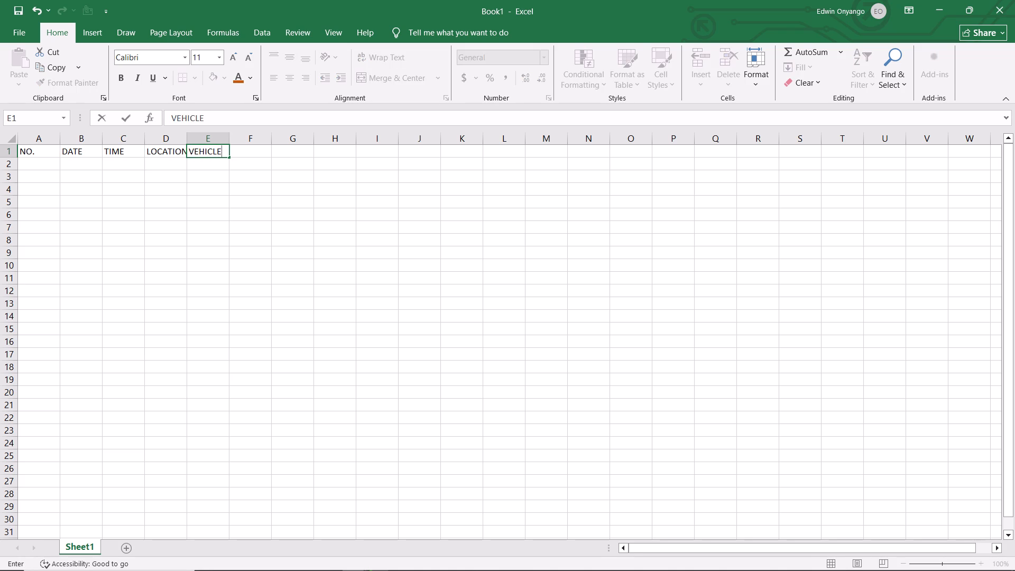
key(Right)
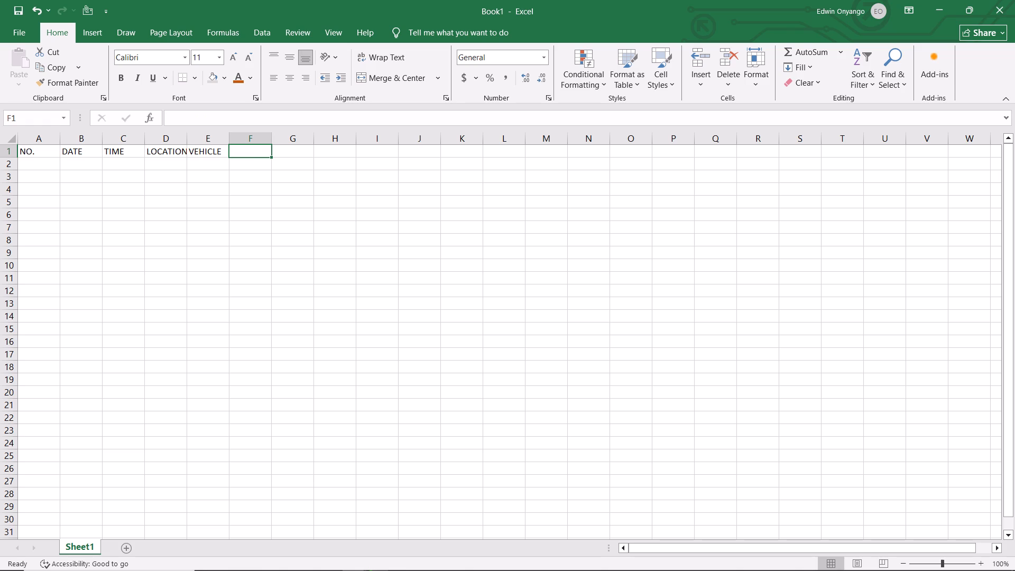
Replace the header in cell E1 with TYPE.
key(Left)
text(TYPE)
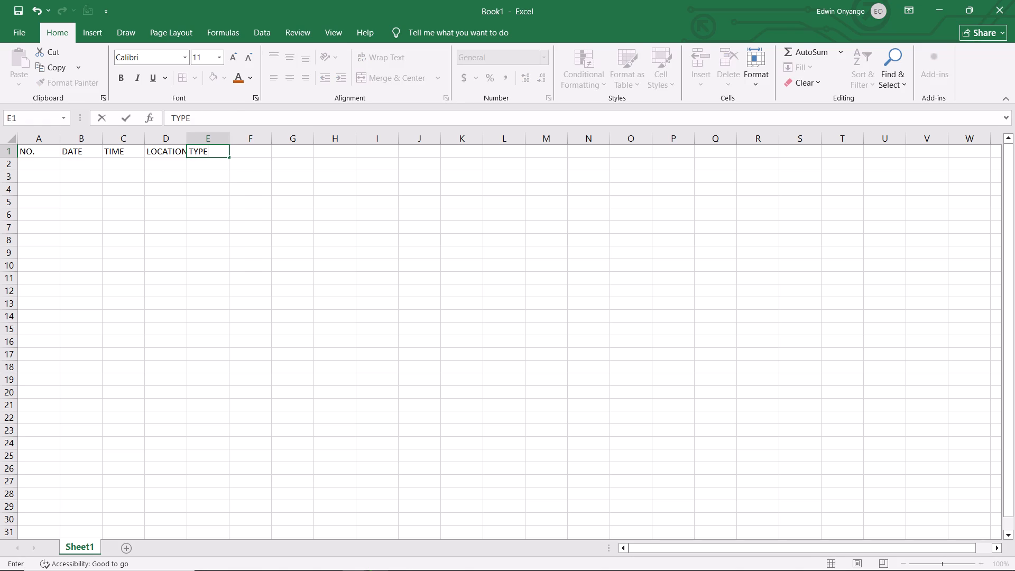
key(Right)
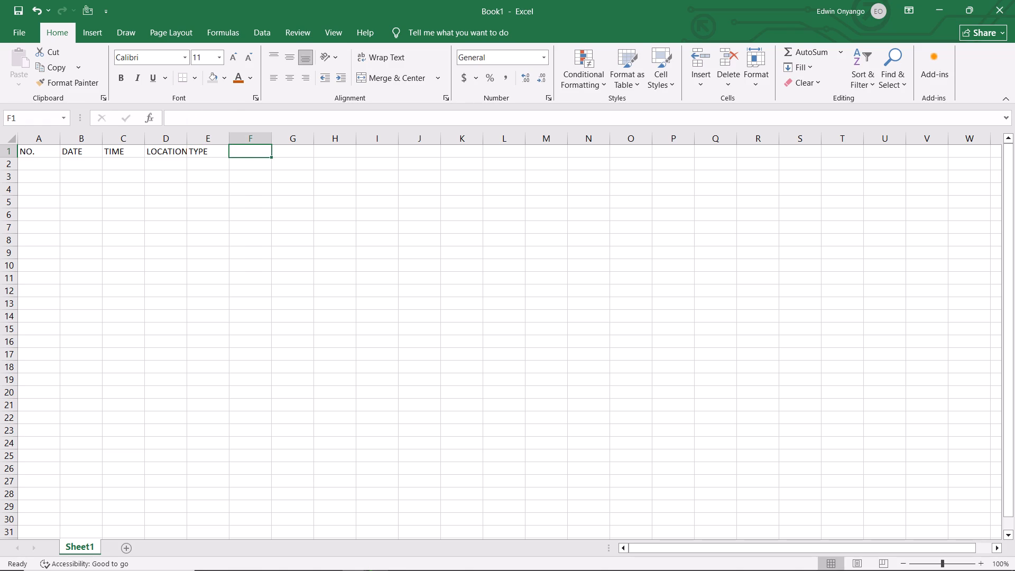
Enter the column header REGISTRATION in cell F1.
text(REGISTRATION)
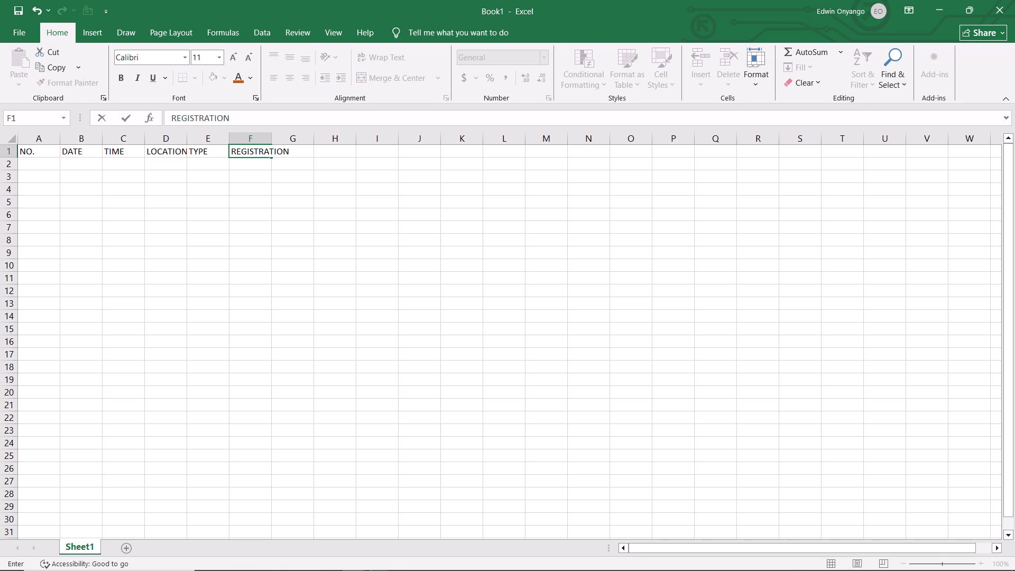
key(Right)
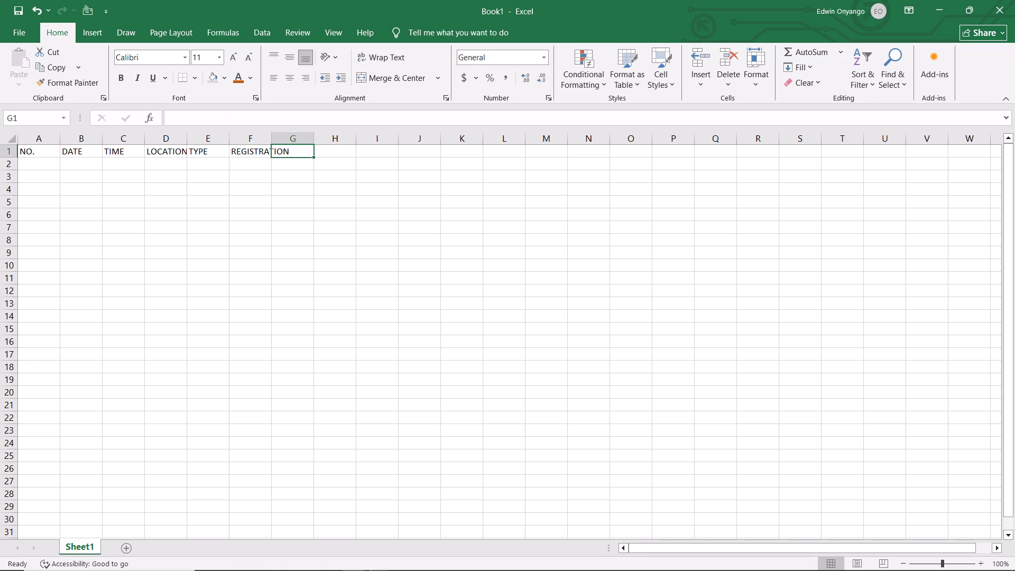
Replace the header in cell F1 with NO.
key(Left)
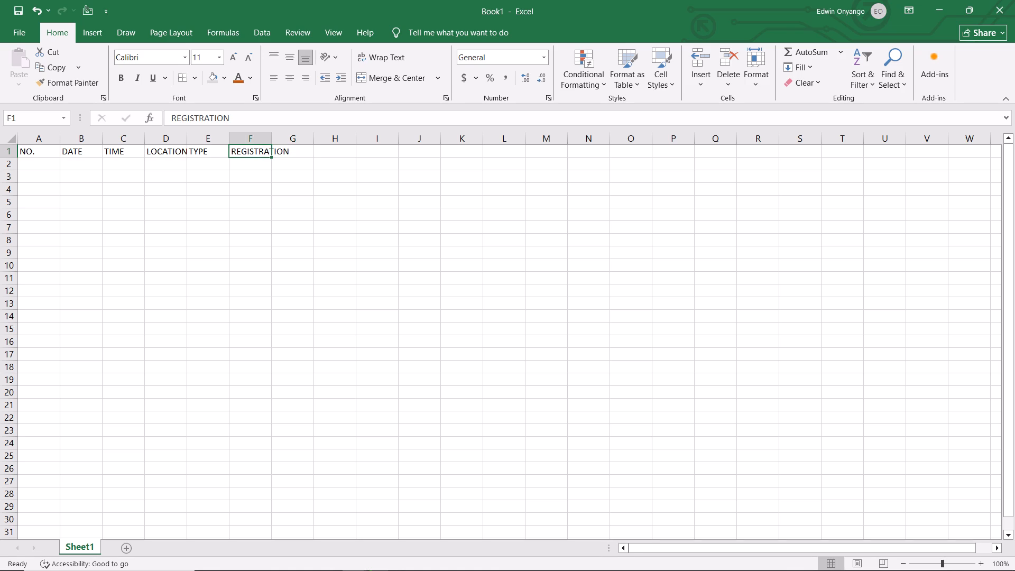
text(NO)
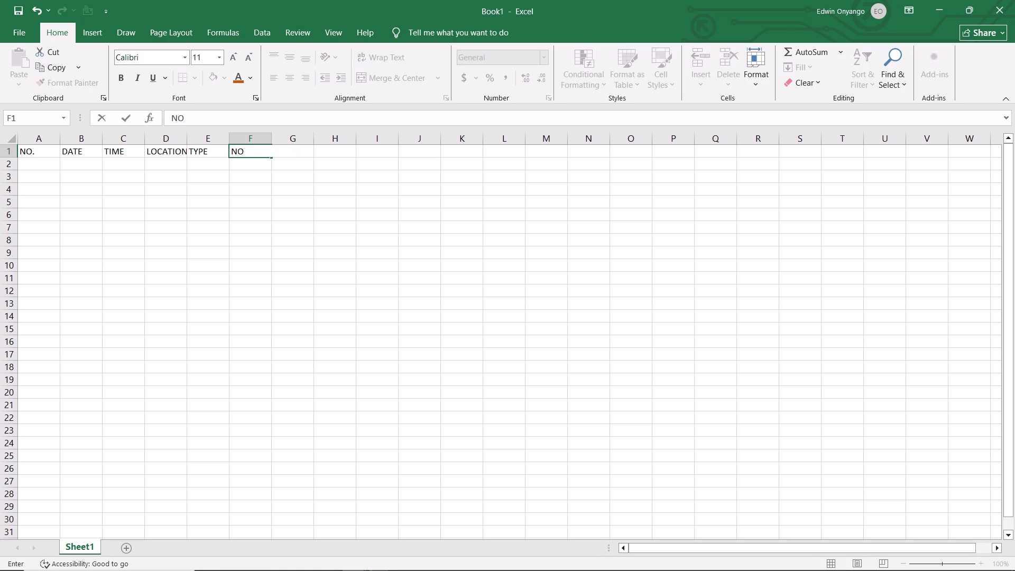
key(period)
key(Right)
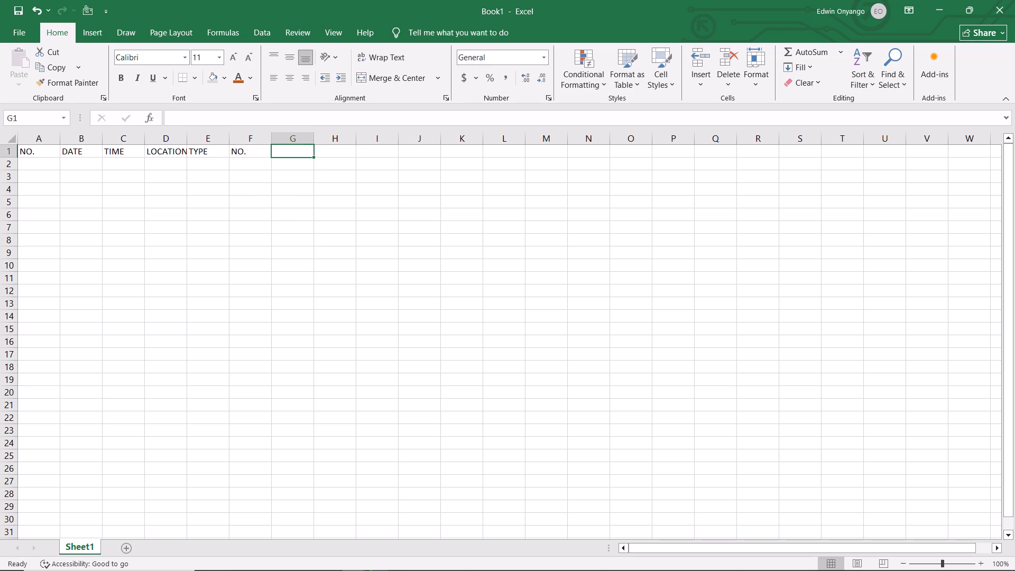
Enter the column headers MAKE, MODEL and COLOUR in cells G1, H1 and I1.
text(MAKE)
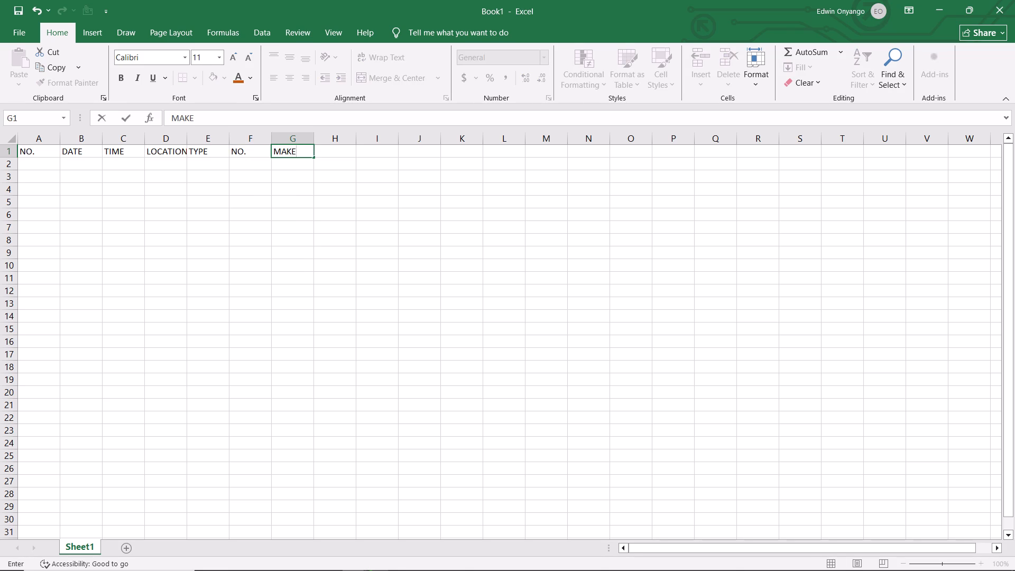
key(Right)
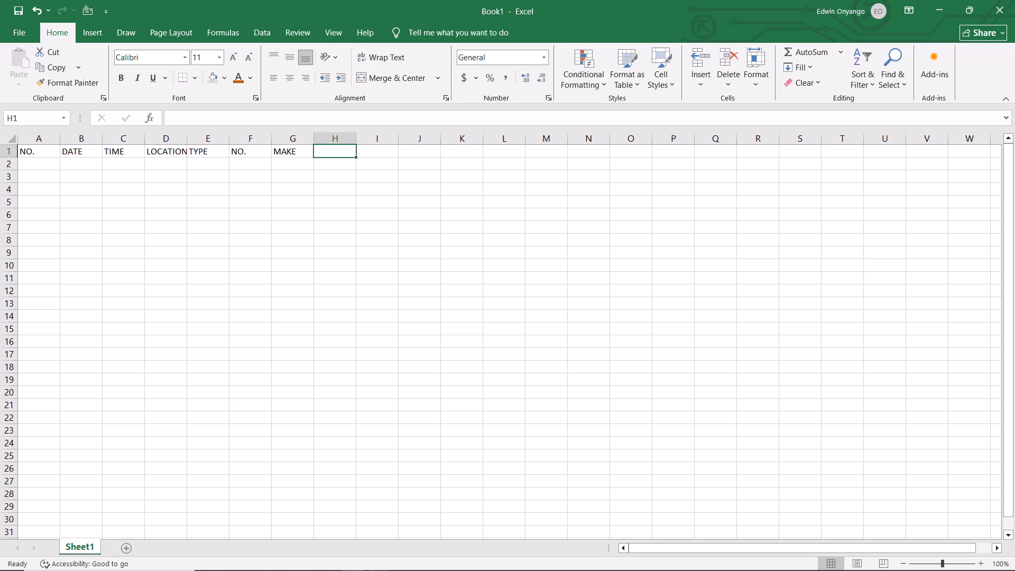
text(MODEL)
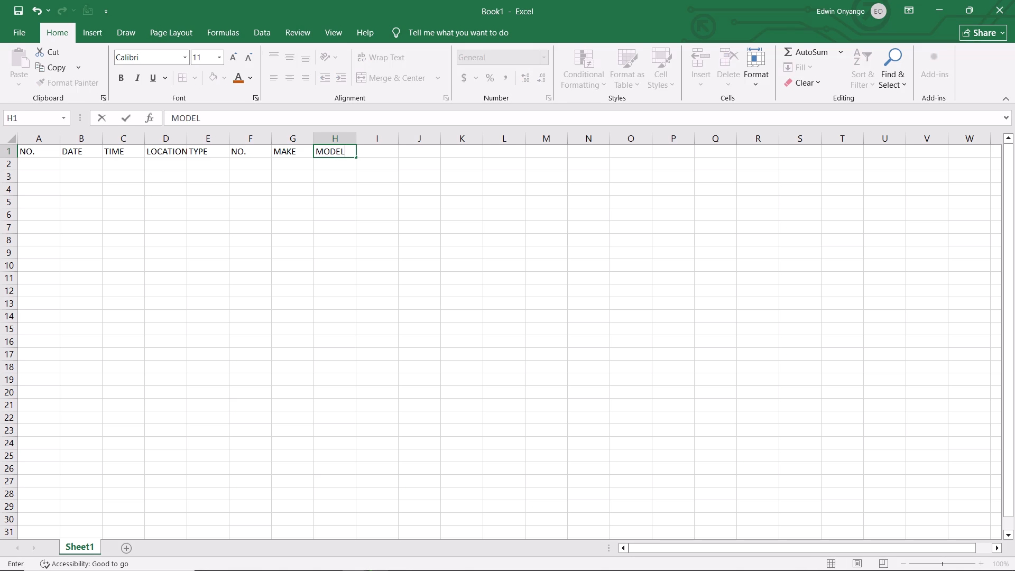
key(Right)
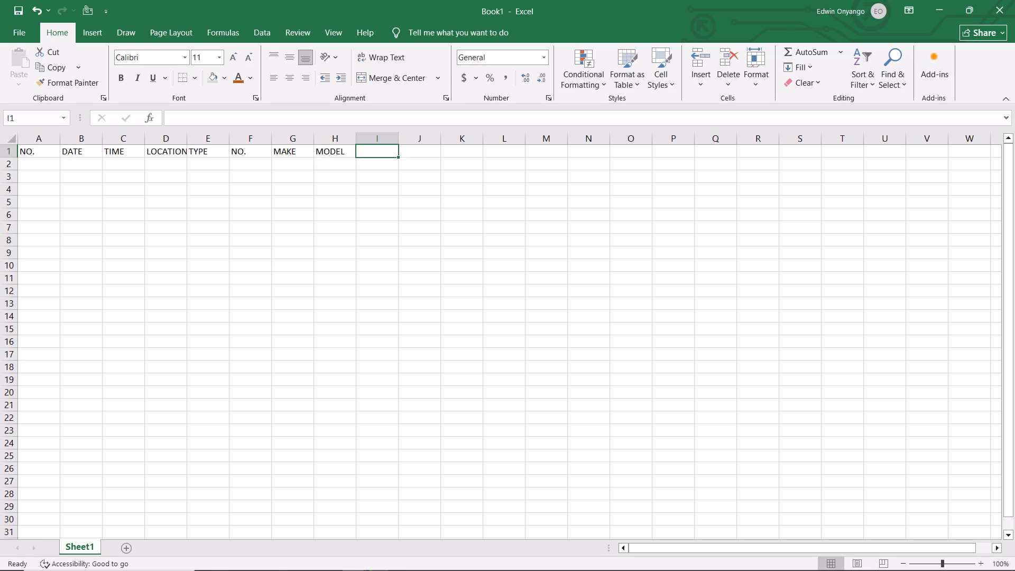
text(COLOUR)
key(Right)
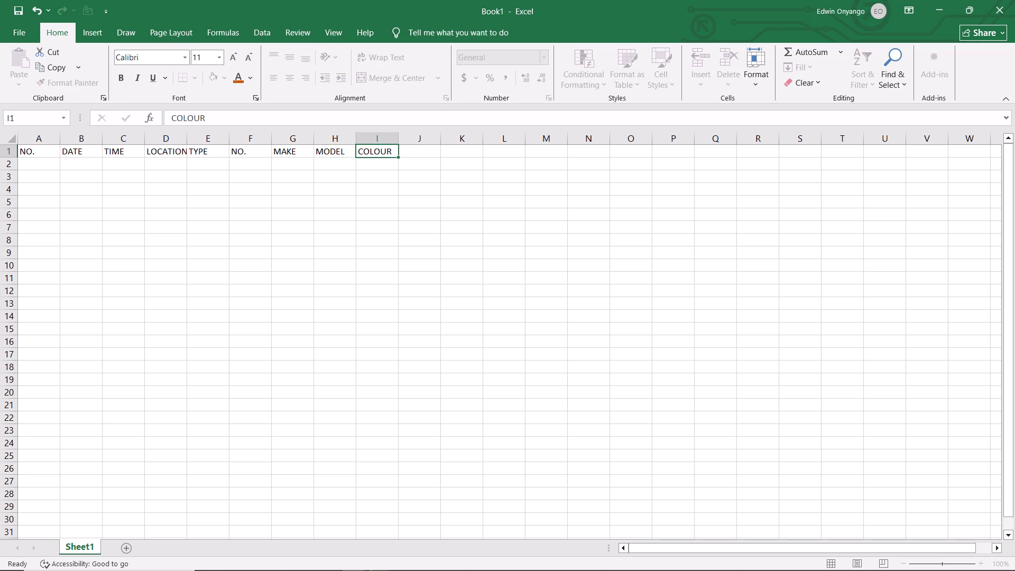
Enter the column header PASSANGERS/LOAD in cell J1.
text(PASSA)
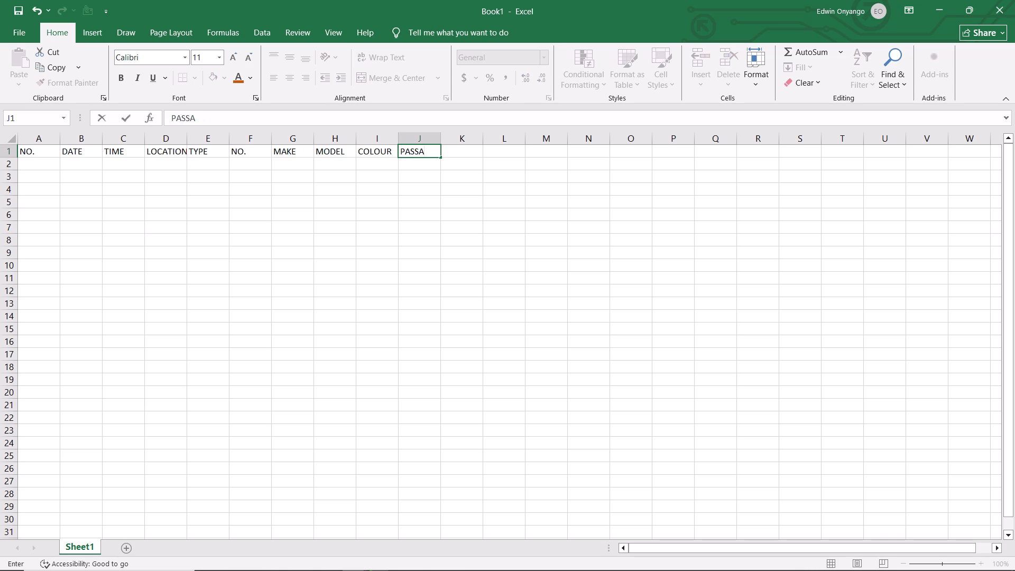
text(NGERS)
key(slash)
text(LOAD)
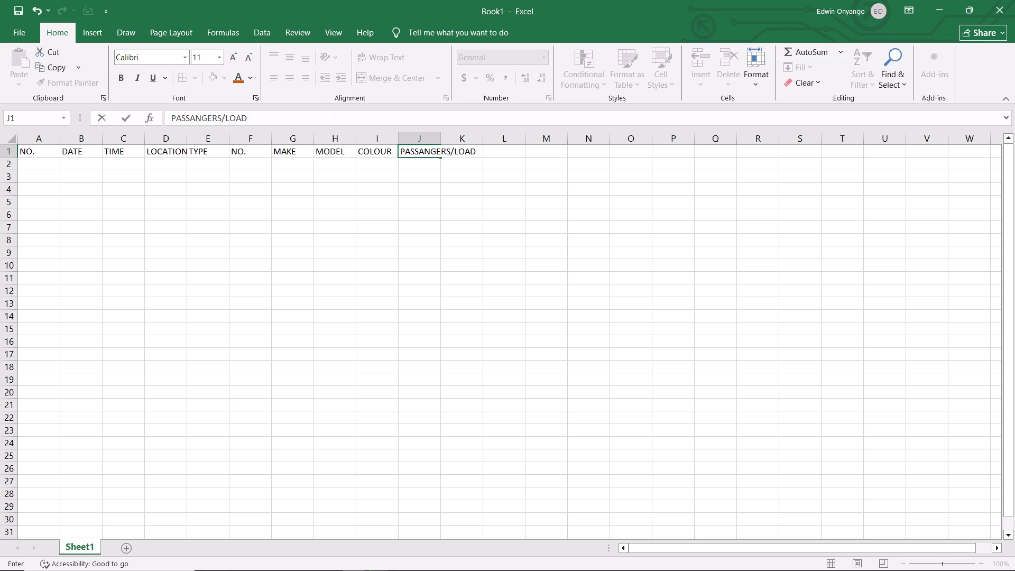
key(Right)
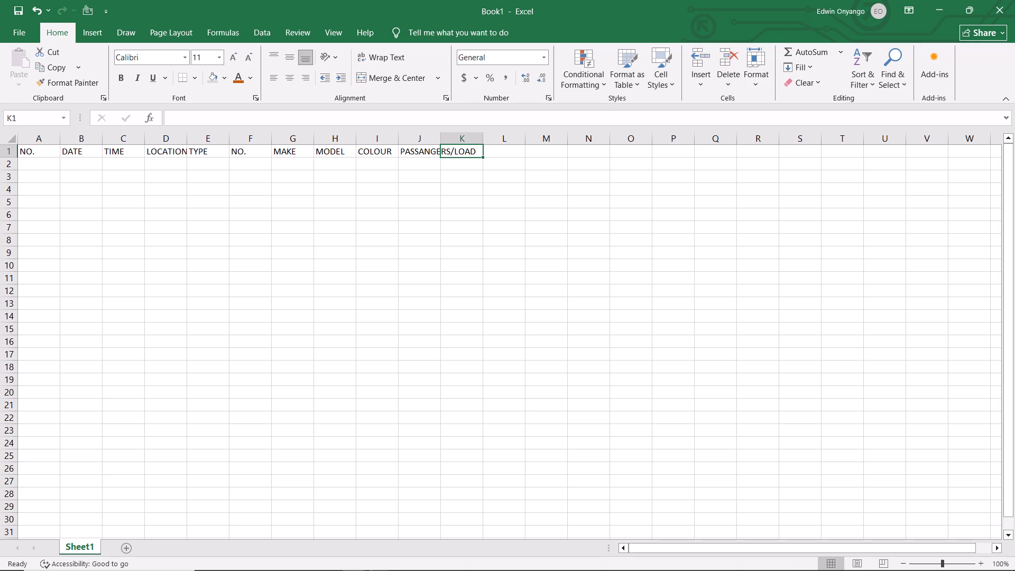
Enter the column header NOTES in cell K1.
text(NO)
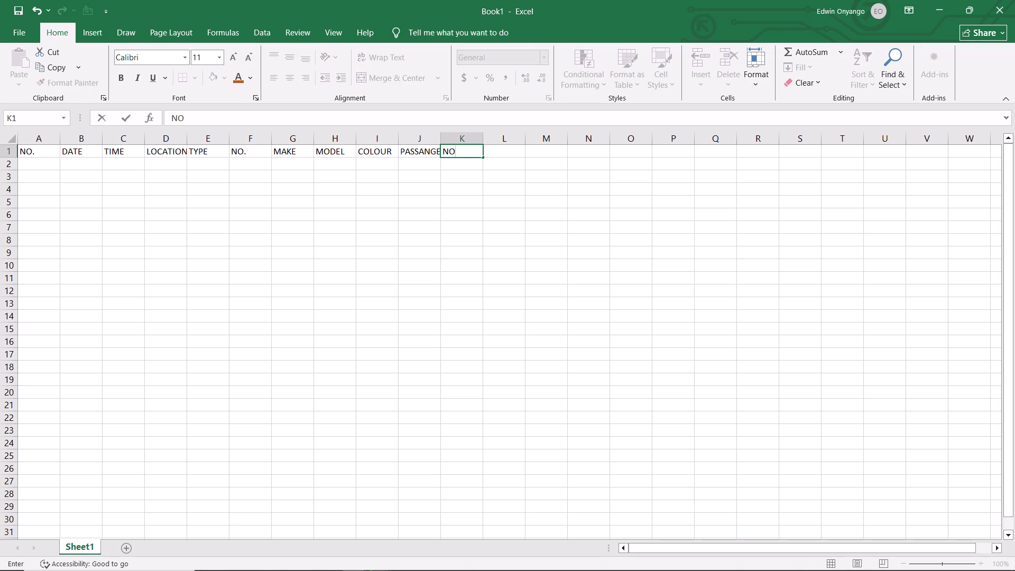
key(t)
text(ES)
scroll(195, 168, up, 1)
scroll(195, 168, right, 1)
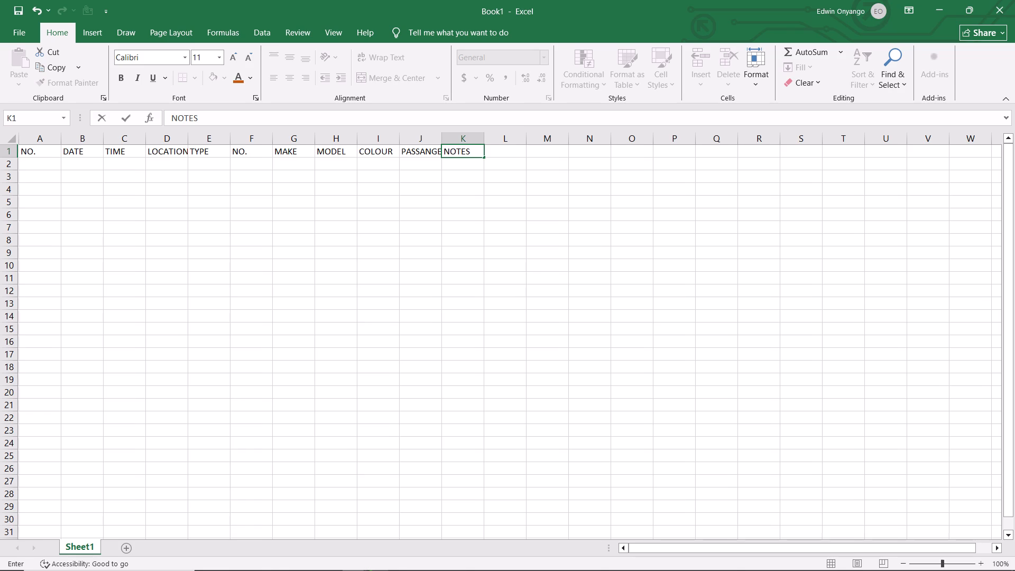
scroll(195, 168, right, 4)
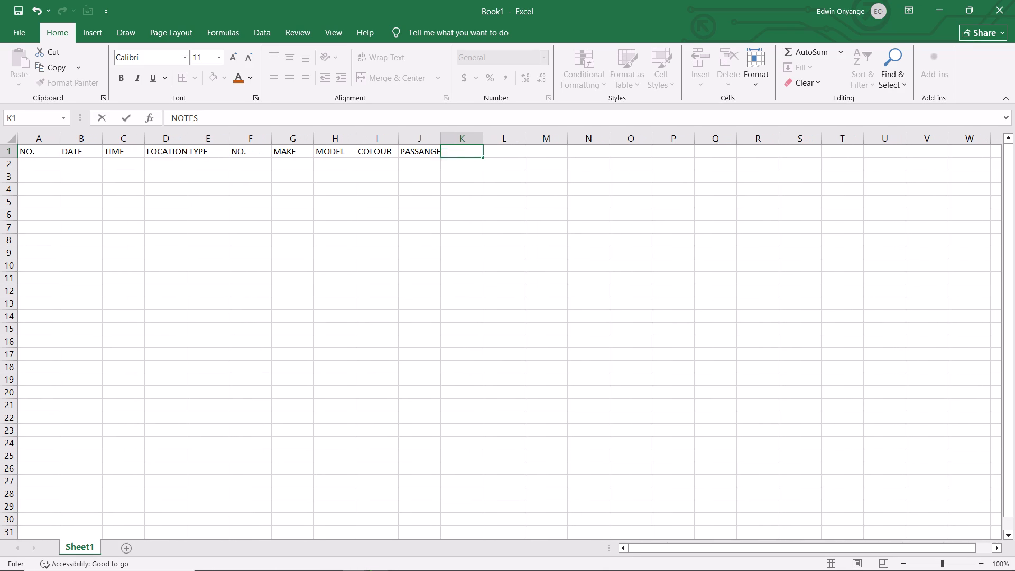
click(183, 204)
scroll(242, 204, right, 1)
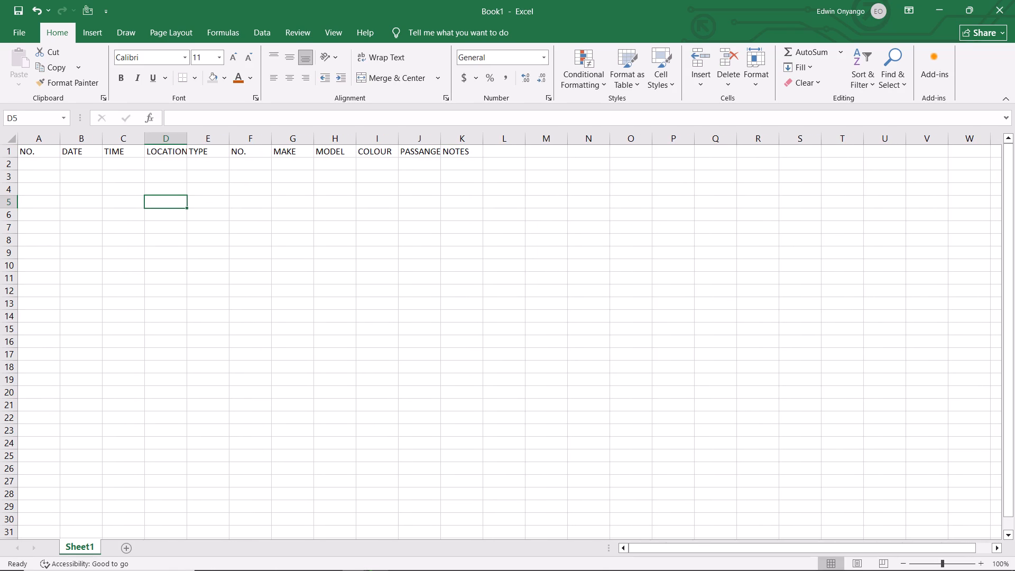
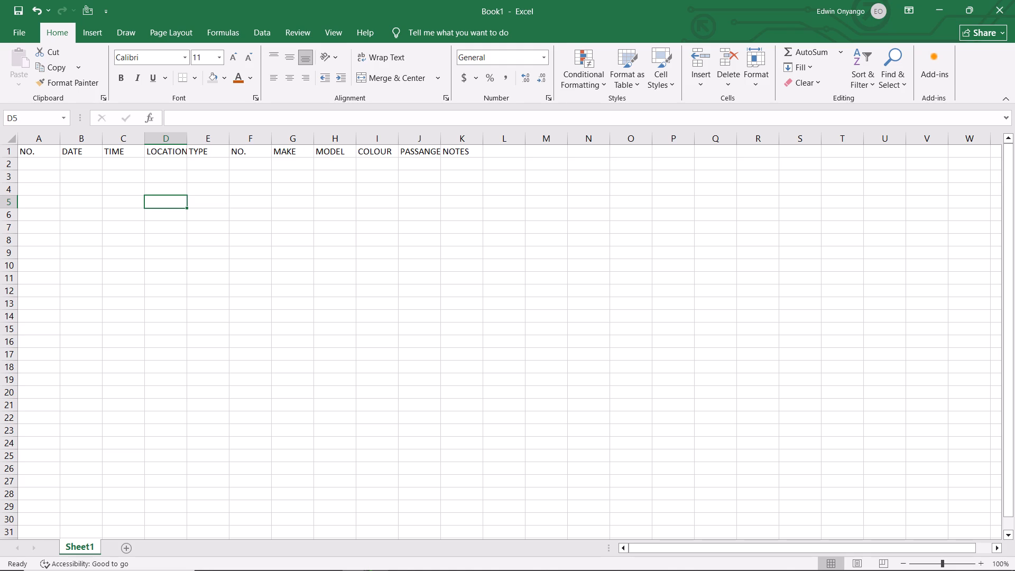
Widen column D enough to fit its LOCATION header, and widen the TYPE column E to about one and a half times default.
drag(185, 135, 201, 135)
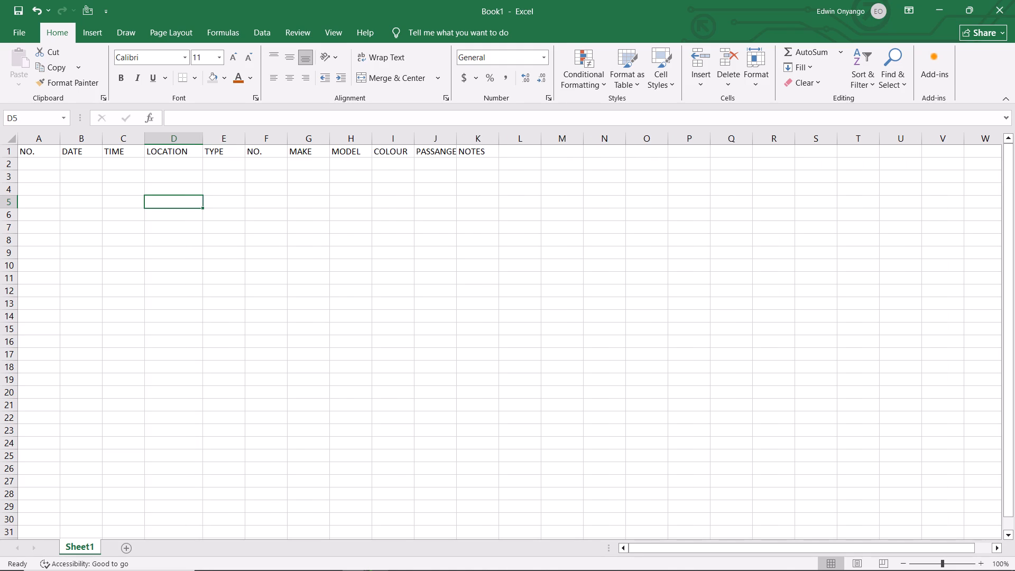
drag(247, 134, 267, 194)
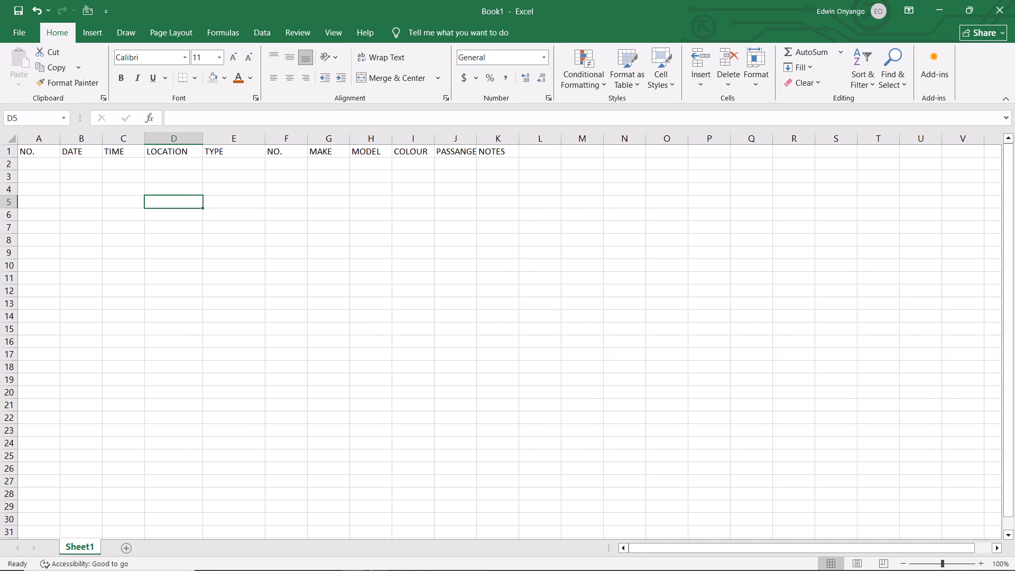
Widen the vehicle NO. column F and the MAKE column G to nearly three times the default column width.
drag(306, 136, 317, 135)
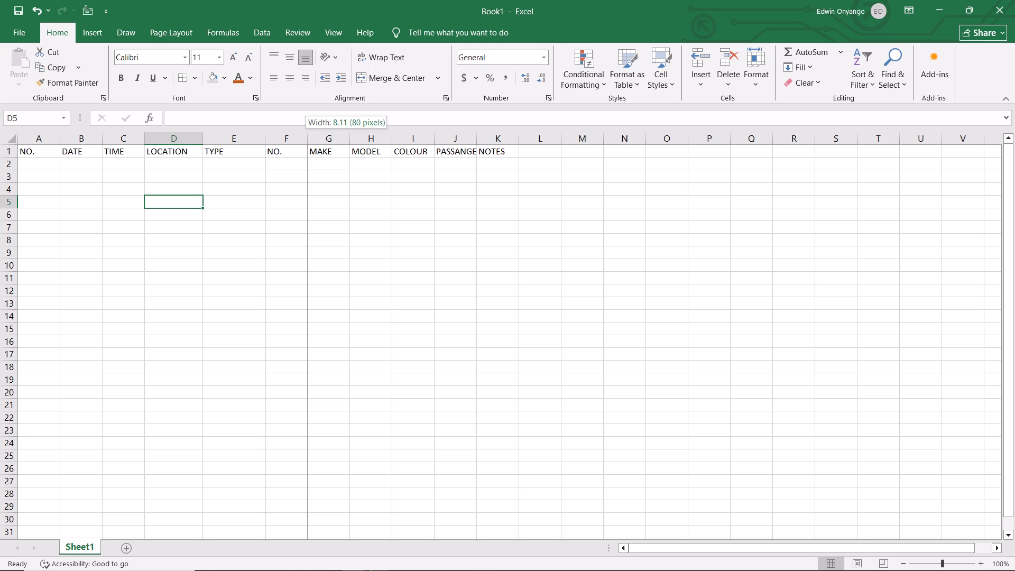
drag(317, 135, 377, 133)
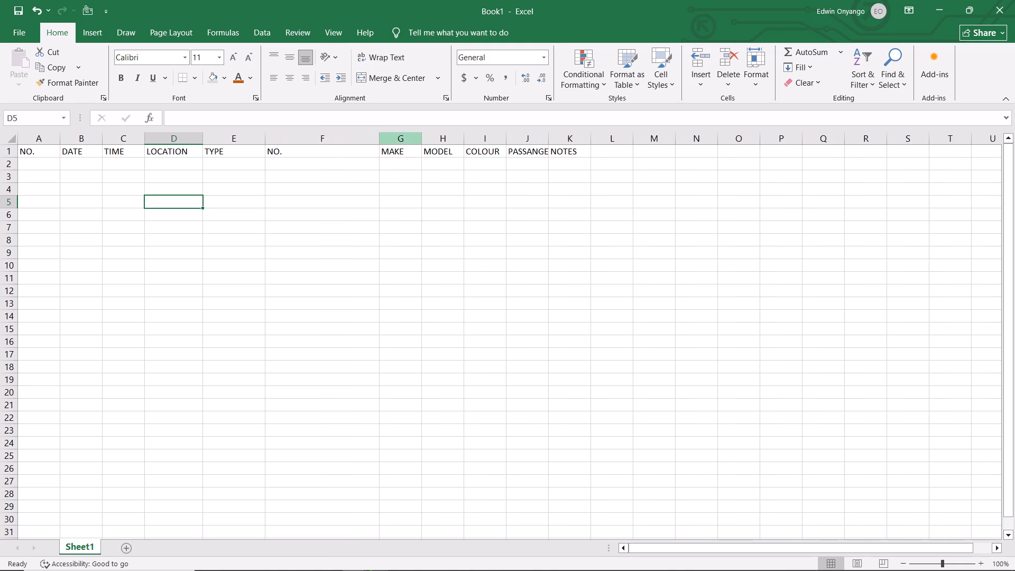
drag(423, 142, 458, 141)
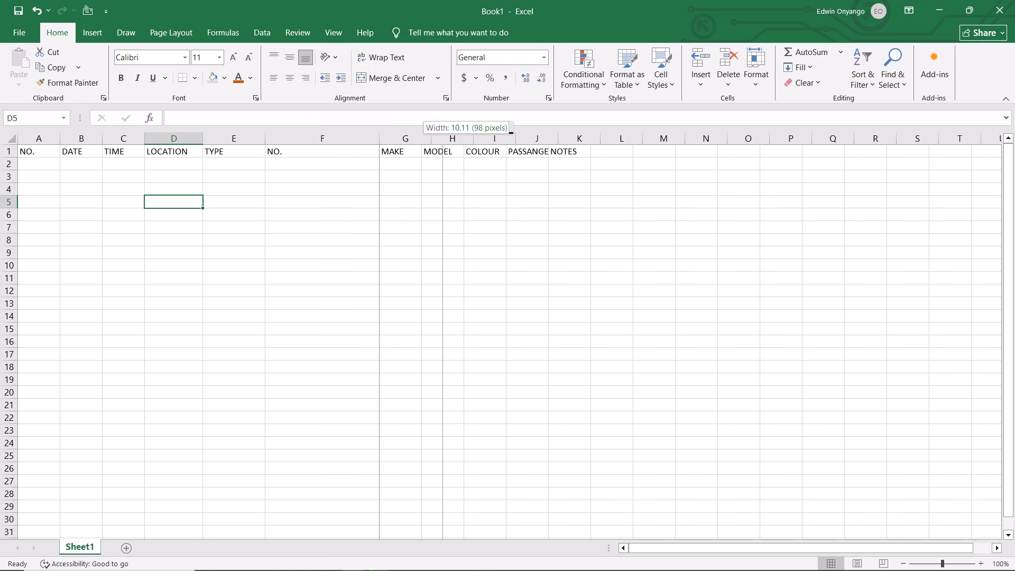
drag(458, 141, 505, 142)
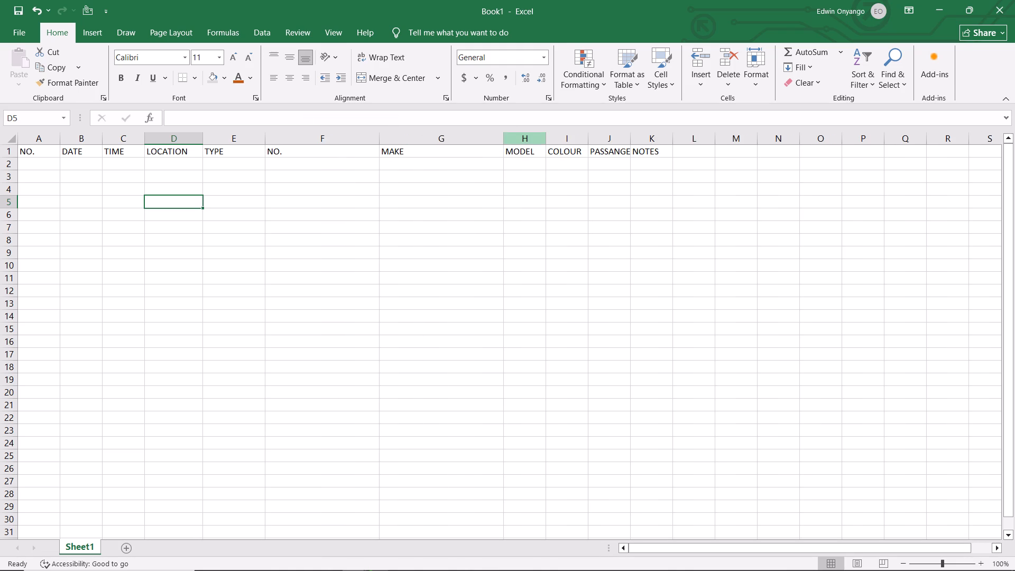
Widen the MODEL column H and the COLOUR column I to a little under twice the default column width.
drag(543, 141, 545, 141)
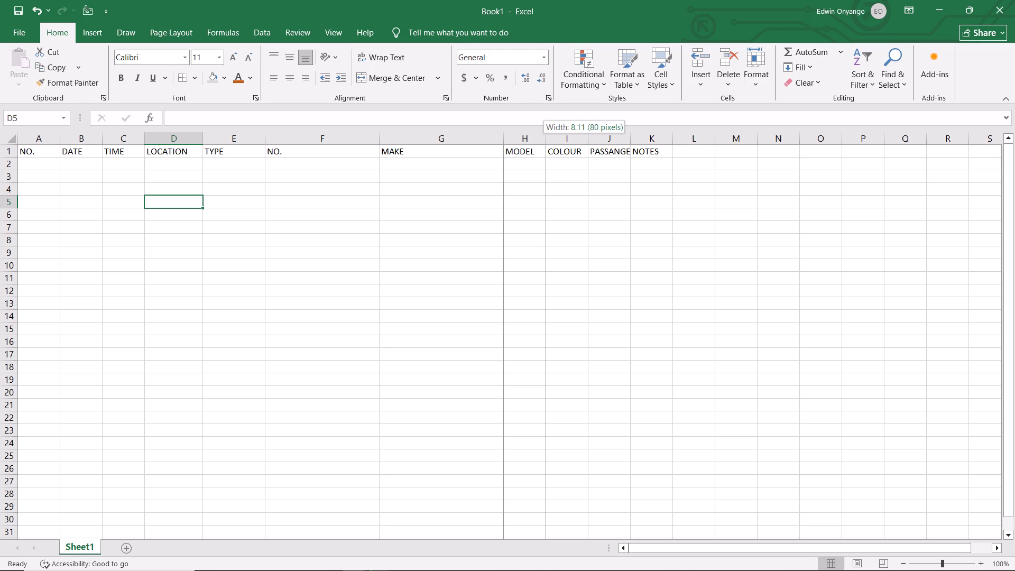
drag(545, 141, 564, 140)
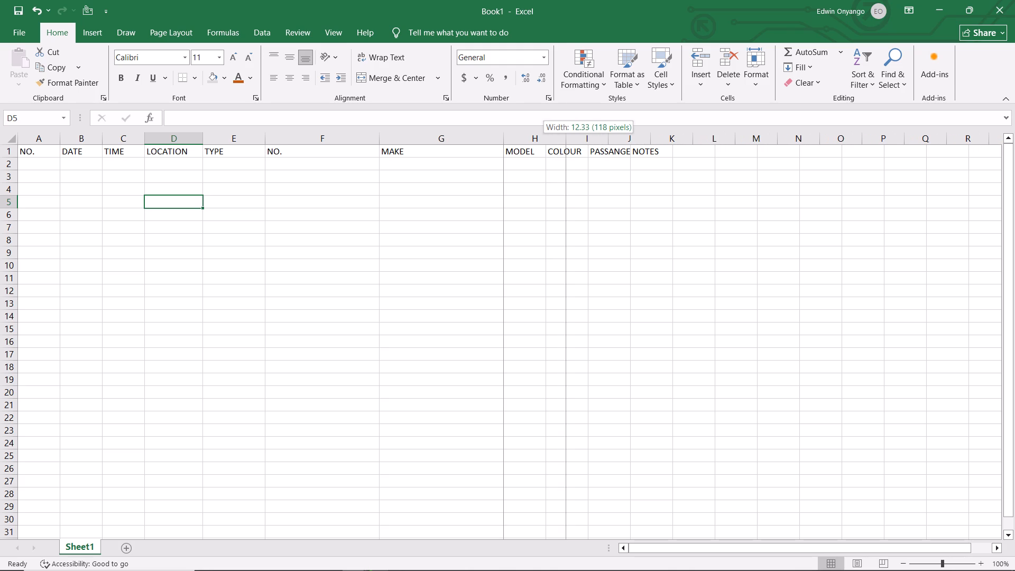
drag(564, 140, 588, 146)
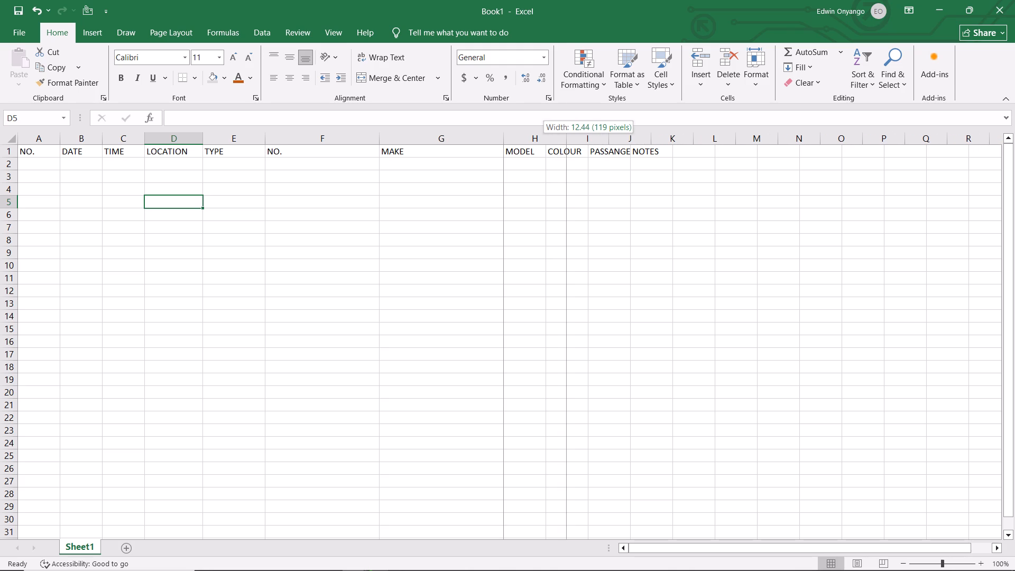
drag(588, 146, 581, 147)
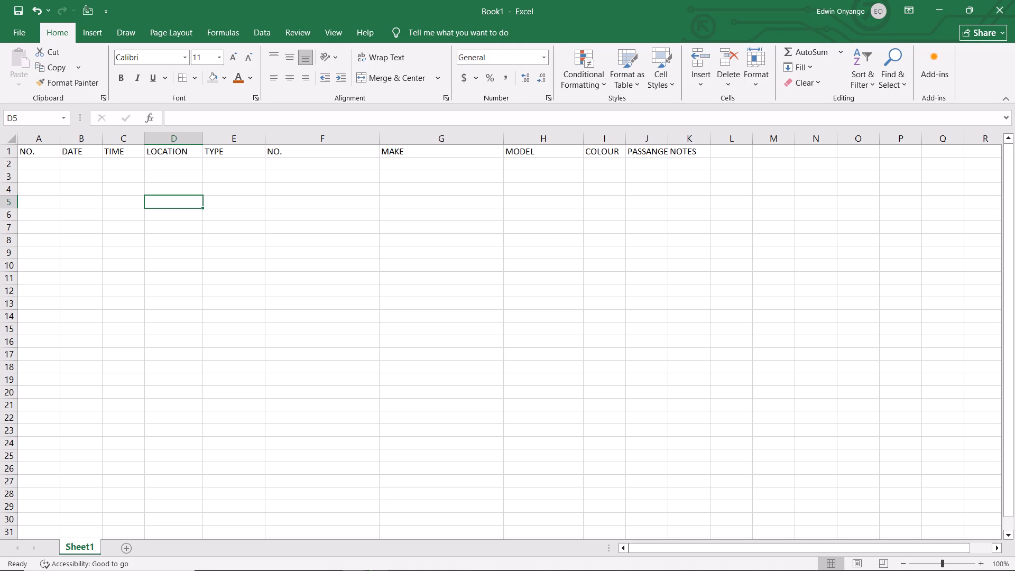
drag(623, 142, 699, 142)
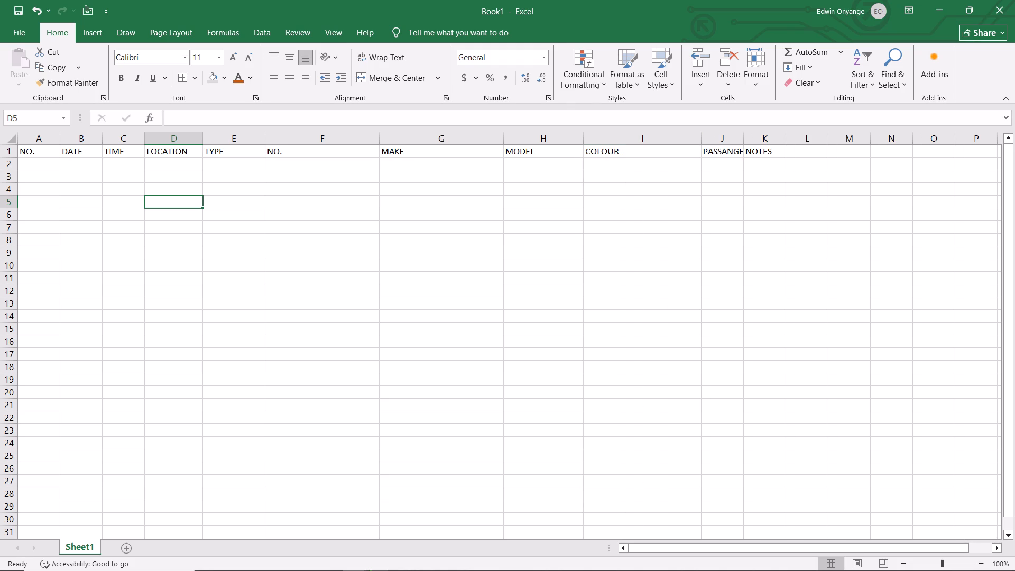
drag(704, 138, 687, 141)
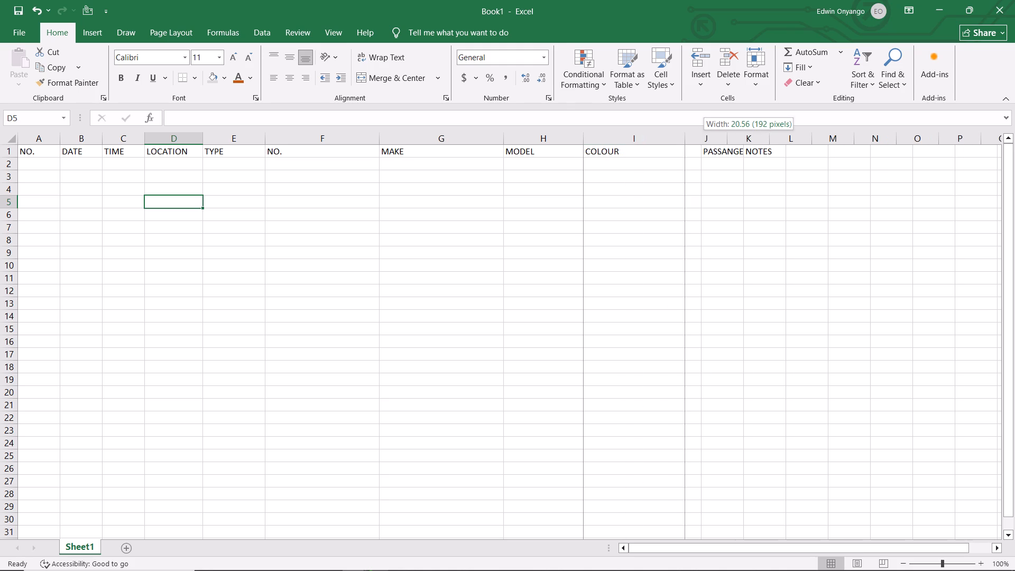
drag(687, 141, 663, 142)
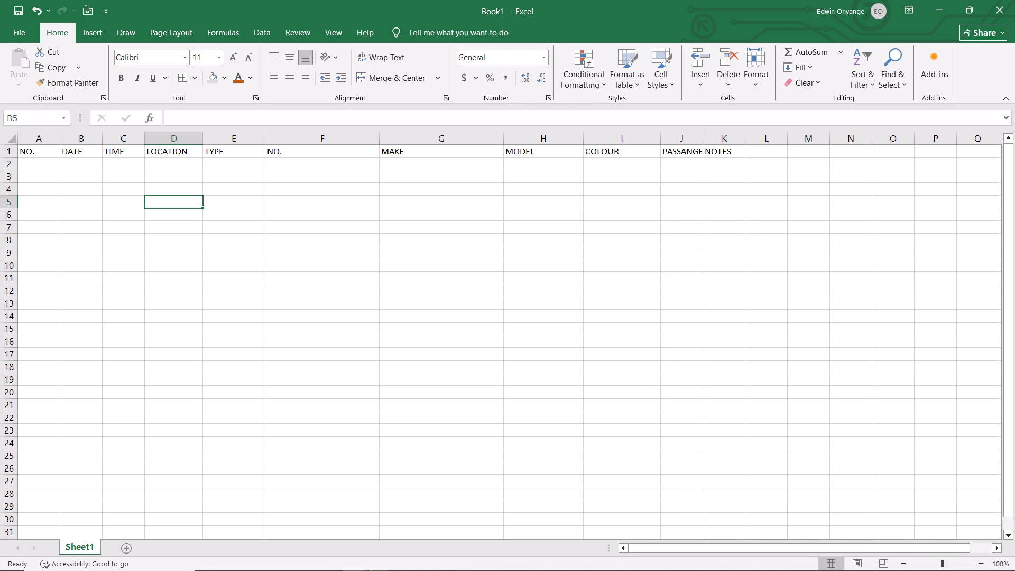
Widen column J until its full PASSANGERS/LOAD header fits inside the cell.
drag(703, 137, 711, 139)
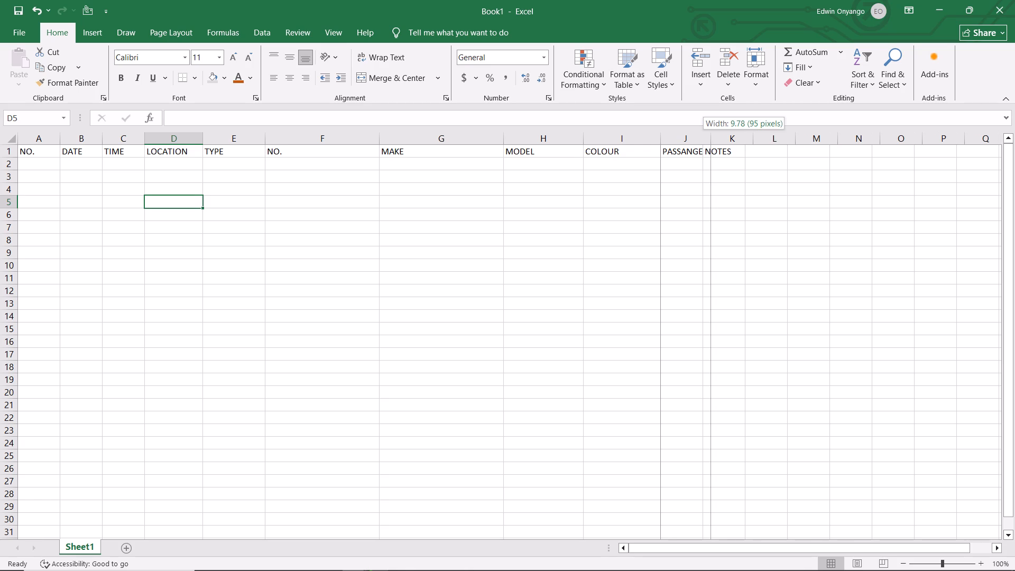
drag(711, 139, 722, 139)
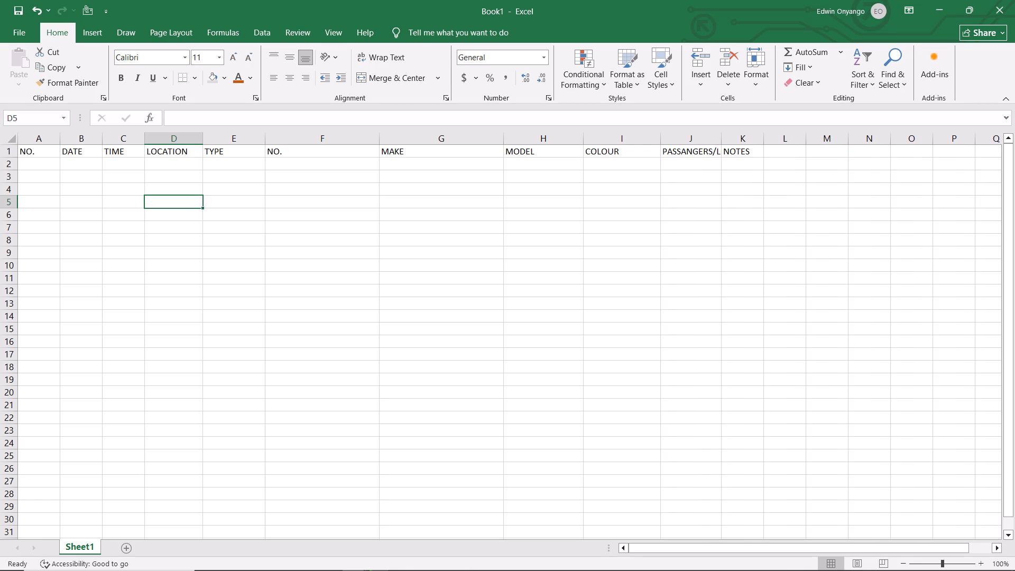
drag(722, 139, 726, 136)
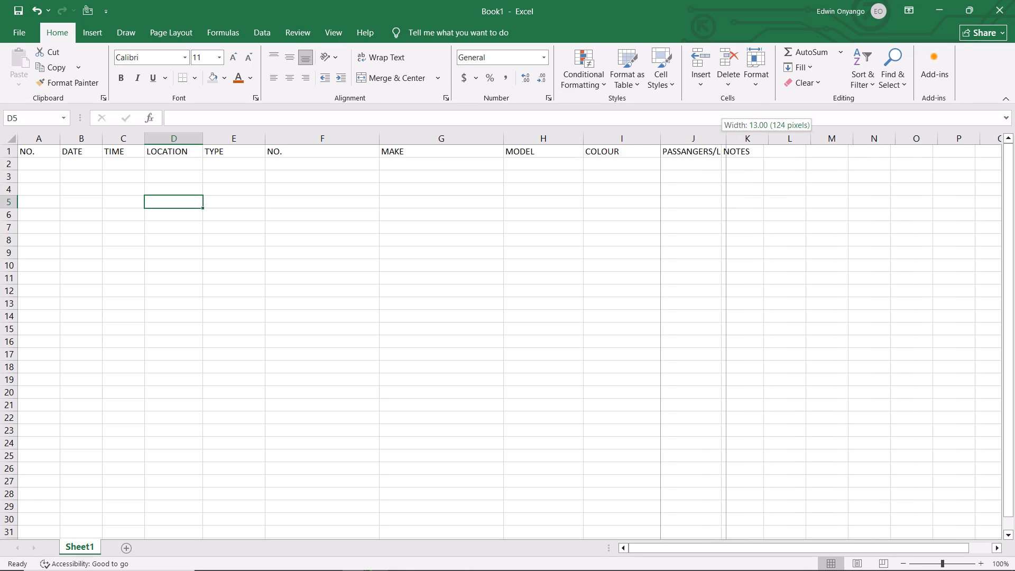
drag(726, 136, 737, 129)
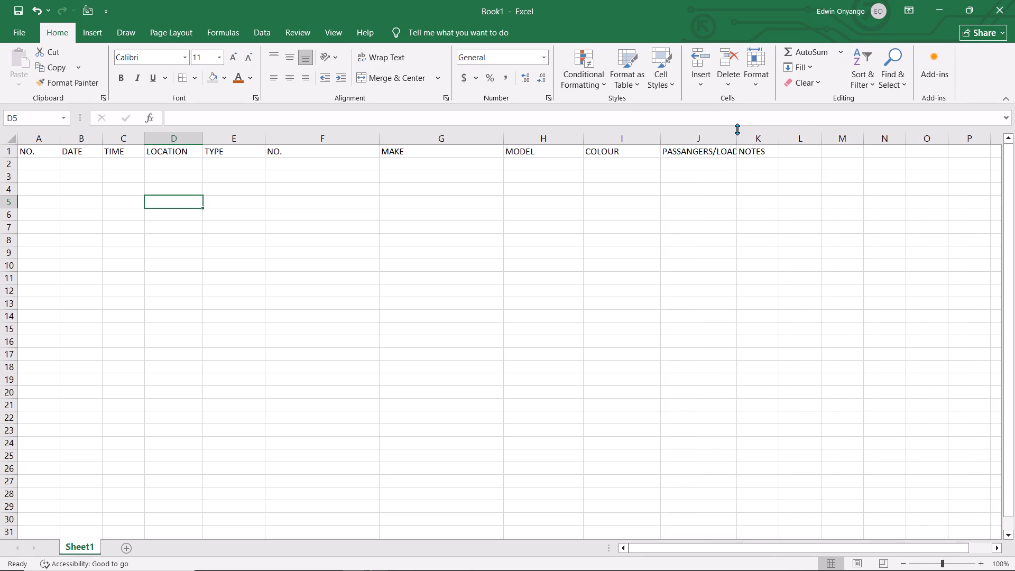
click(737, 129)
drag(733, 139, 742, 139)
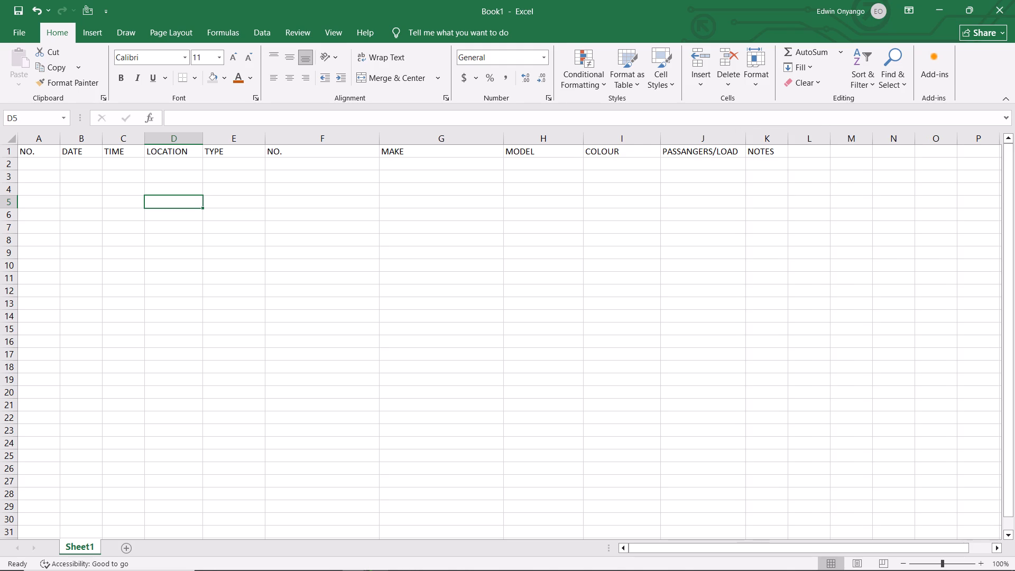
Widen the NOTES column K to a width of about 19.4.
drag(787, 138, 803, 135)
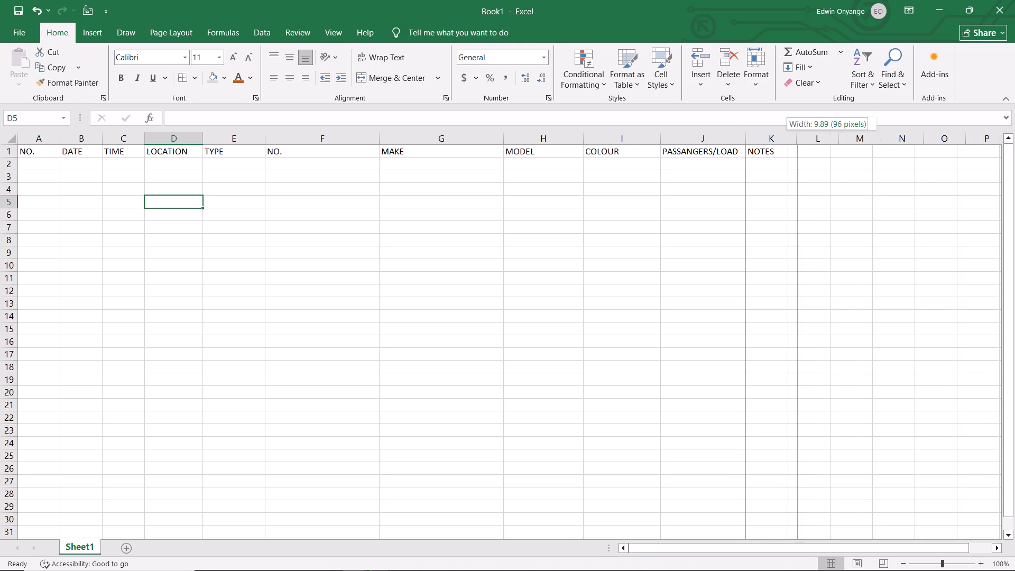
drag(803, 135, 841, 140)
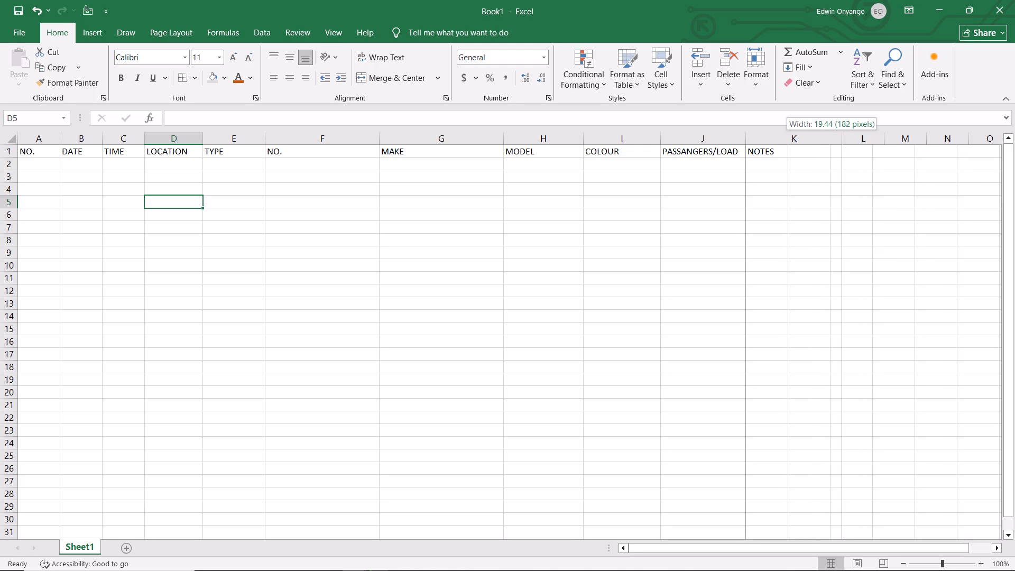
drag(841, 140, 840, 140)
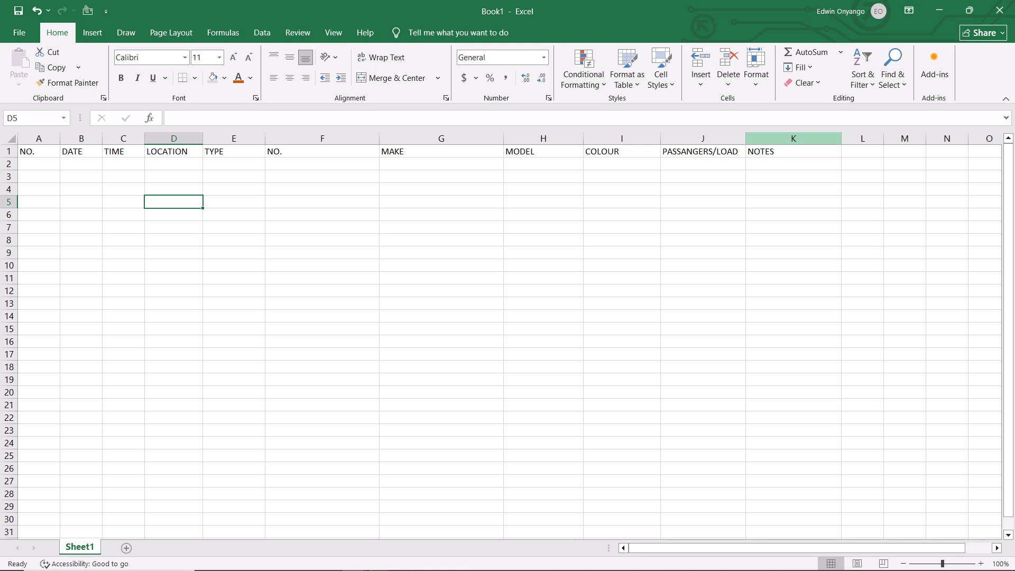
Apply All Borders to the range A1:K36, covering the header row and the blank record rows.
drag(36, 148, 161, 280)
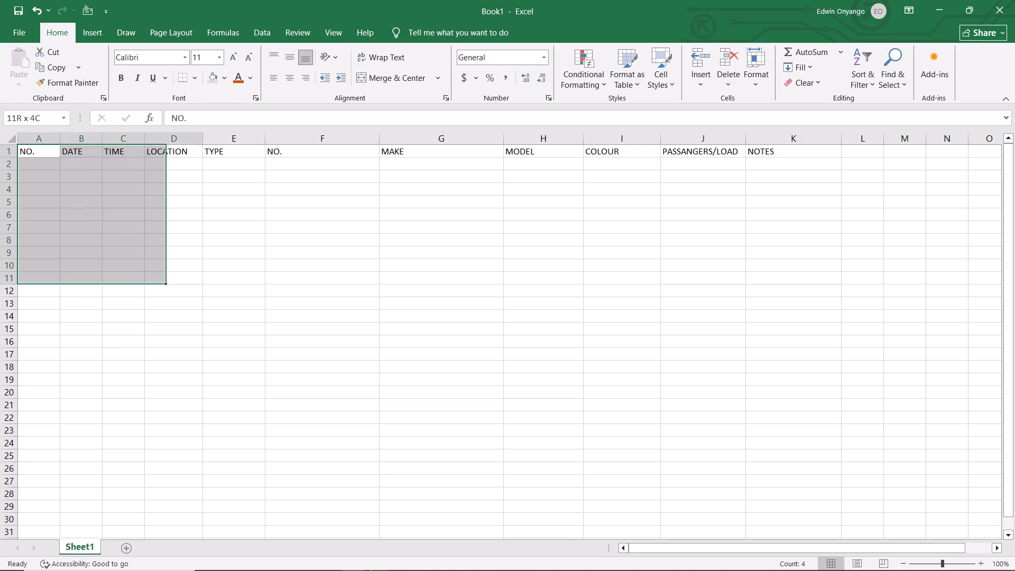
drag(161, 280, 470, 496)
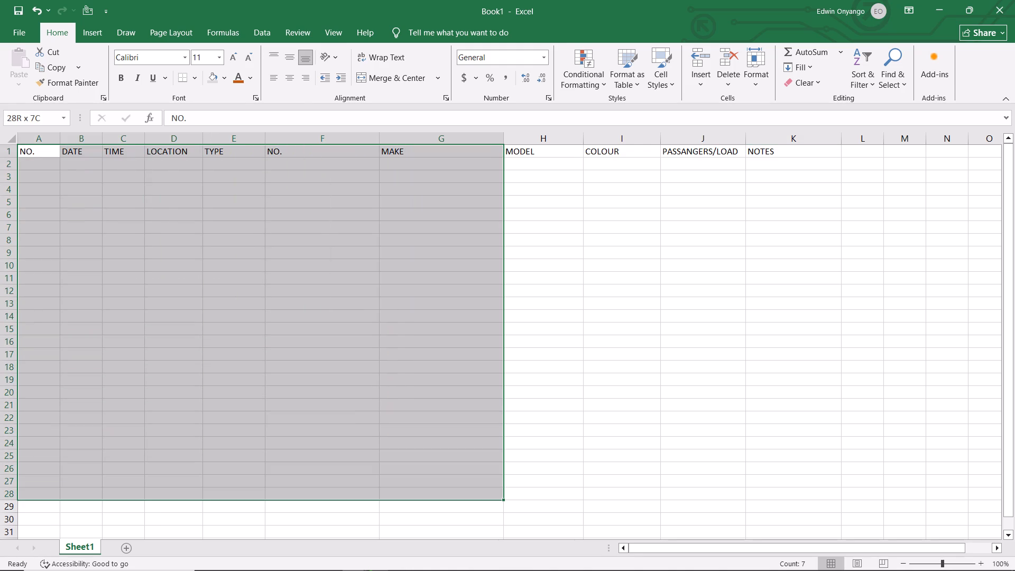
drag(470, 496, 698, 492)
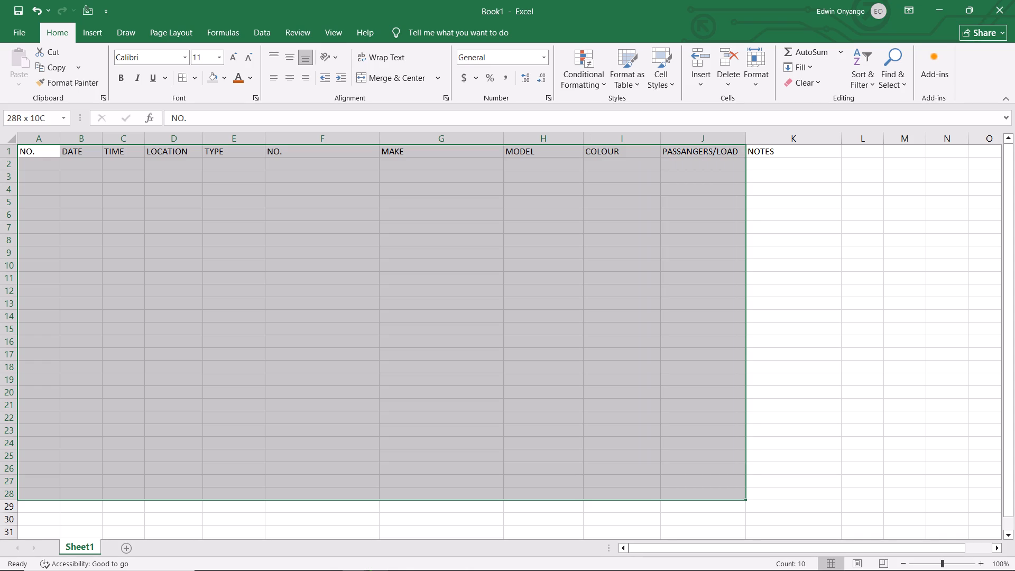
drag(698, 492, 823, 508)
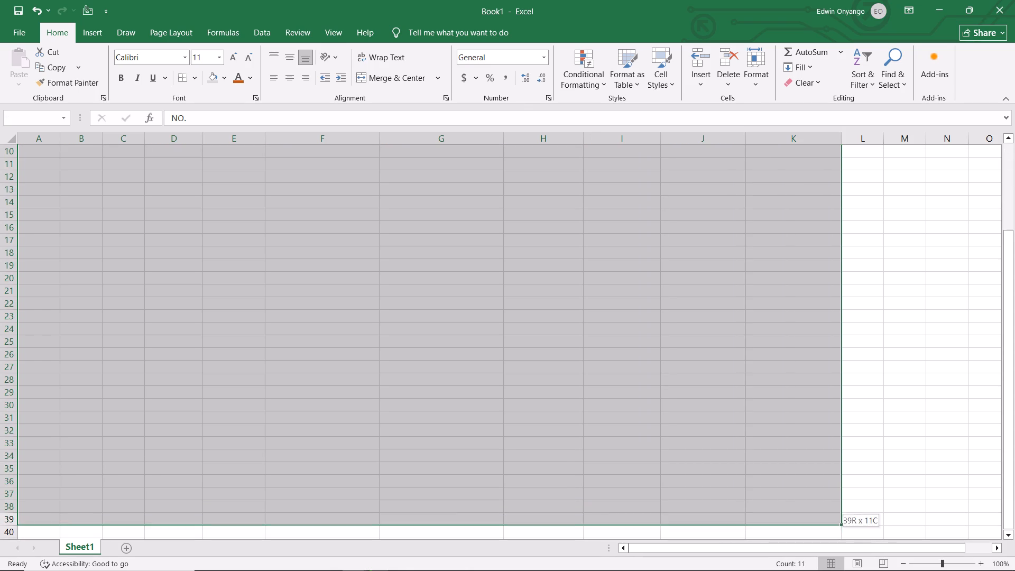
drag(823, 508, 796, 503)
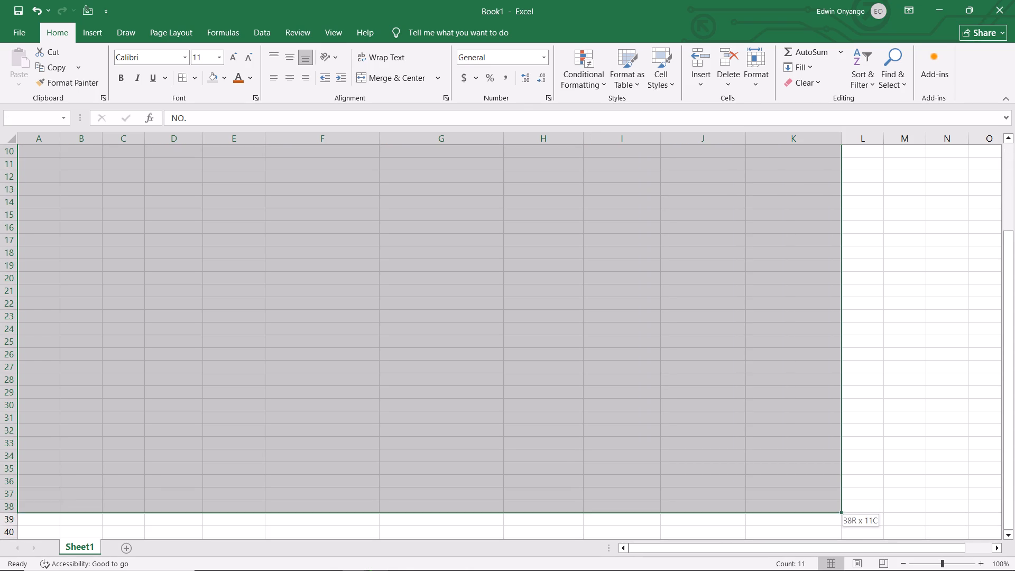
drag(796, 503, 786, 479)
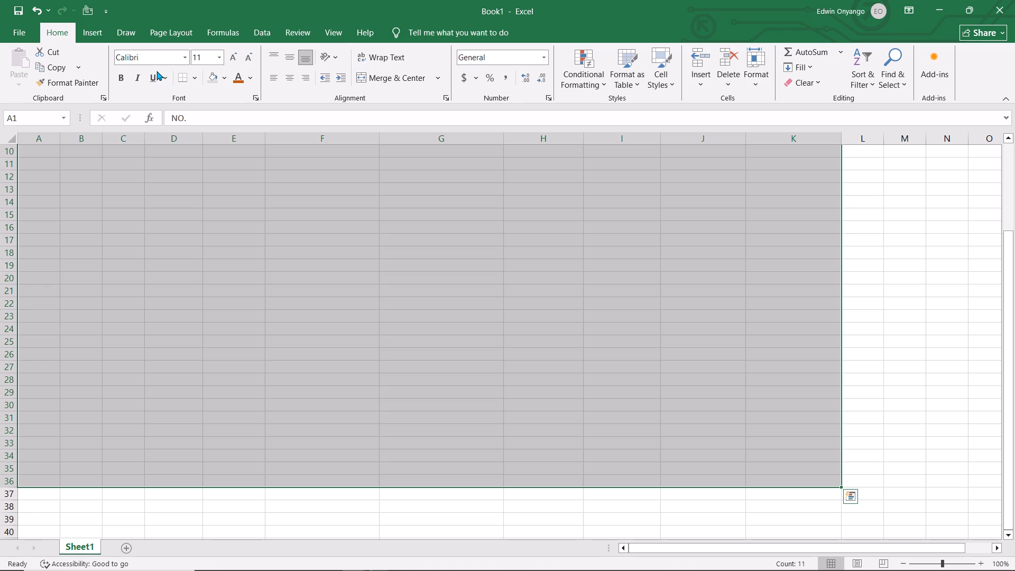
click(193, 78)
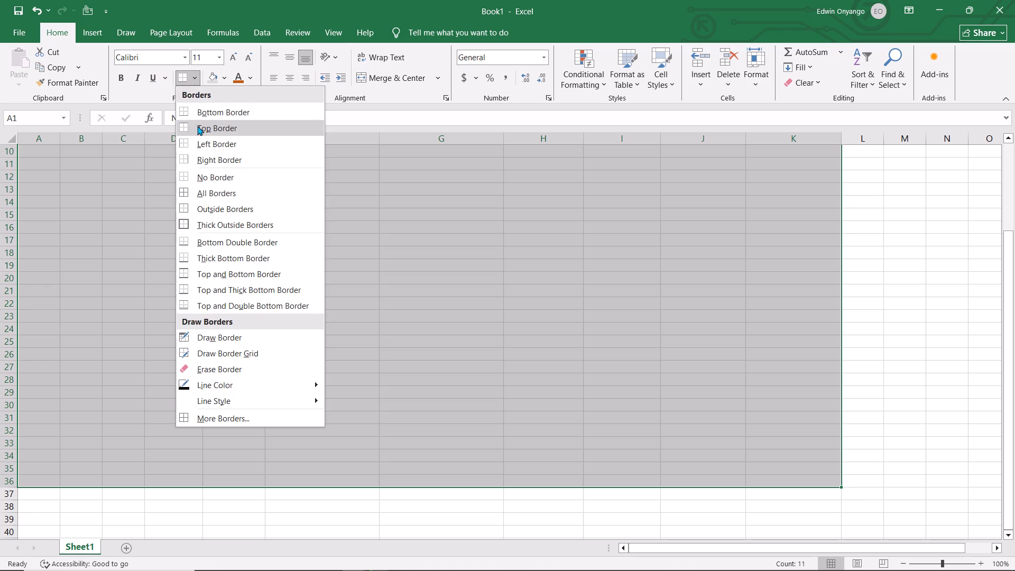
click(206, 199)
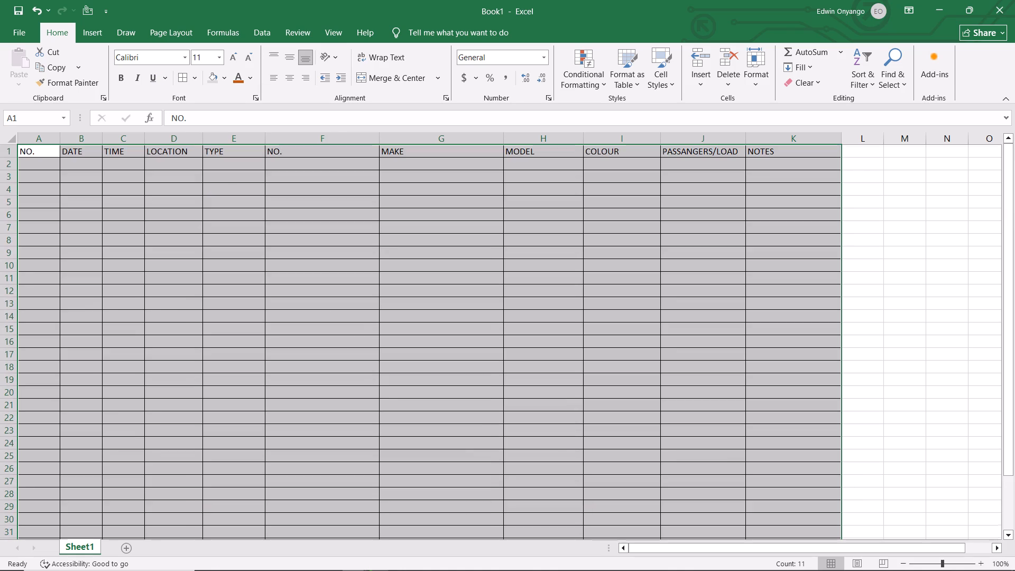
Add Thick Outside Borders around the range A1:K36 and deselect it.
right_click(267, 252)
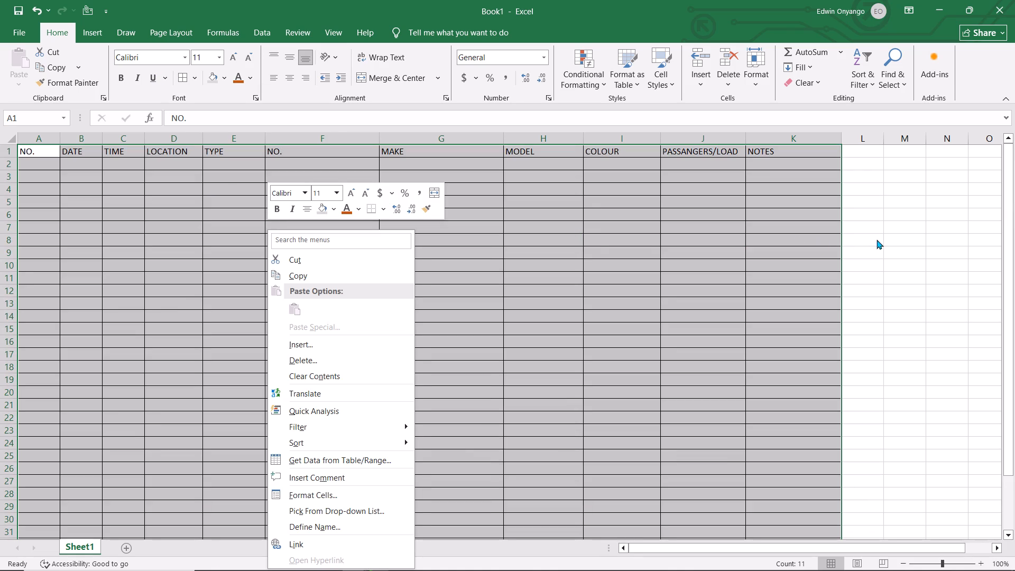
click(374, 209)
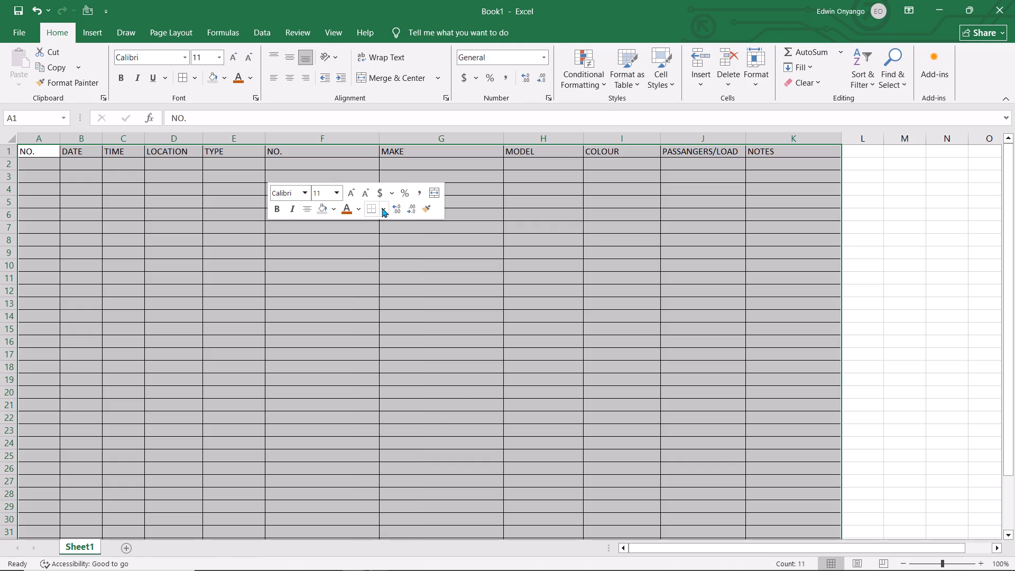
click(382, 208)
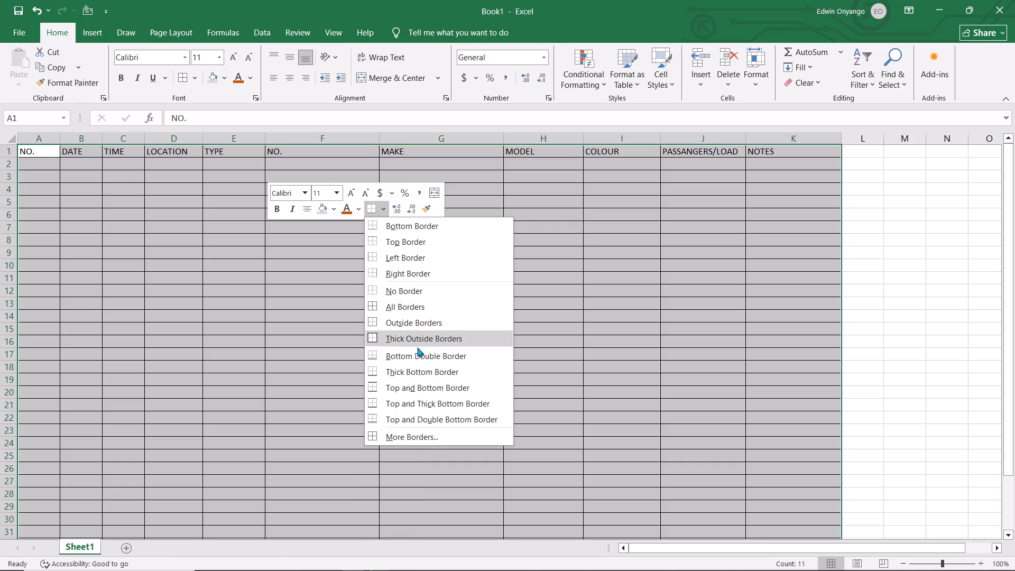
click(415, 337)
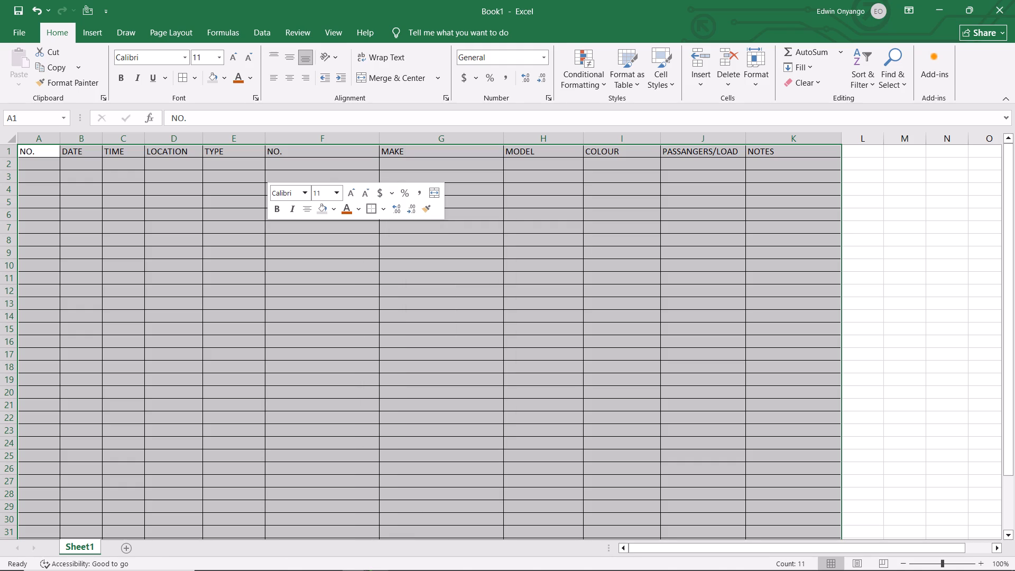
click(885, 288)
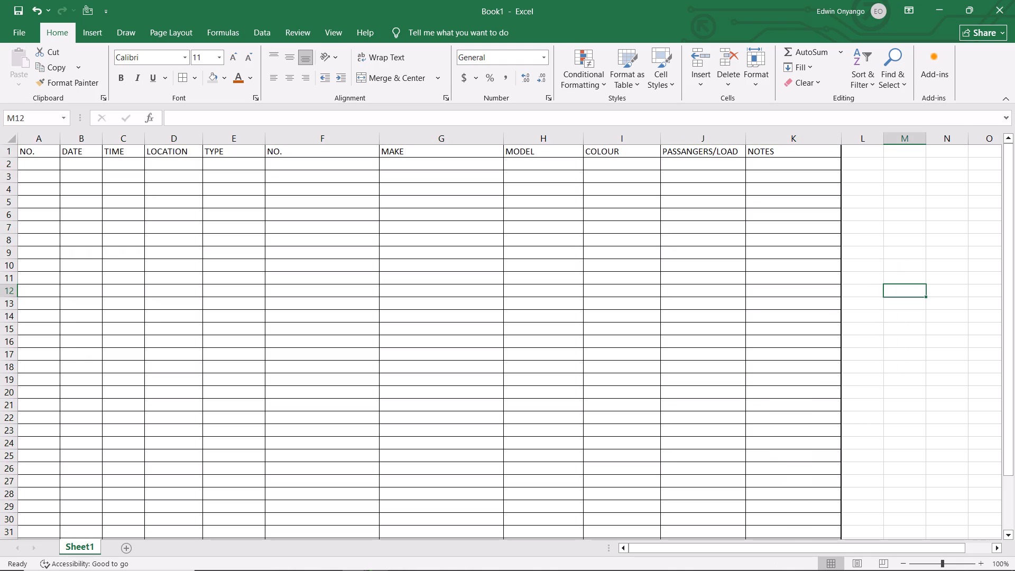
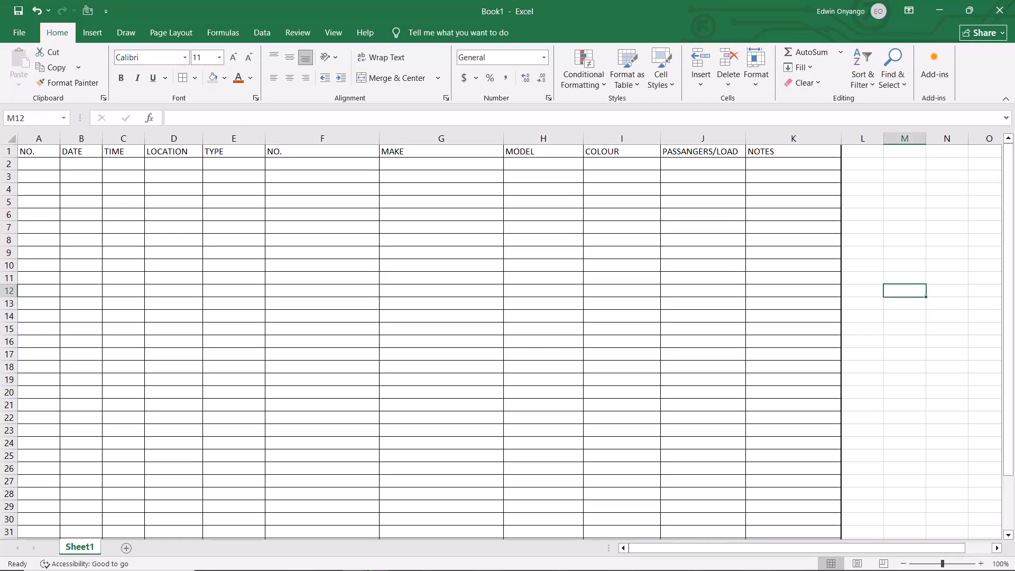
Make the header row A1:K1 bold and set its font to Algerian.
drag(39, 150, 364, 160)
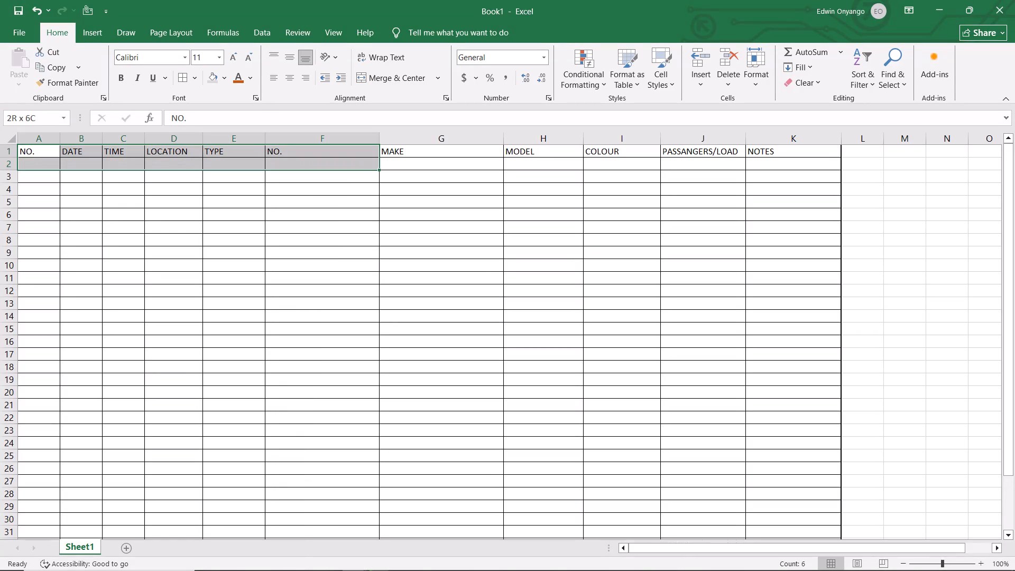
drag(364, 160, 581, 148)
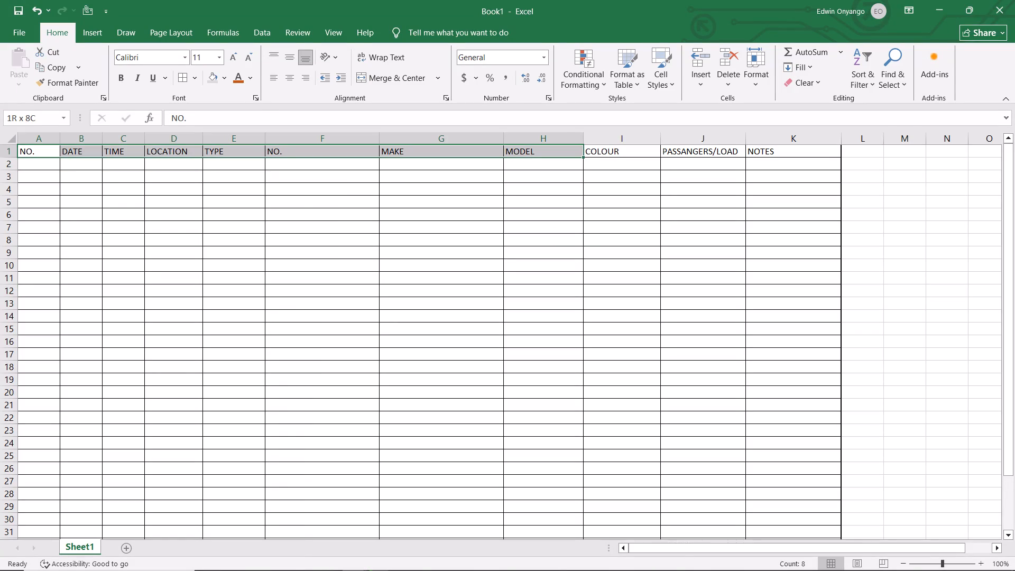
drag(581, 148, 799, 149)
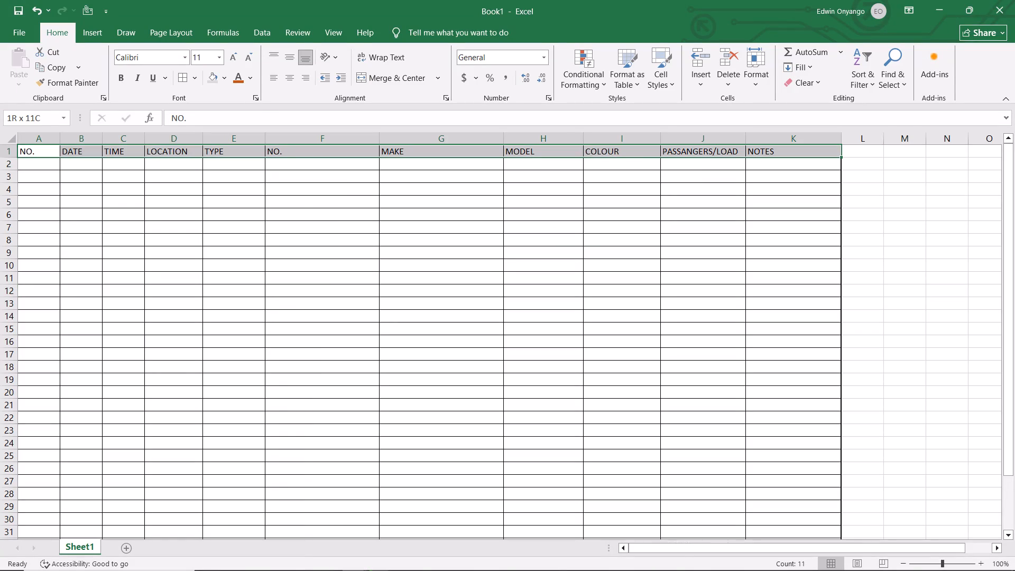
drag(799, 149, 751, 153)
click(117, 78)
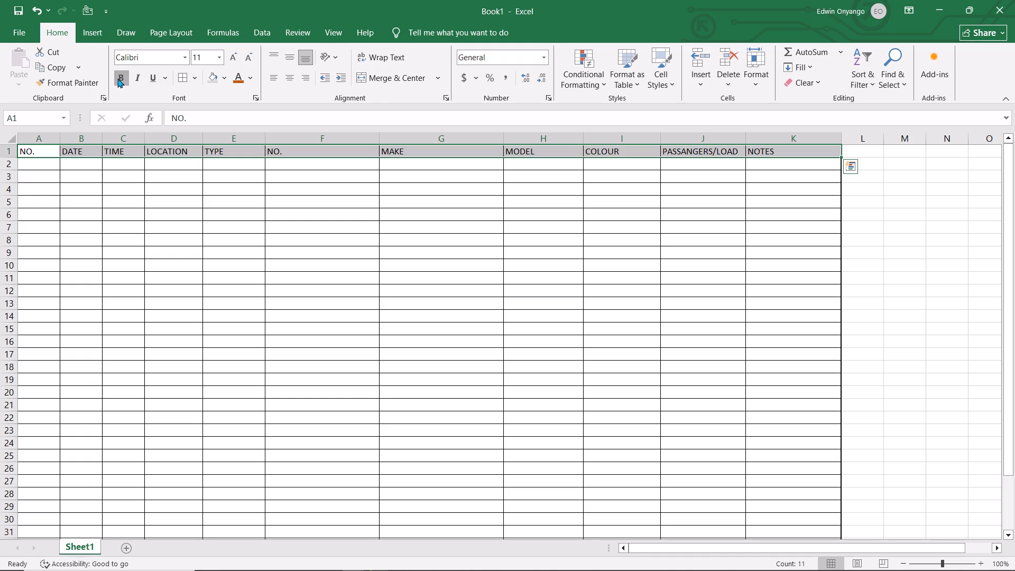
click(184, 56)
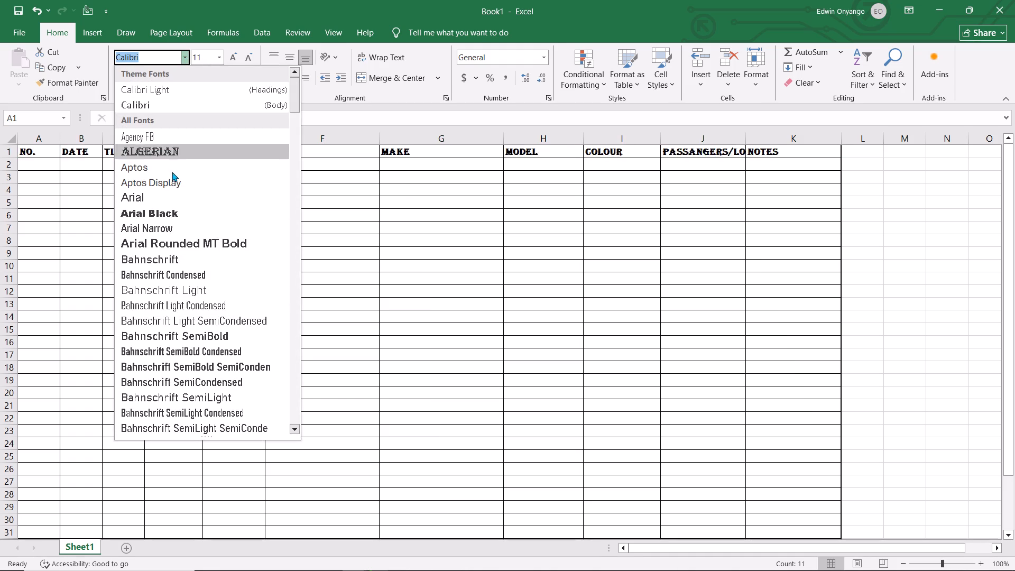
click(170, 144)
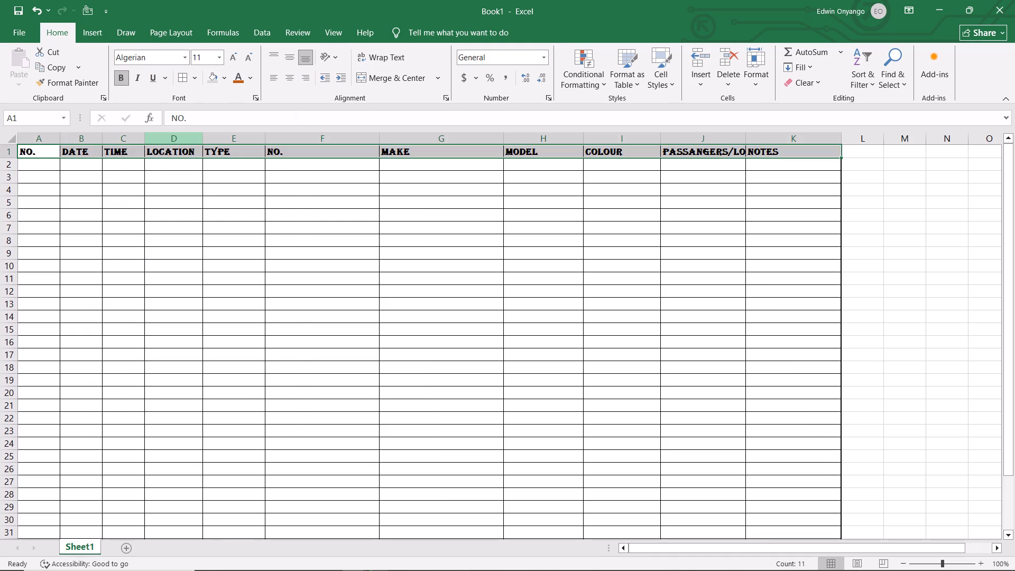
Fill the header row A1:K1 with a grey shade of White, Background 1 and deselect it.
click(226, 79)
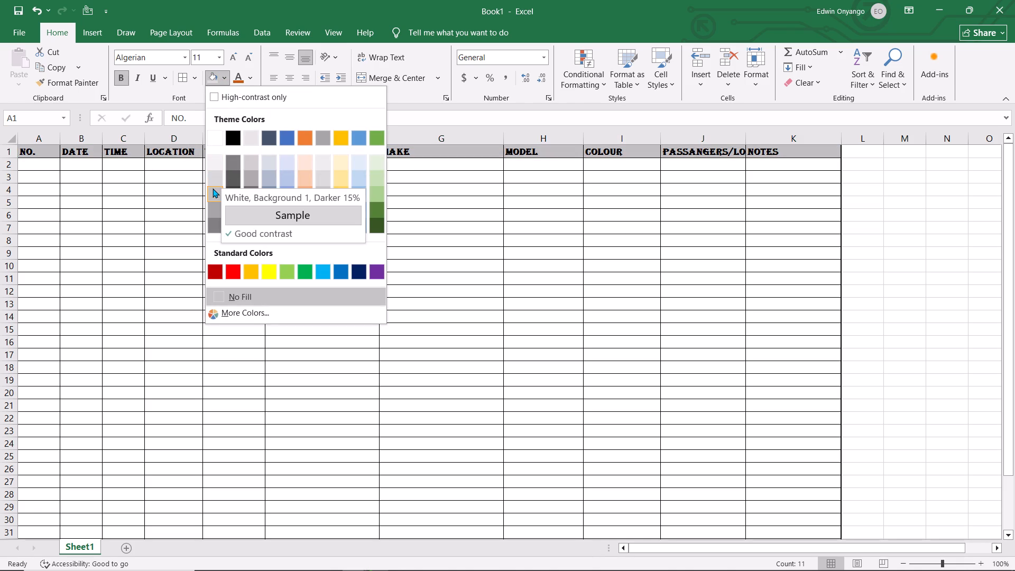
click(213, 188)
click(224, 229)
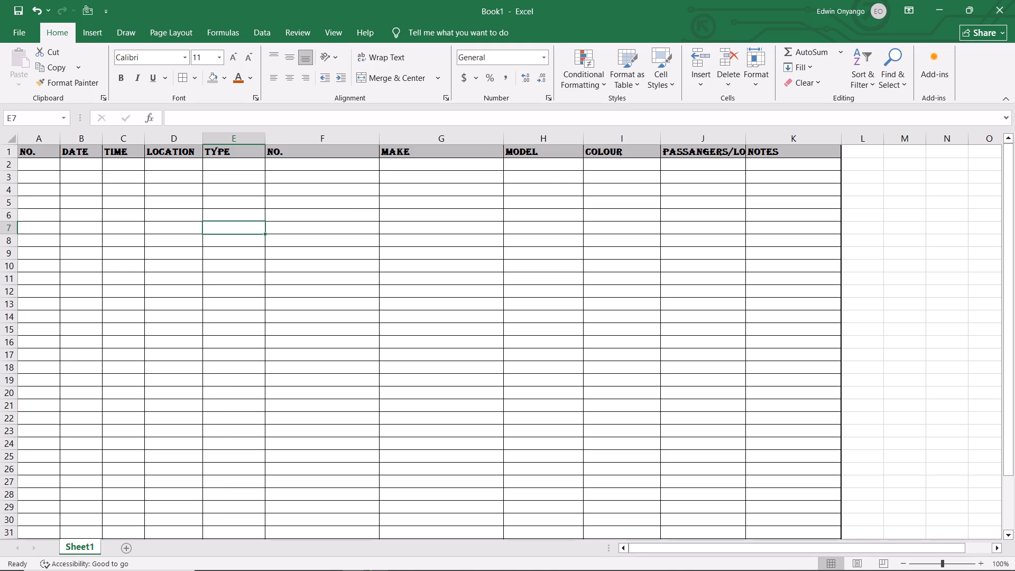
scroll(196, 262, right, 1)
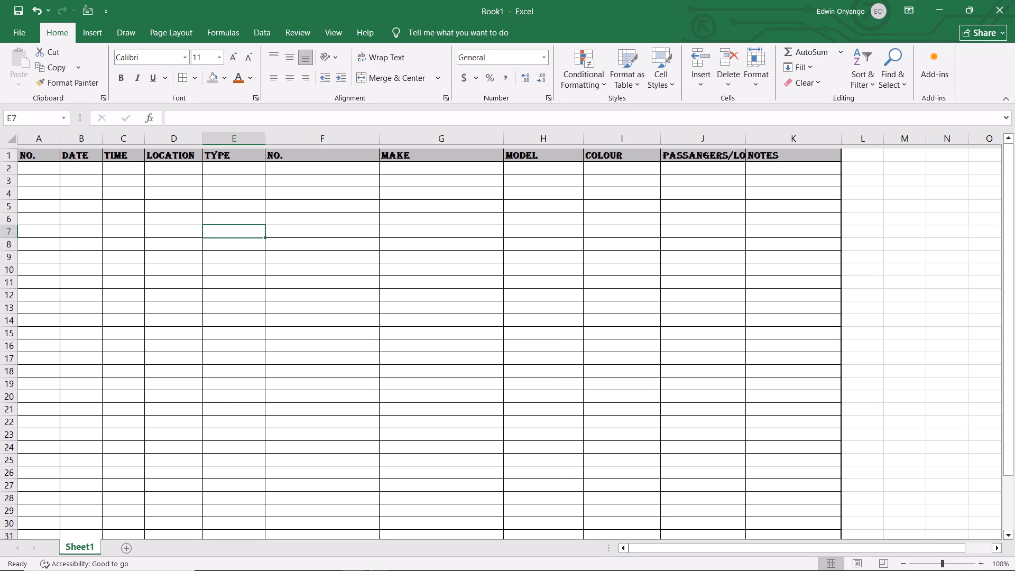
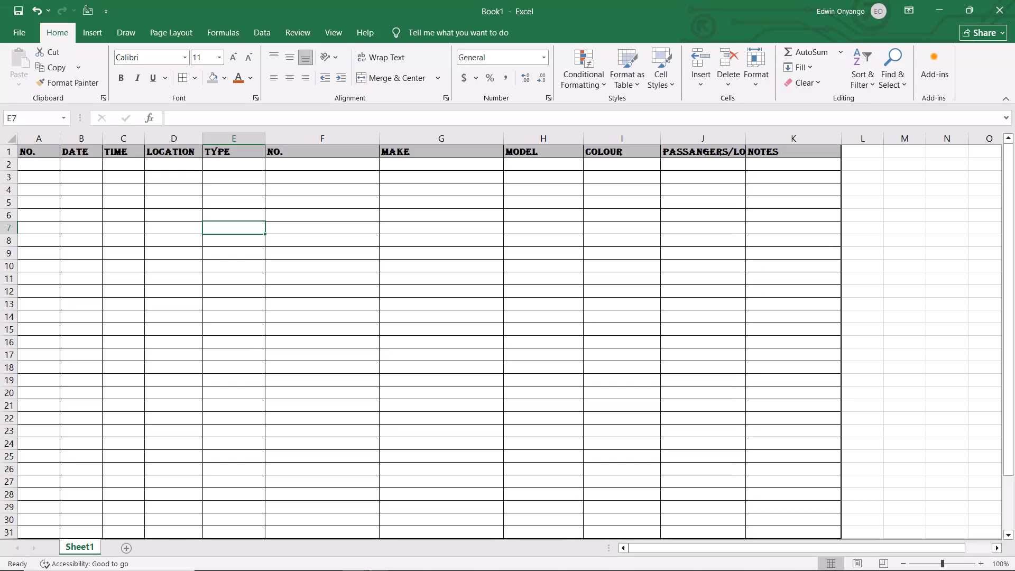
Select cell A2, the first entry cell under the NO. header.
click(59, 160)
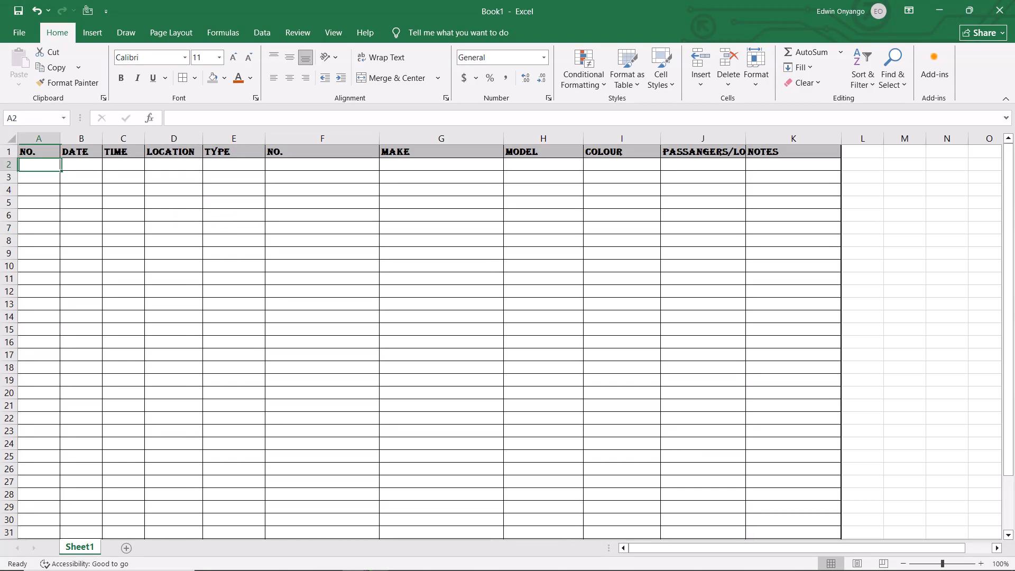
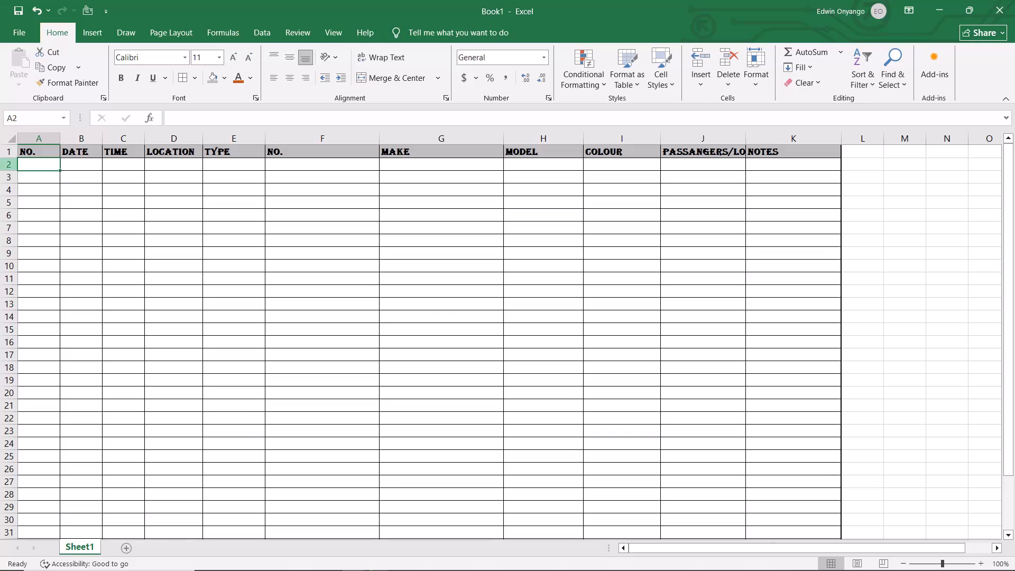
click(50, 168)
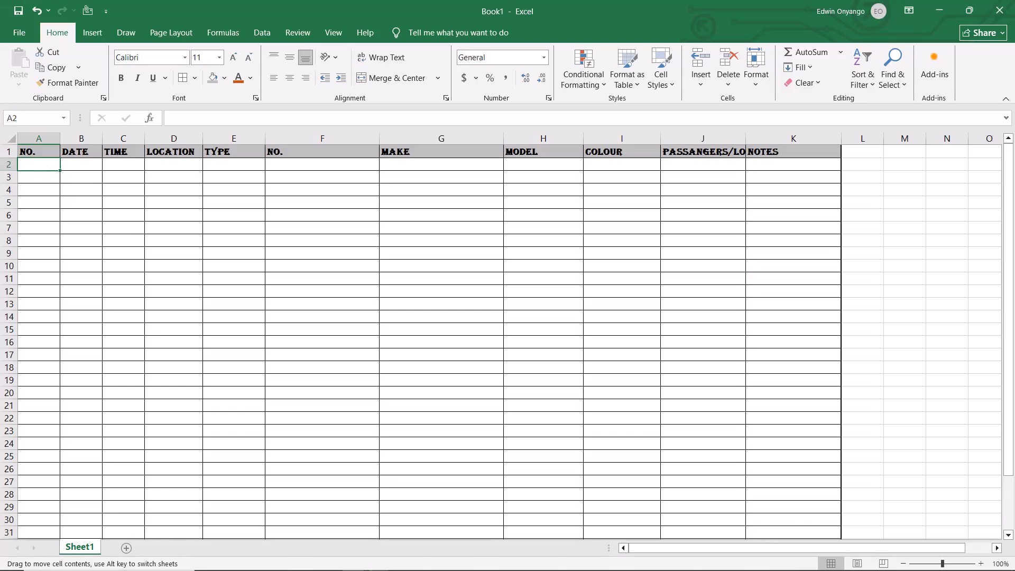
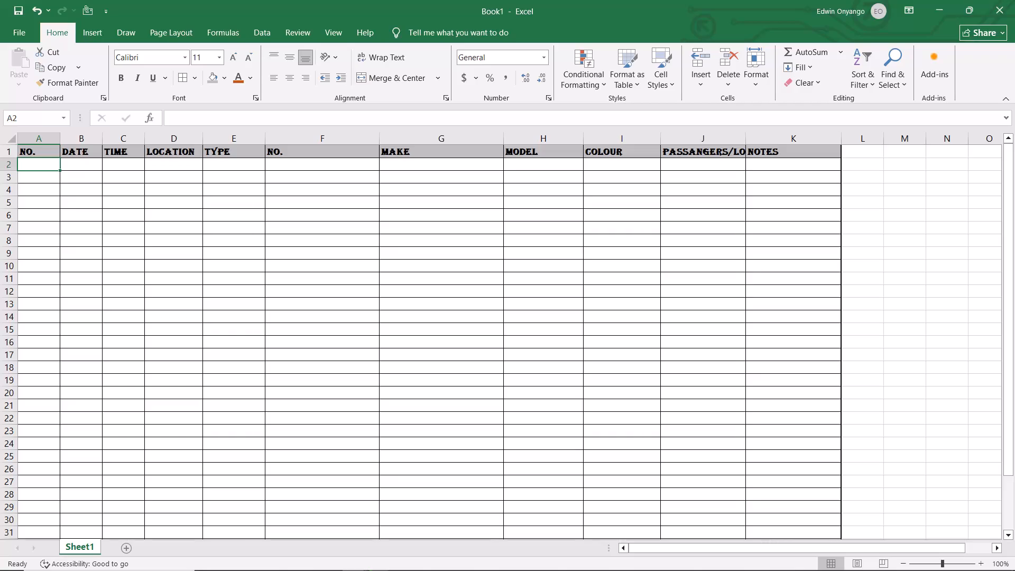
Enter record number 1 in the first empty row of the first NO. column, cell A2.
click(35, 162)
key(1)
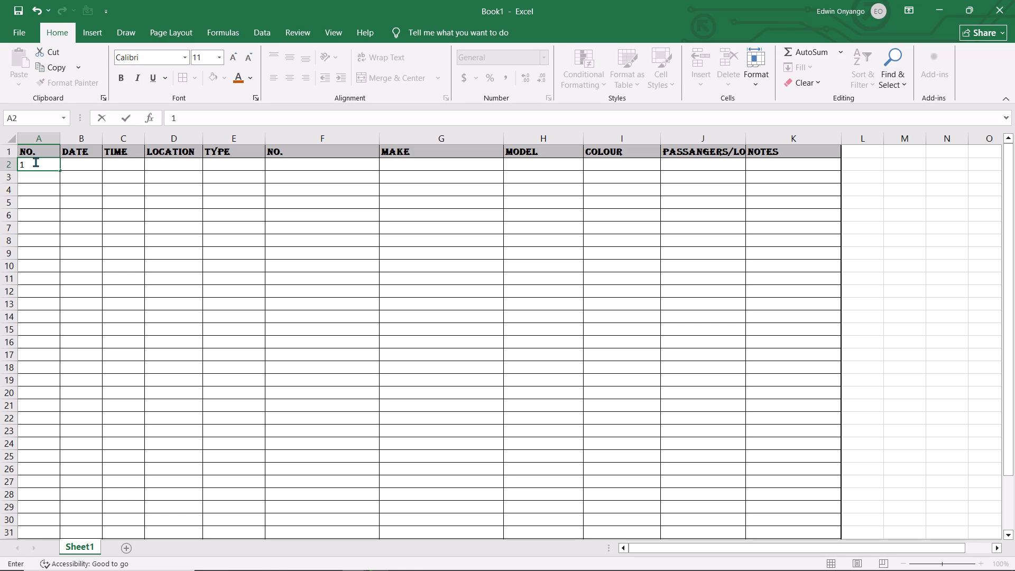
click(76, 156)
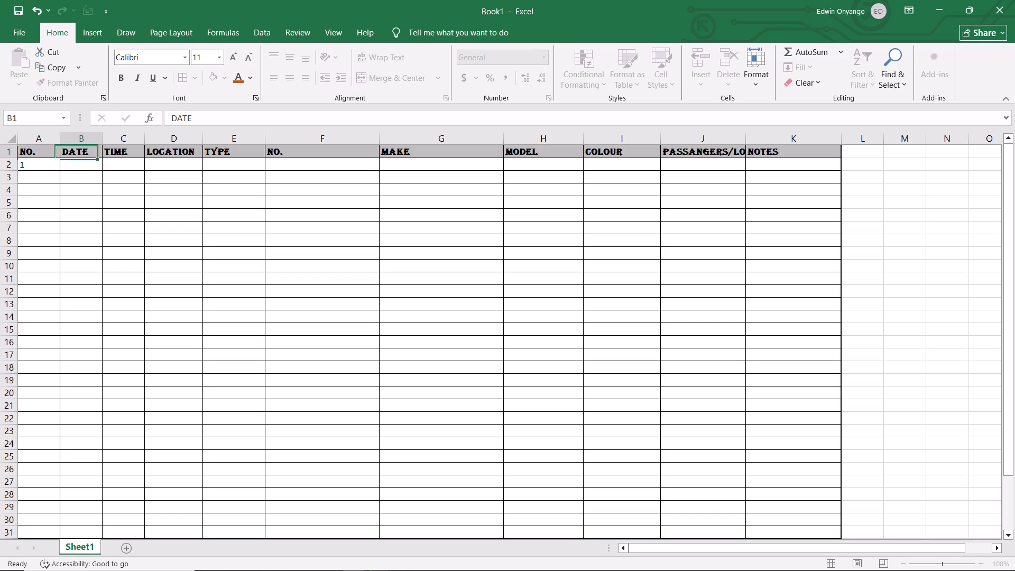
Enter the first record's date in cell B2 under DATE, starting with 03-NO.
click(75, 162)
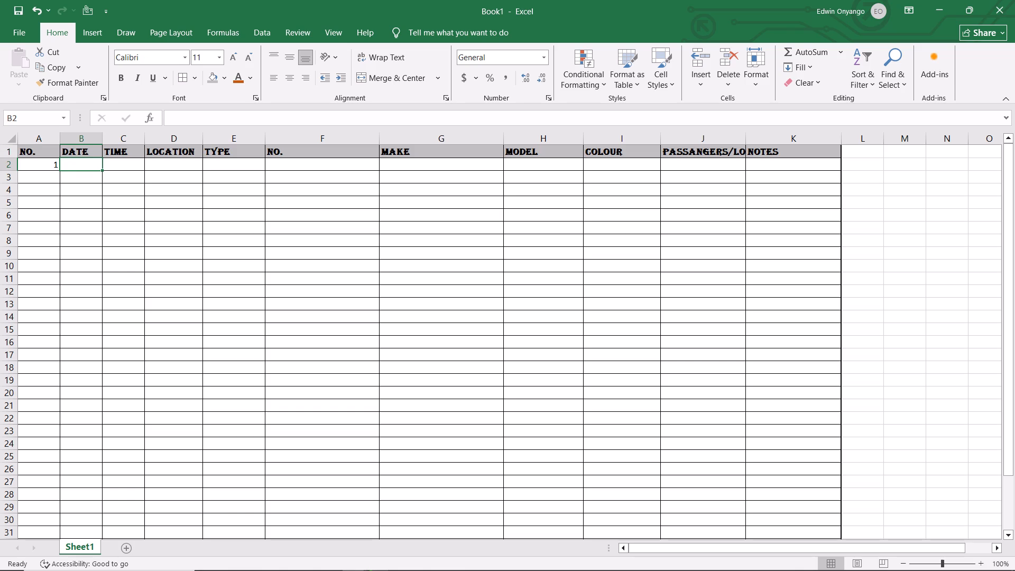
key(0)
key(3)
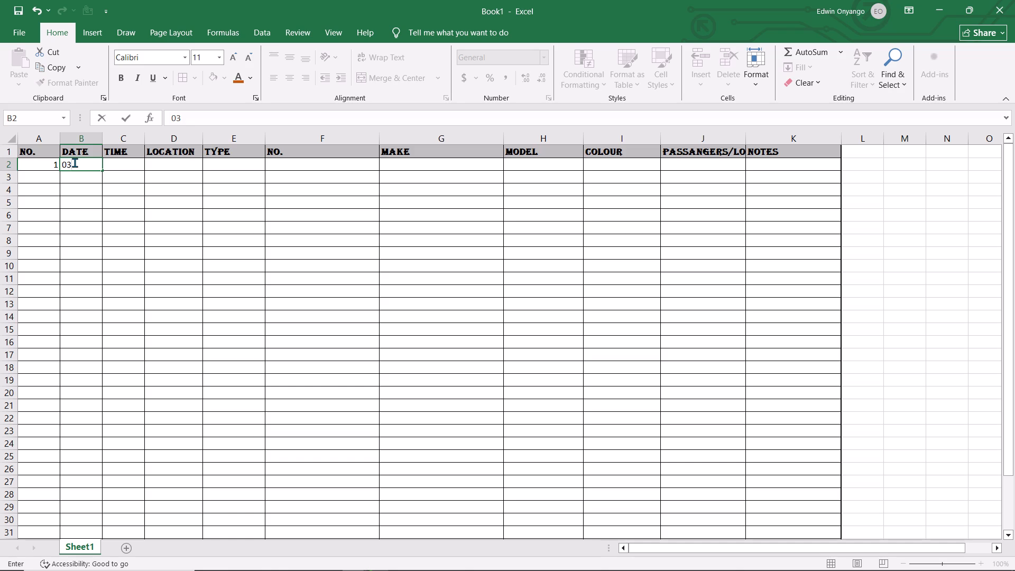
key(minus)
text(NO)
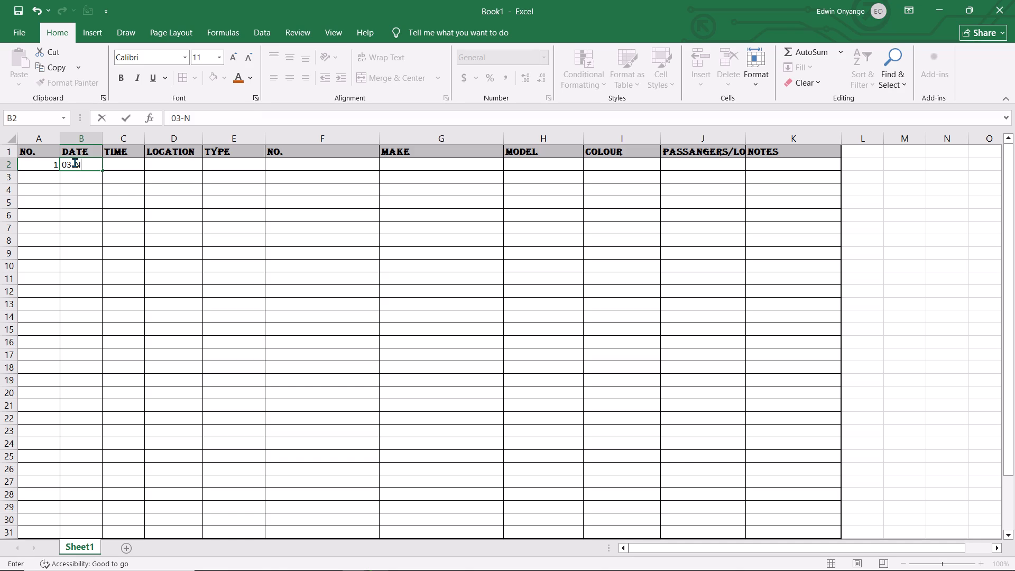
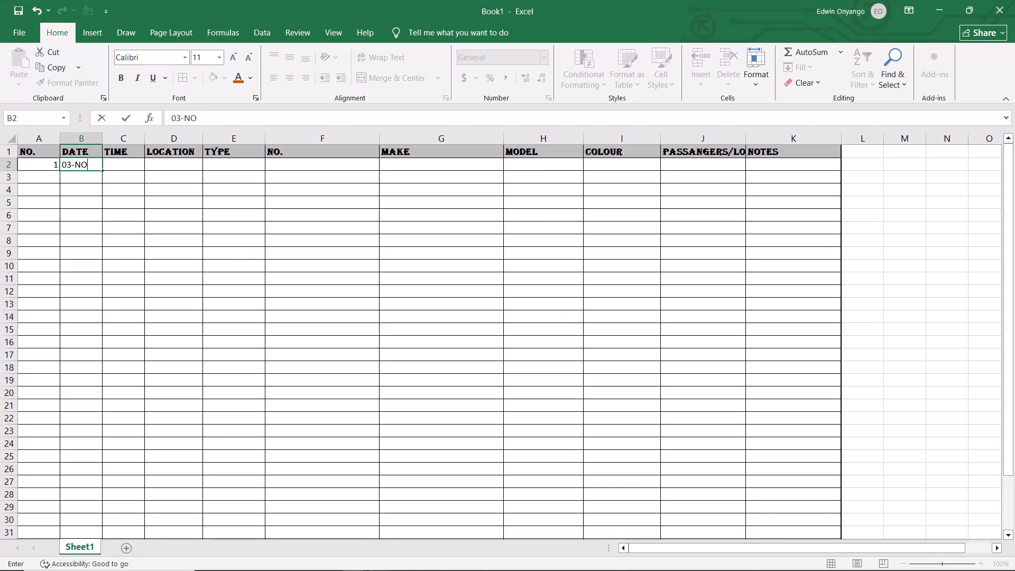
Complete the first record's date in cell B2 as 03-NOV-2026.
key(v)
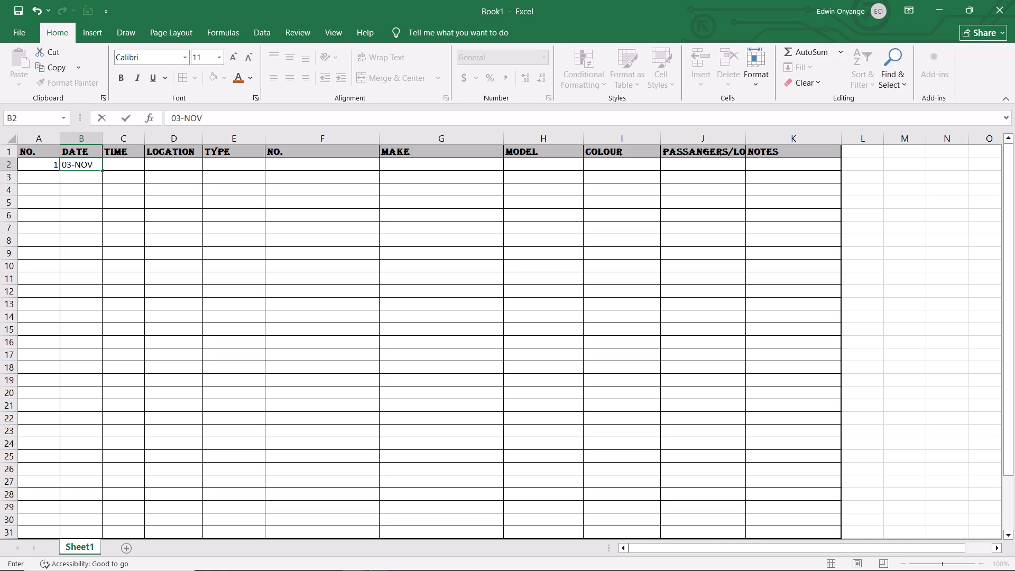
key(minus)
key(2)
text(02)
key(6)
key(Right)
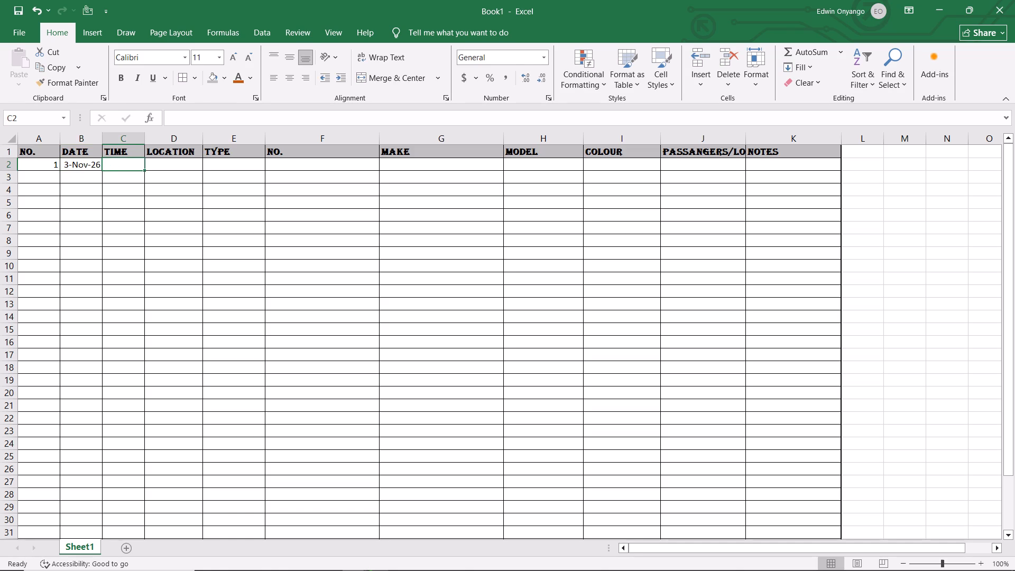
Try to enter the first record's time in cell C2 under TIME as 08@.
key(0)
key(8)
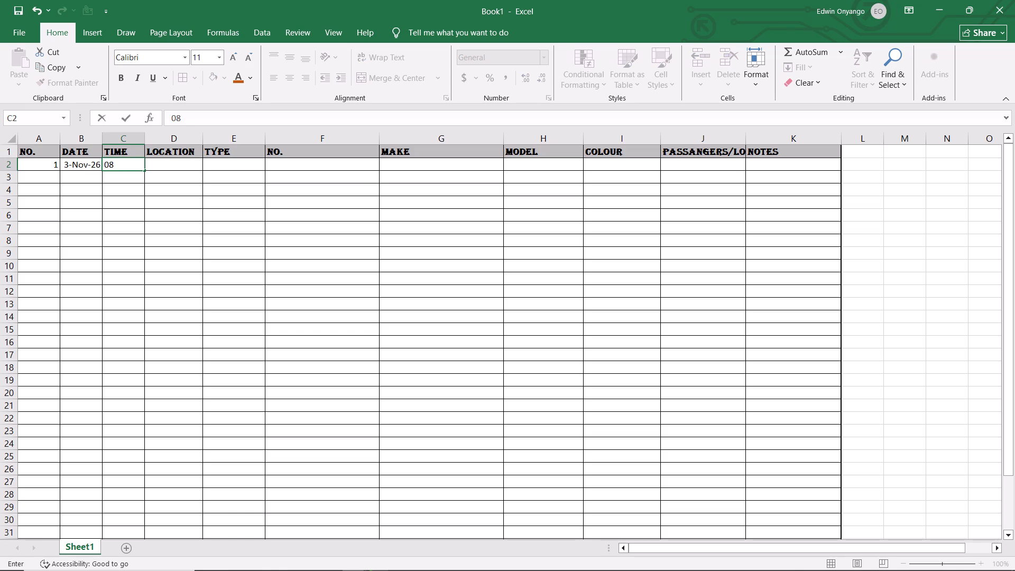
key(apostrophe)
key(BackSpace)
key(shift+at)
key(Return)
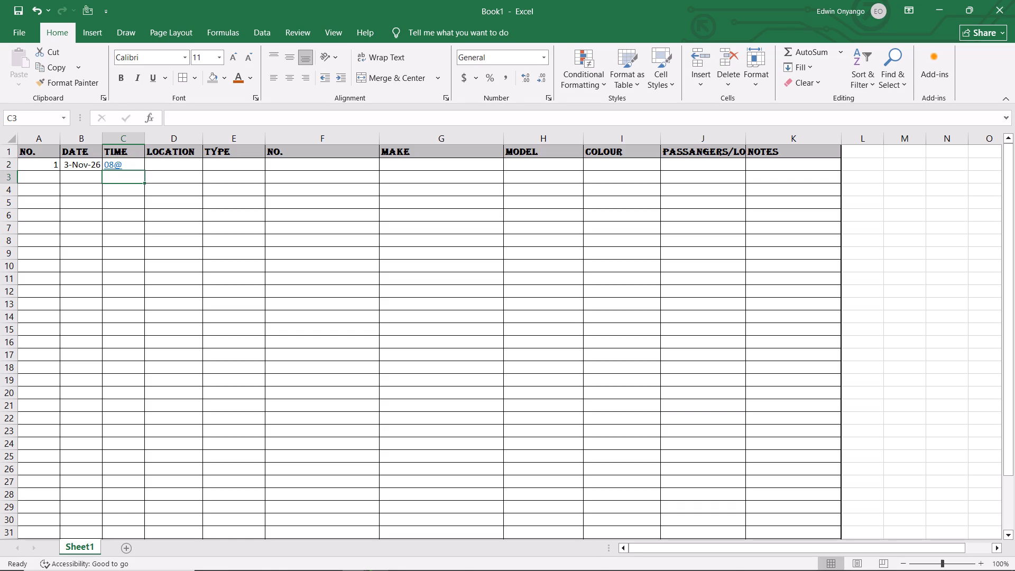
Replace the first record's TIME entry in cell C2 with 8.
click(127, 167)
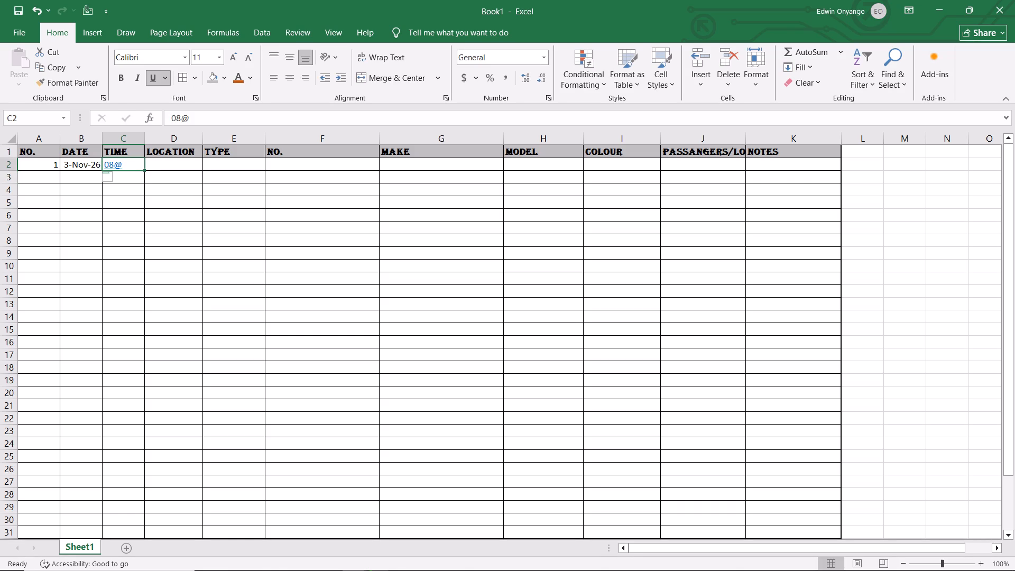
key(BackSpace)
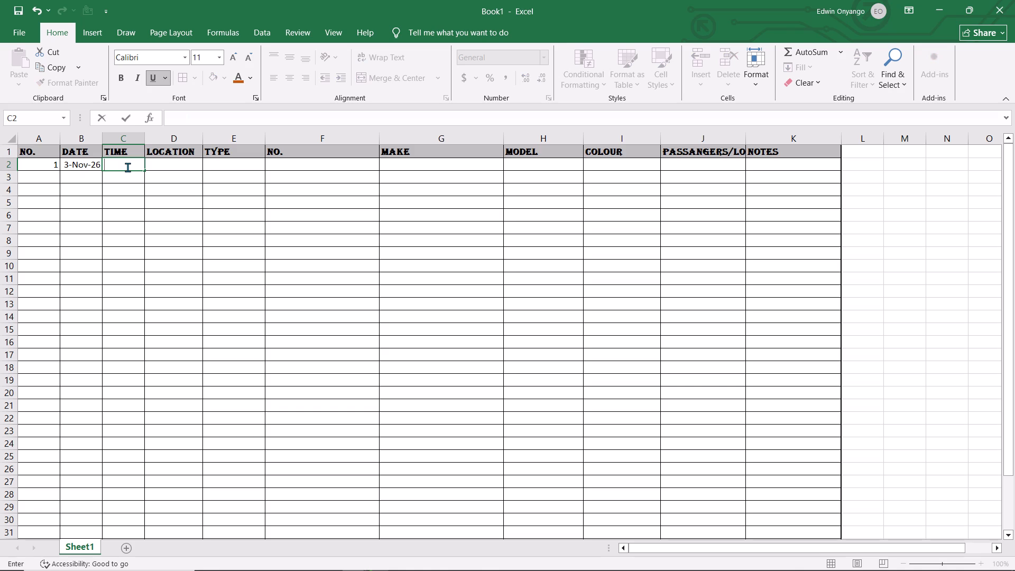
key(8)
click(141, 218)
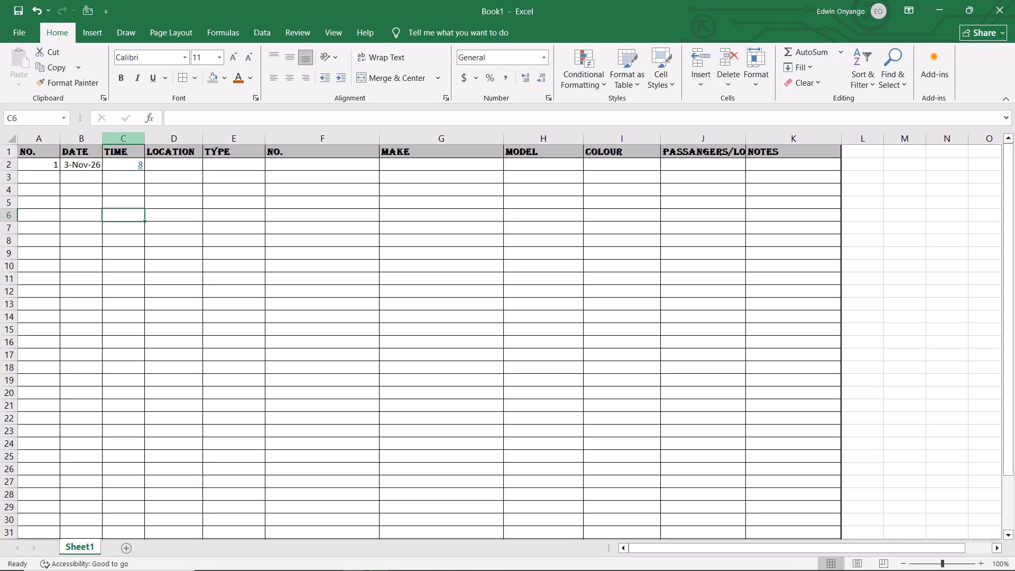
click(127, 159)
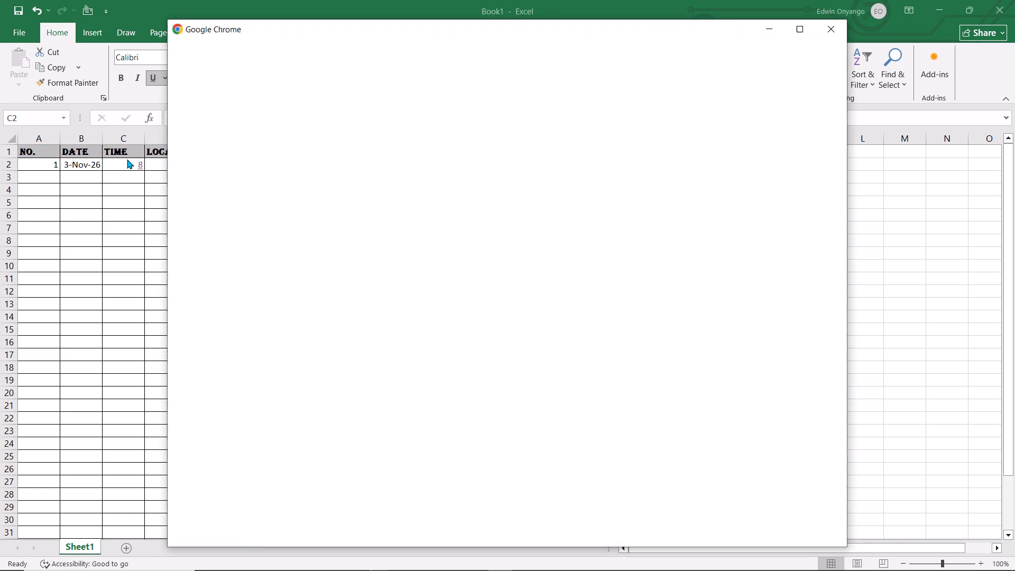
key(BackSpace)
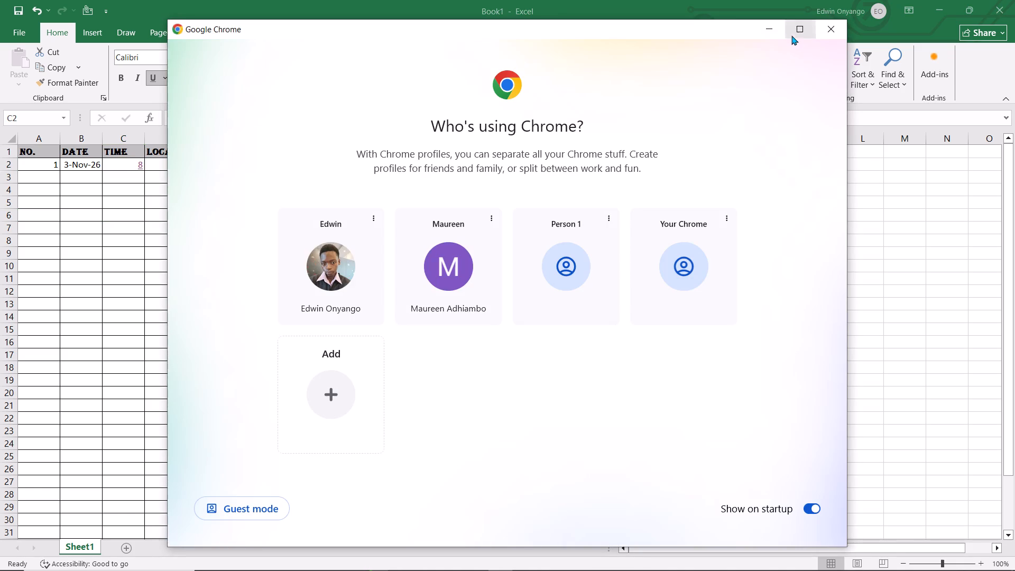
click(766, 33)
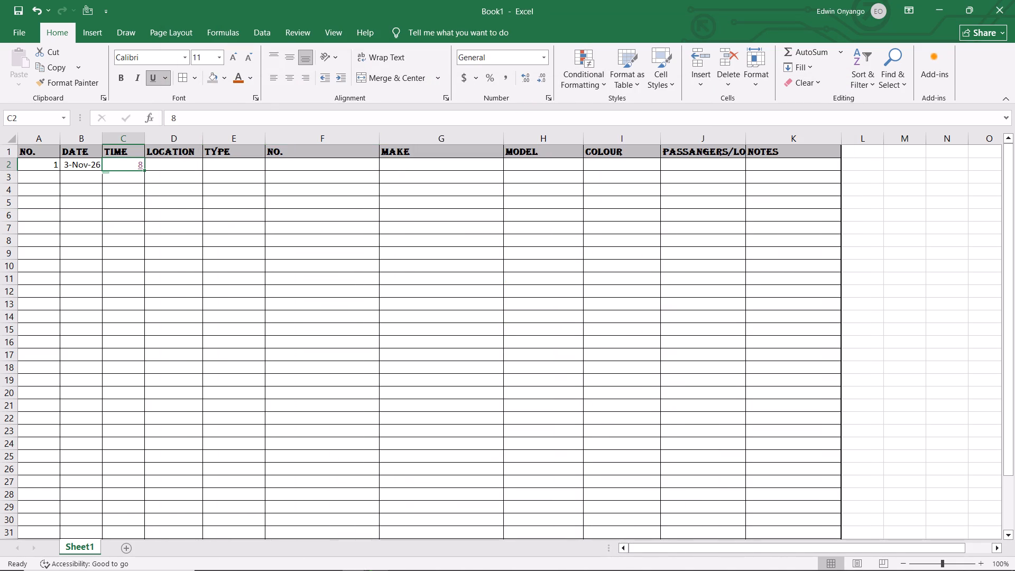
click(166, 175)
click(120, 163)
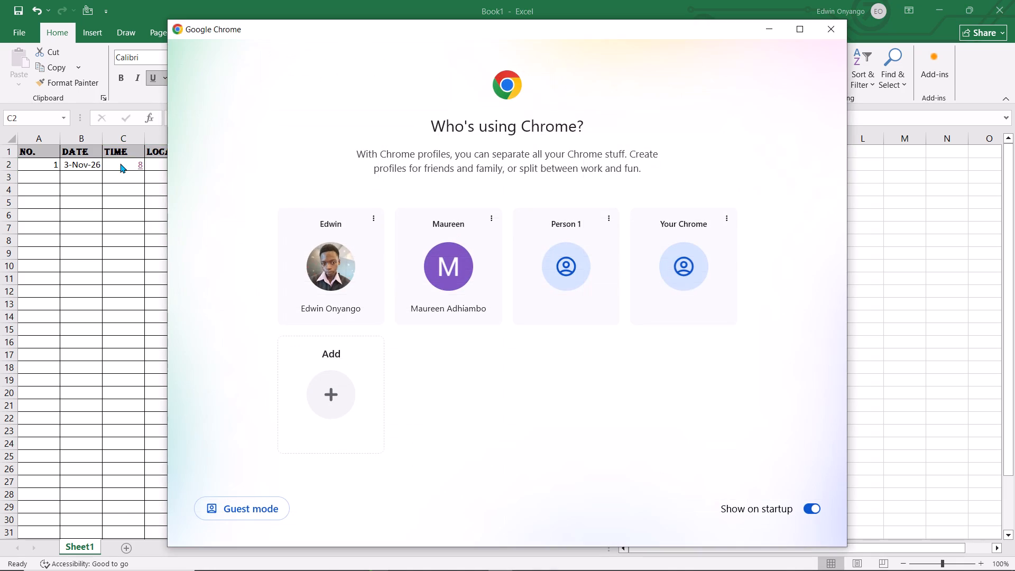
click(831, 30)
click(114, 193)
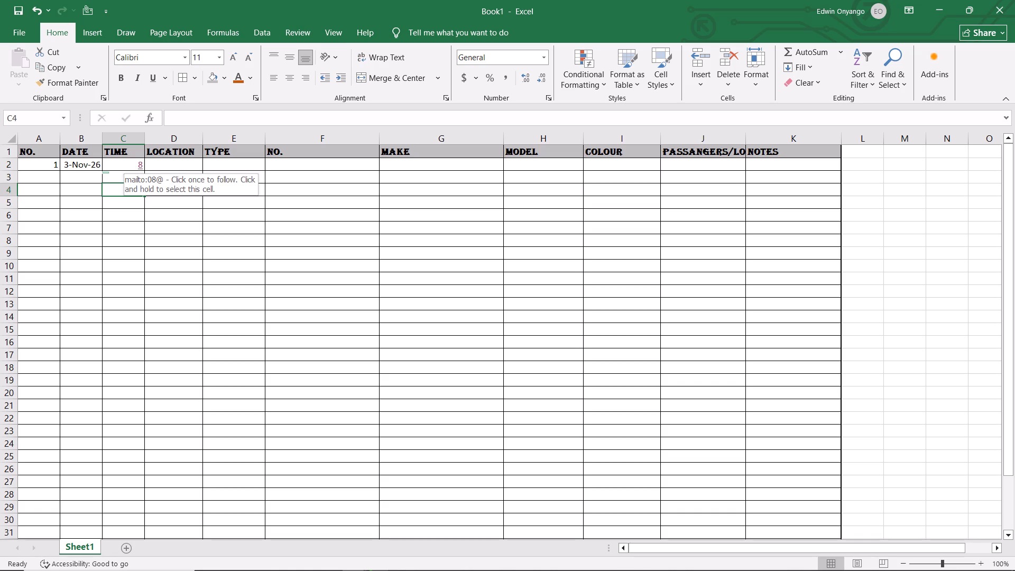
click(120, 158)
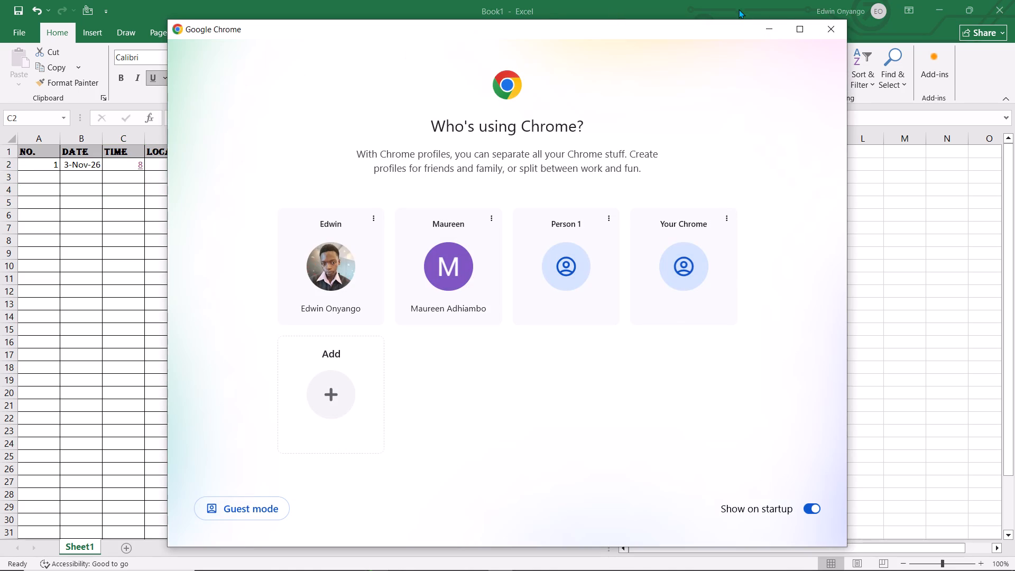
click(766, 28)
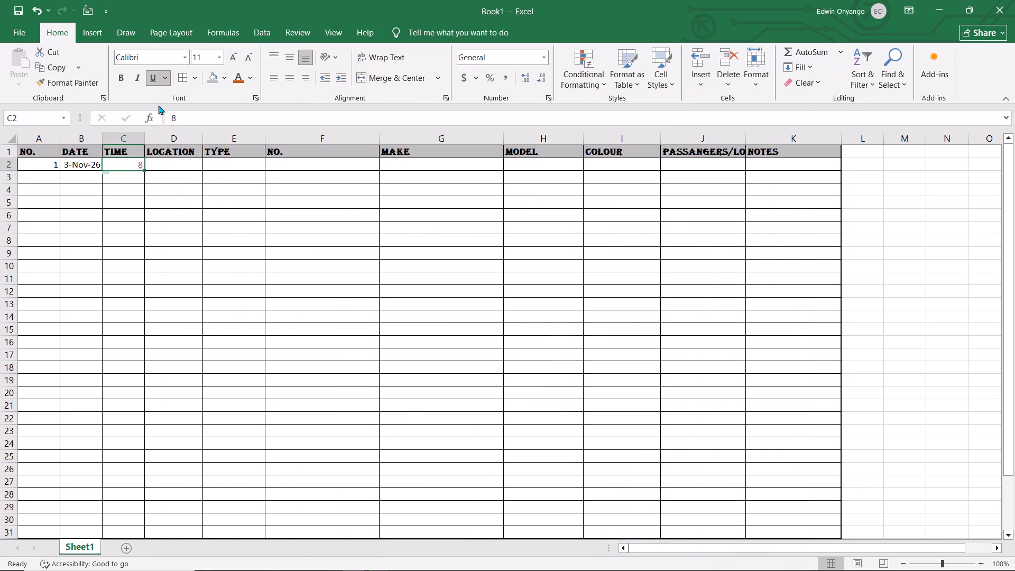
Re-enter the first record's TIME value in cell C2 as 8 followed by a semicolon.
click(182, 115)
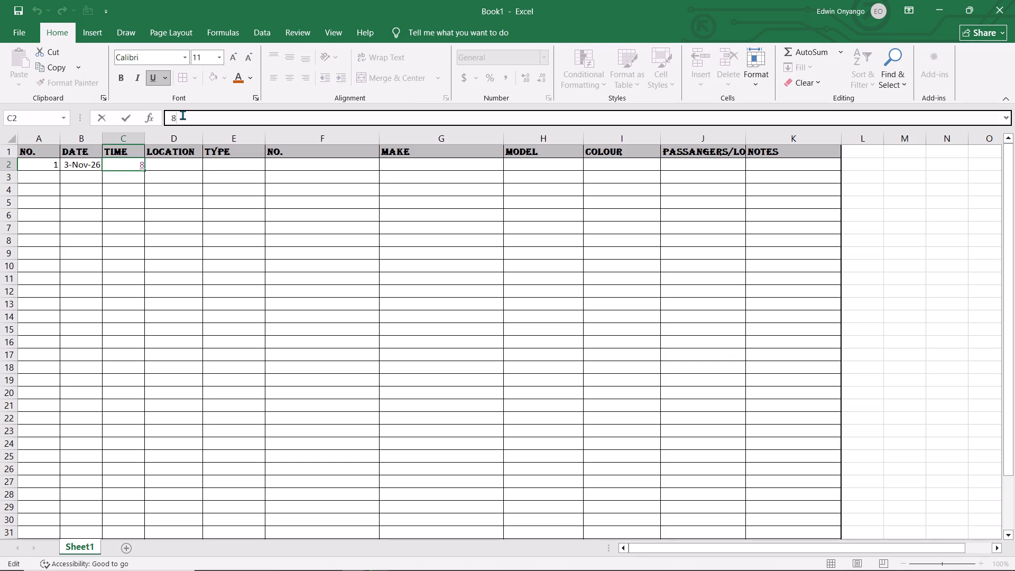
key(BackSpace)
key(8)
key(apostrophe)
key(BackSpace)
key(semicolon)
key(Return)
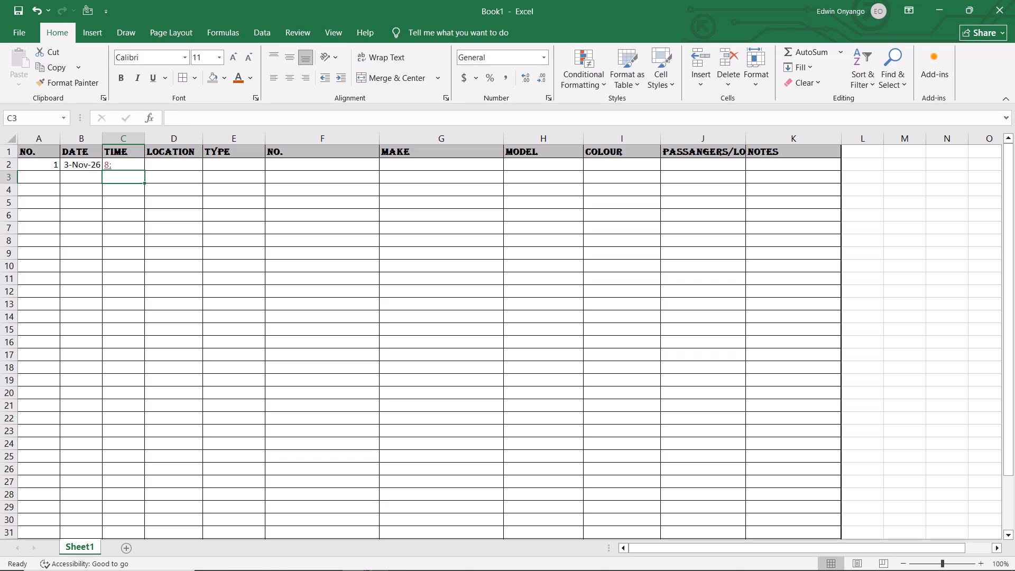
Replace the first record's TIME entry in cell C2 with 8-30.
click(133, 163)
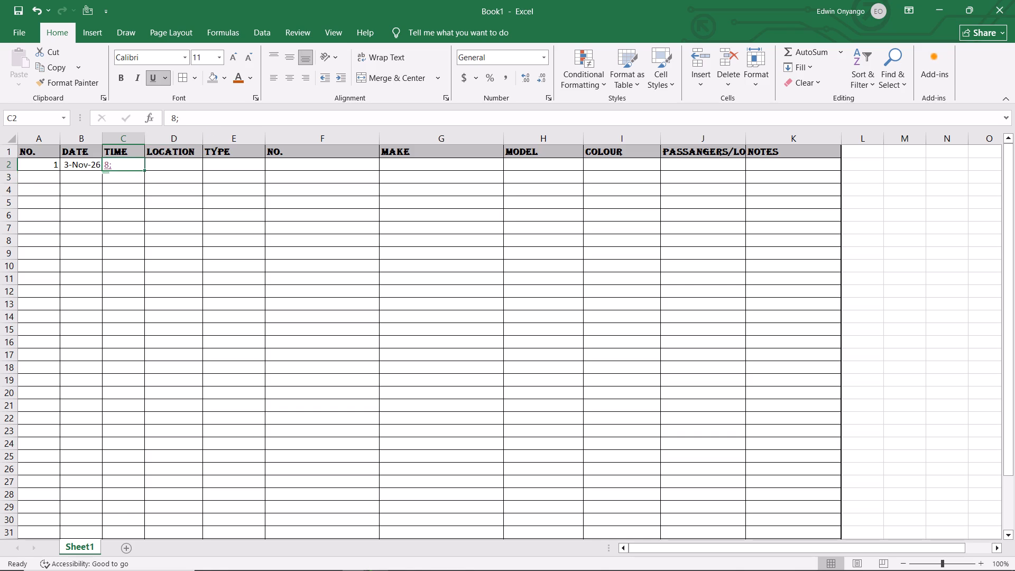
key(BackSpace)
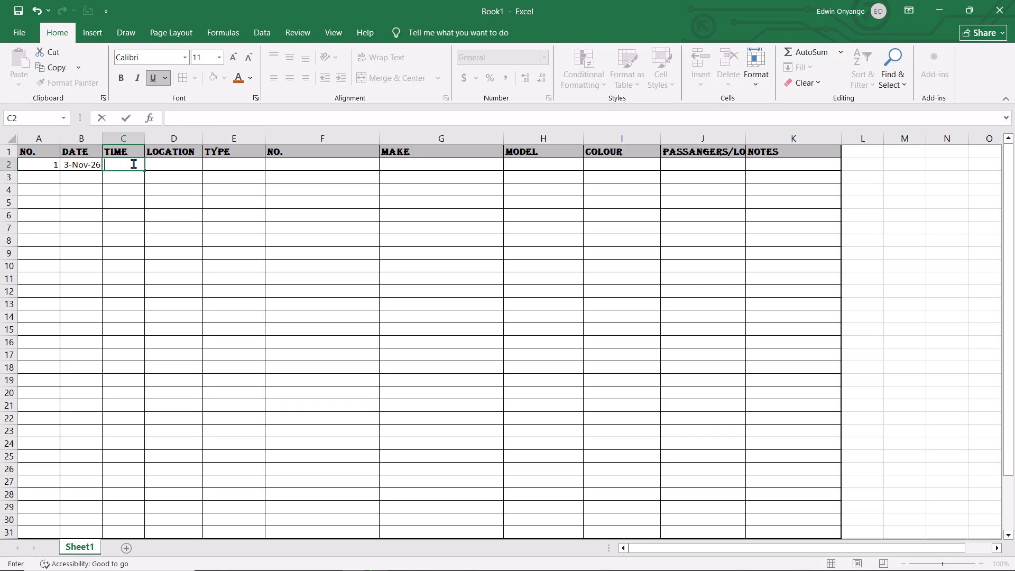
key(8)
key(minus)
text(30)
click(118, 176)
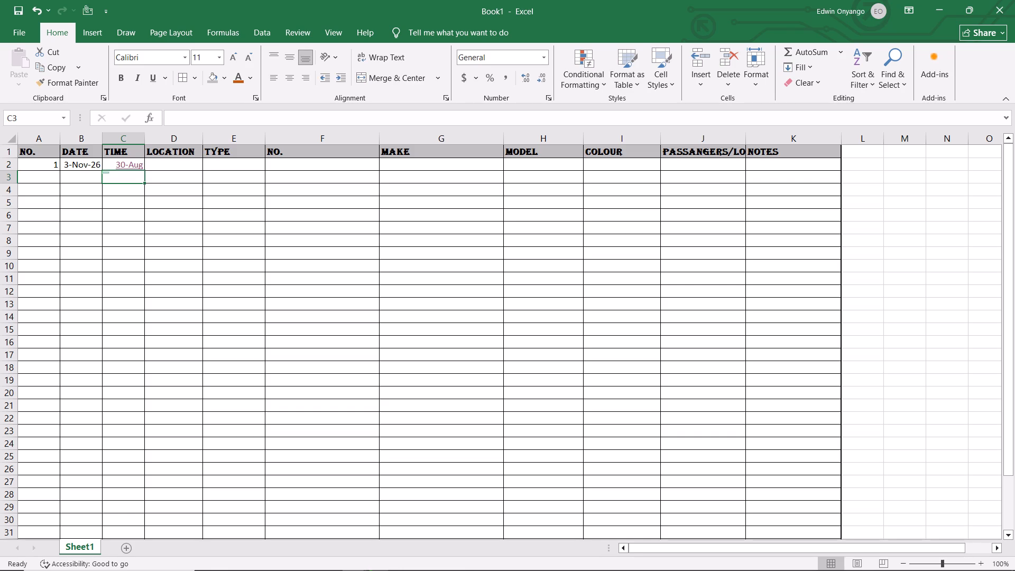
Undo the TIME entries in cell C2, keeping the Algerian header font, record number 1 and the 3-Nov-26 date.
click(136, 162)
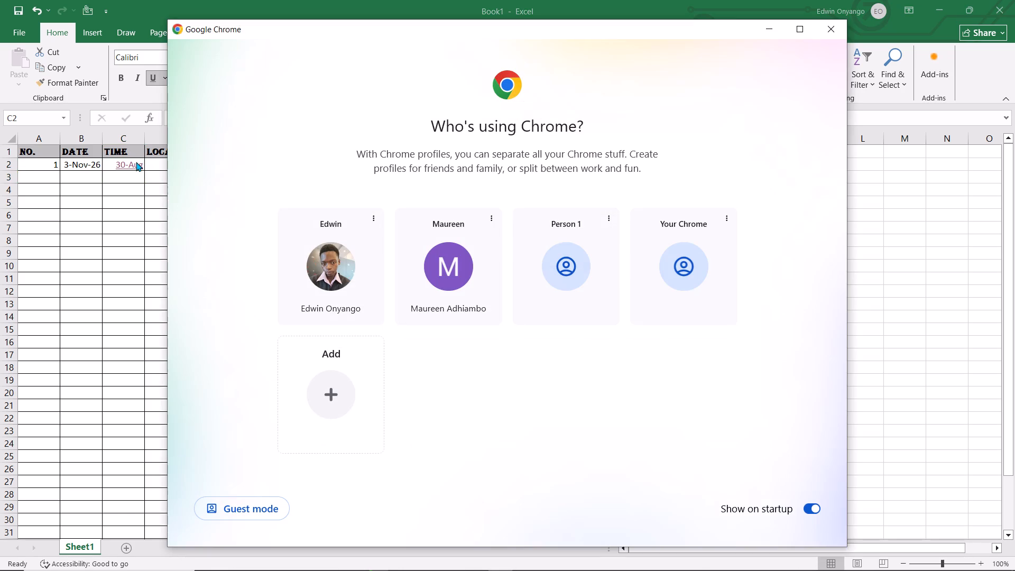
click(767, 23)
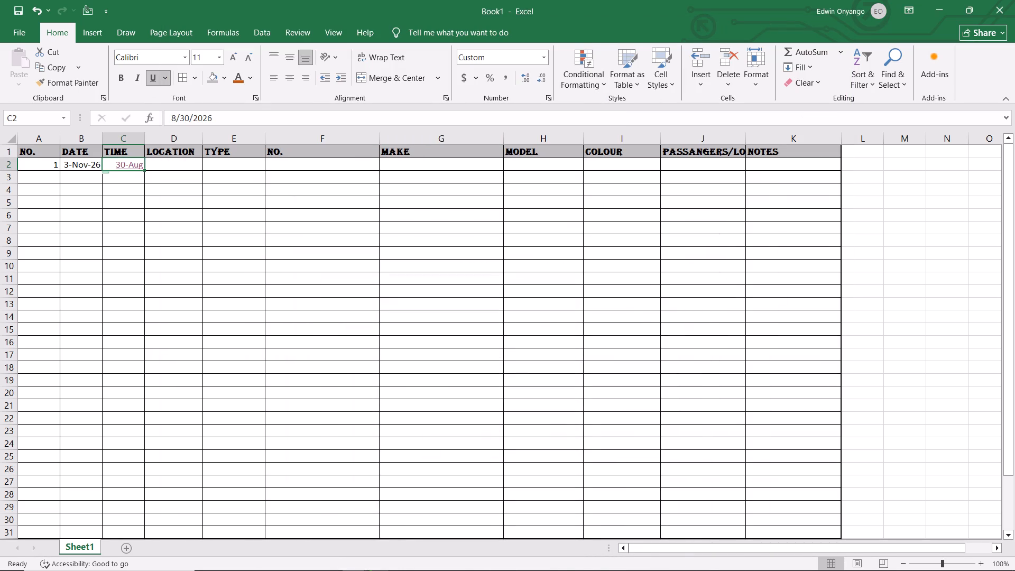
triple_click(36, 12)
triple_click(36, 12)
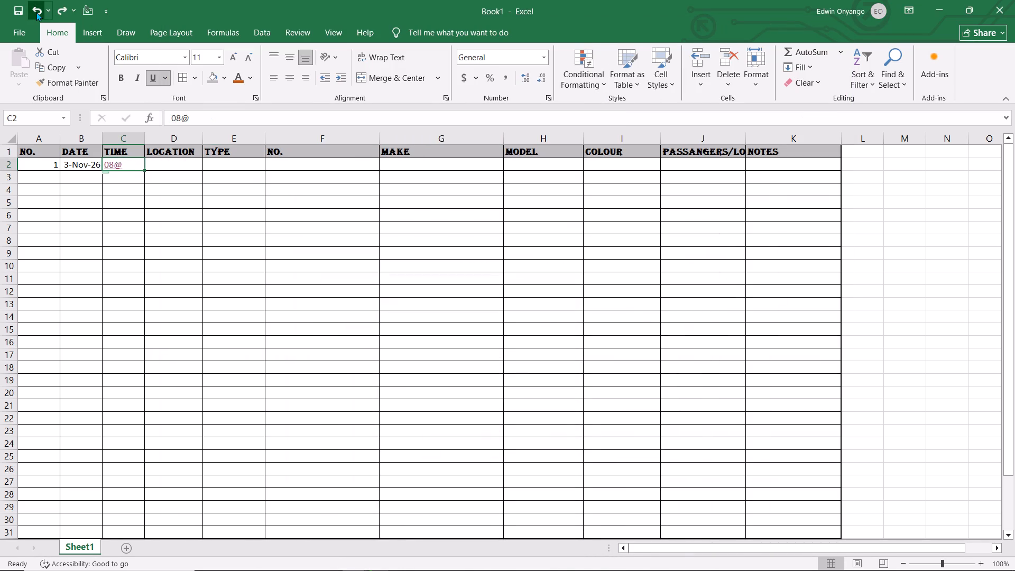
triple_click(36, 12)
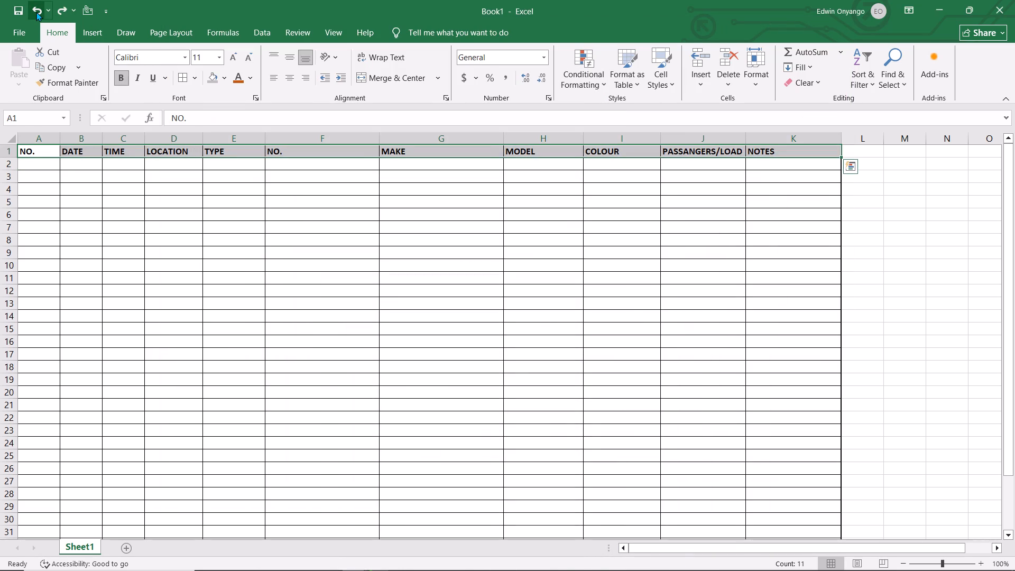
click(58, 10)
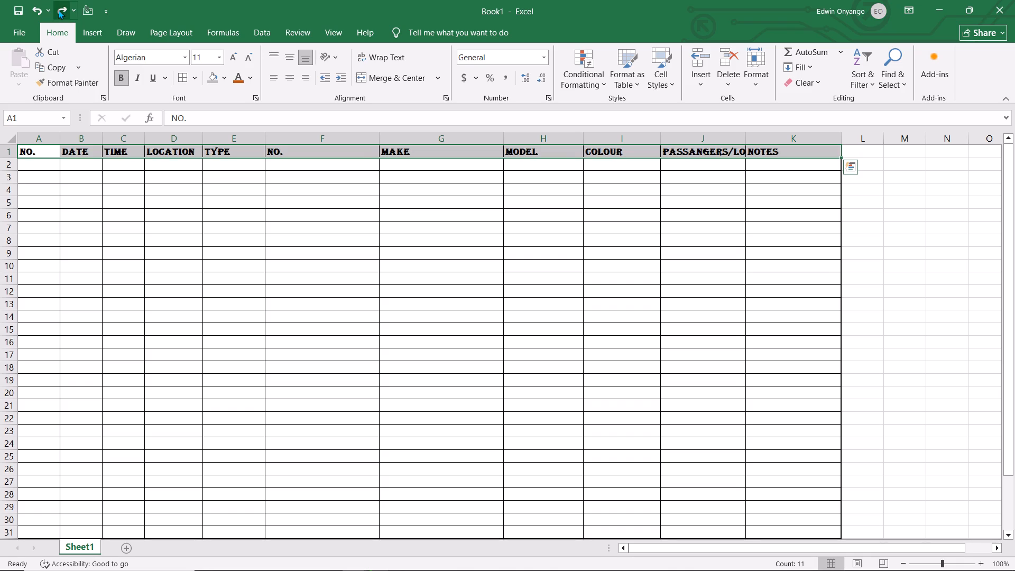
click(58, 10)
click(58, 10)
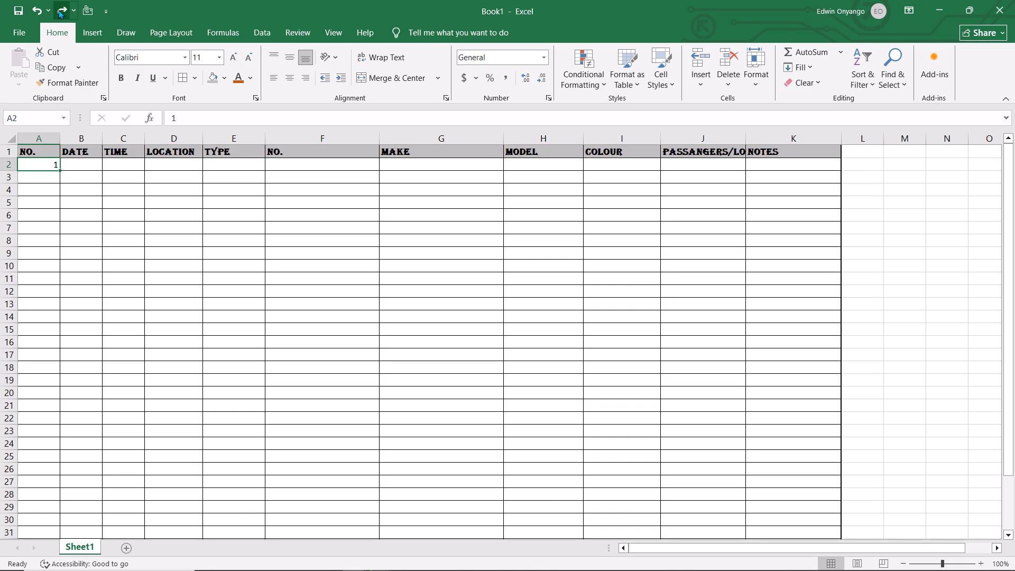
click(58, 10)
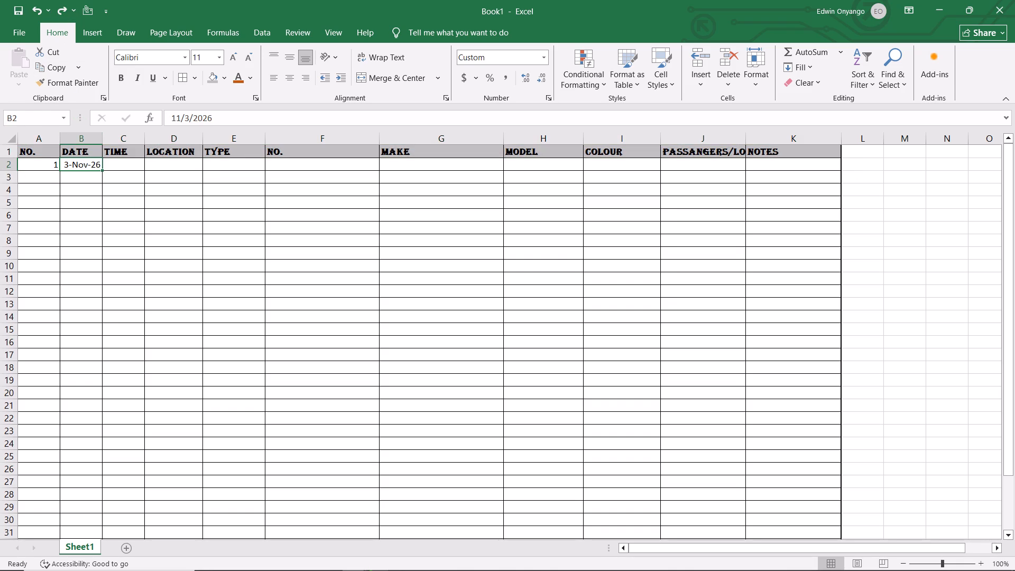
Widen the DATE column slightly.
drag(102, 143, 116, 147)
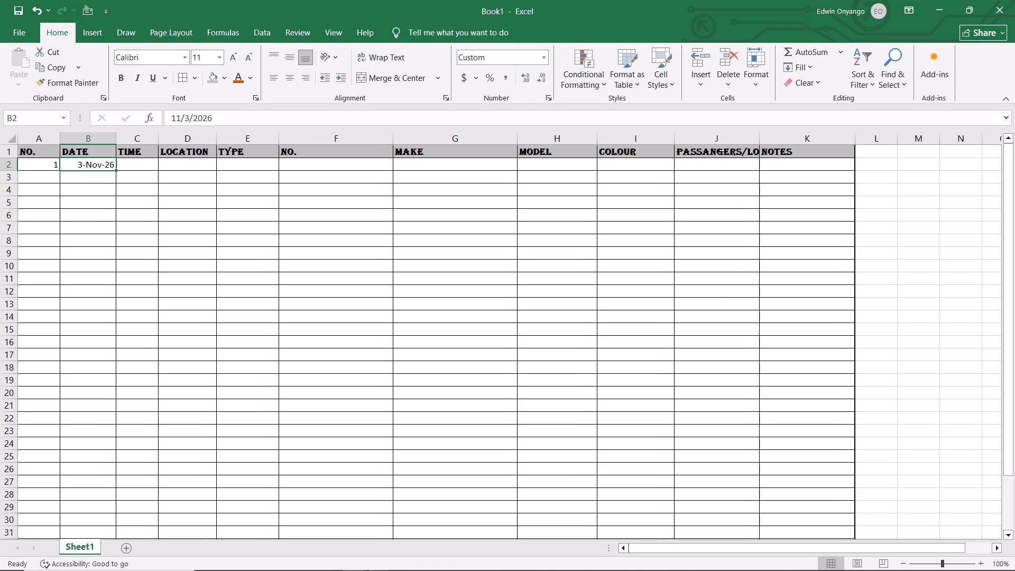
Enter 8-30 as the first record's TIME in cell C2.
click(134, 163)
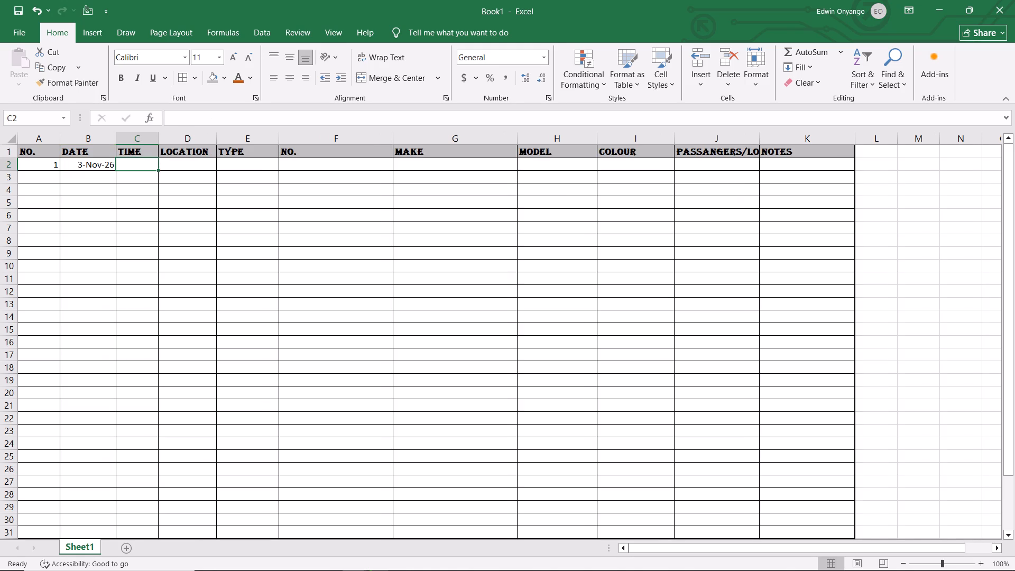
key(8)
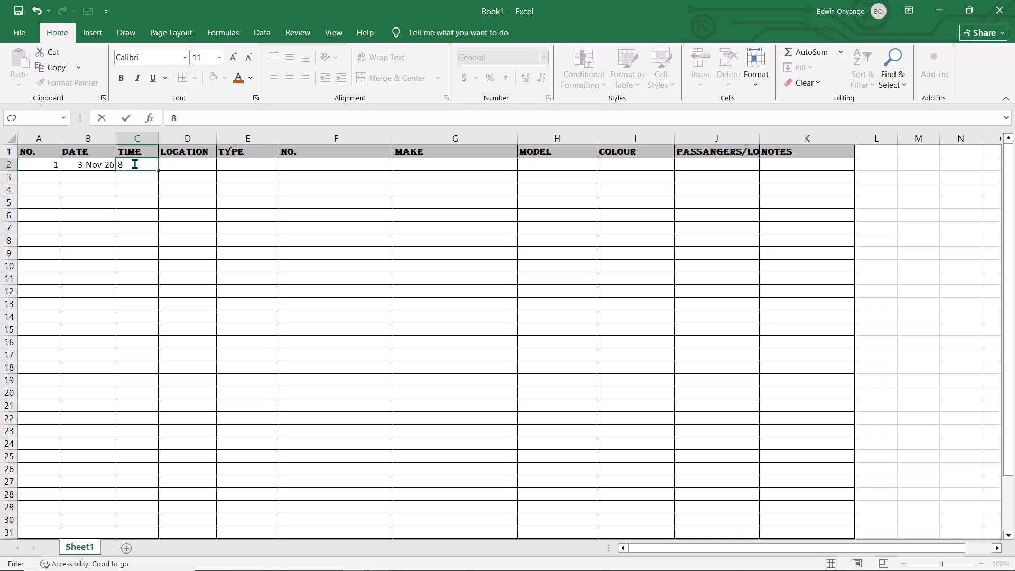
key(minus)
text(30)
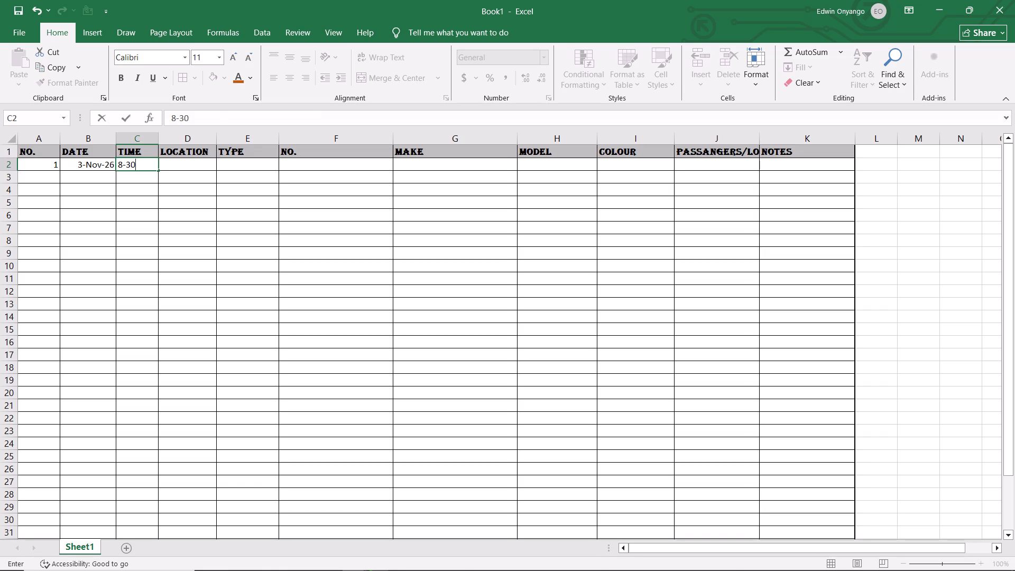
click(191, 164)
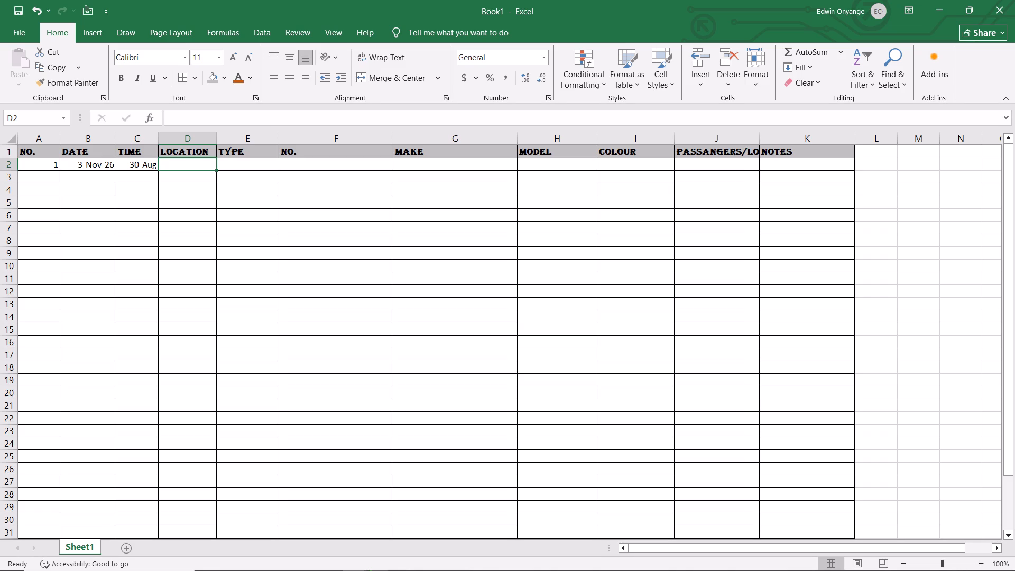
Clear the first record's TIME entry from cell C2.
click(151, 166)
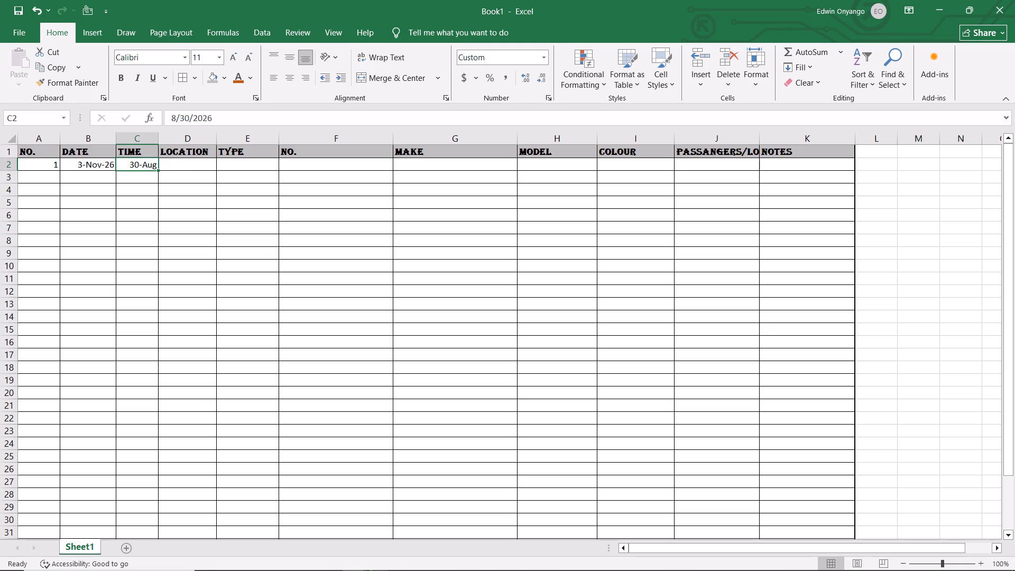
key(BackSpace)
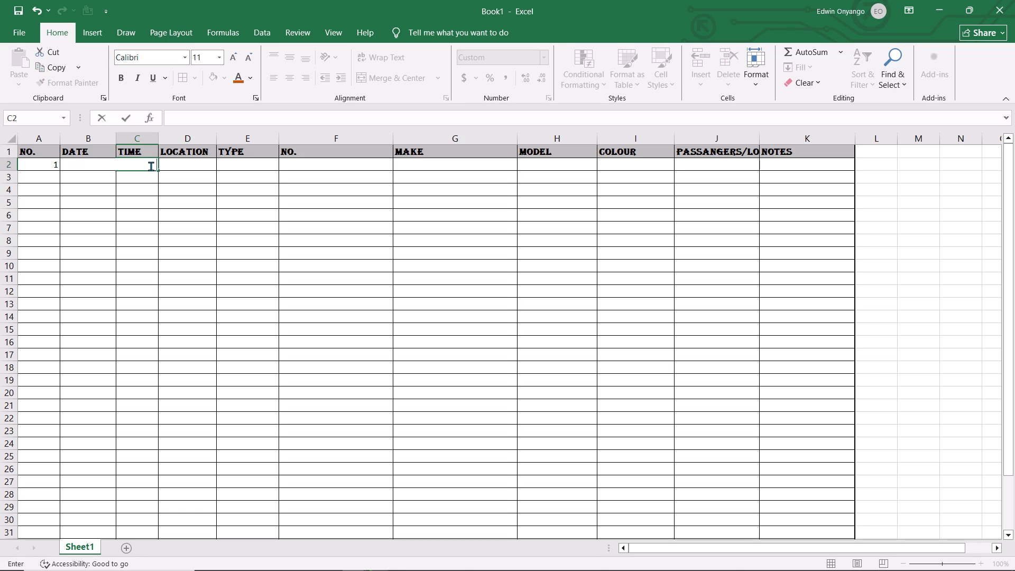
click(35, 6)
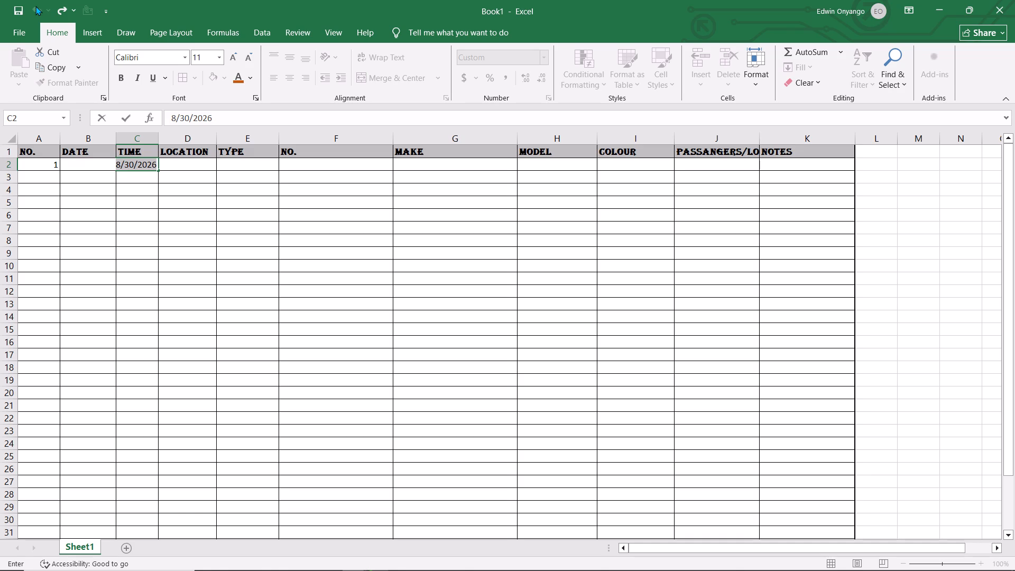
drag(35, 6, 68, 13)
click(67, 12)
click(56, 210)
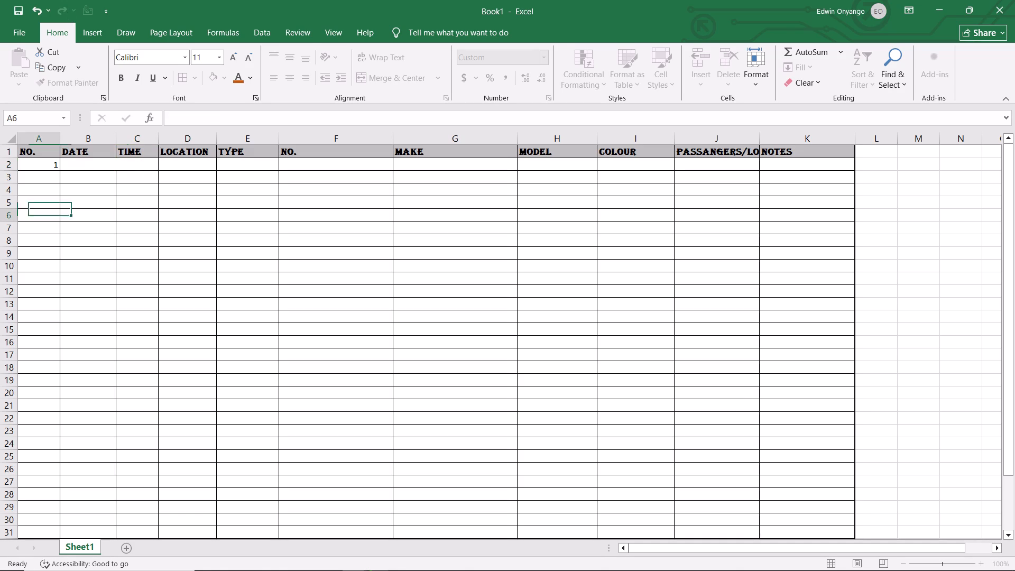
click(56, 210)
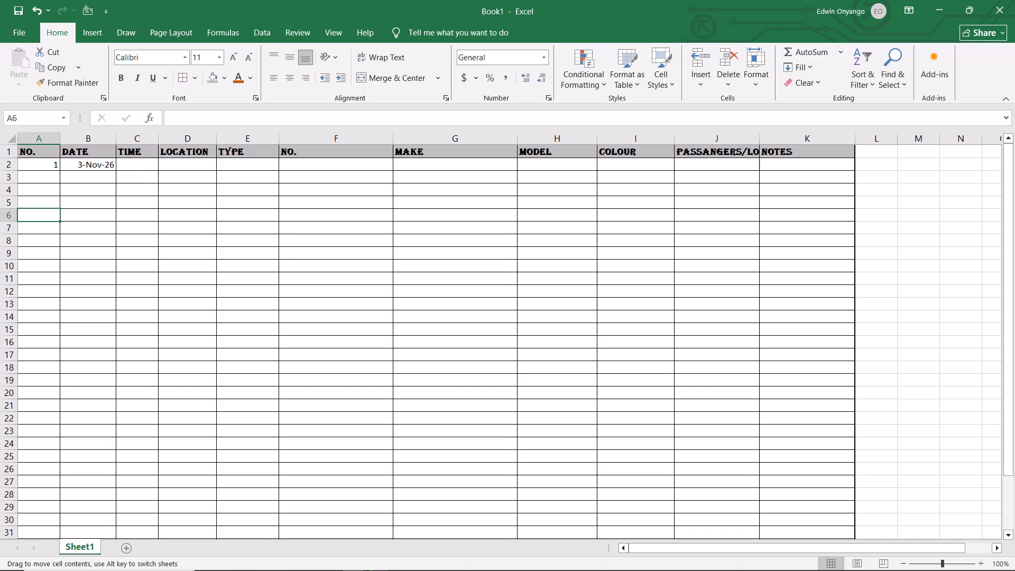
Widen the DATE column further to give the dates more room.
drag(114, 134, 134, 137)
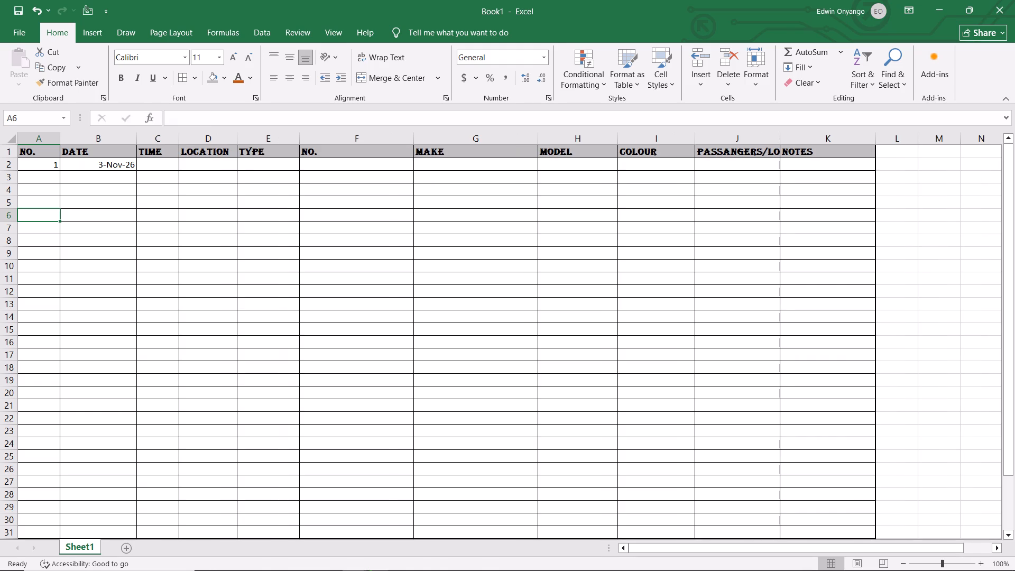
Fill the DATE column with consecutive daily dates from B2 down to the grid's last row, B36, ending at 7-Dec-26.
click(93, 165)
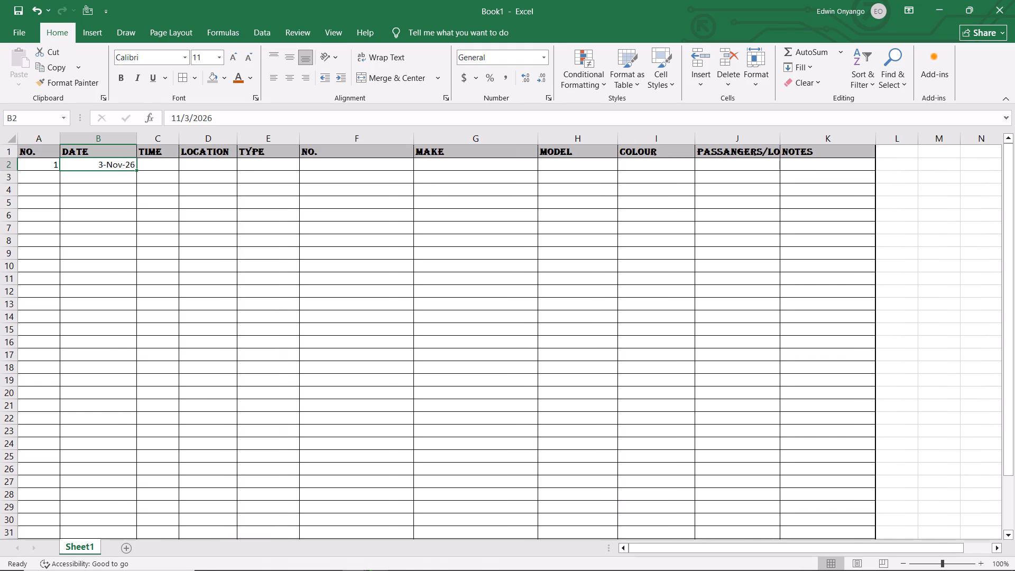
click(93, 165)
drag(135, 169, 123, 228)
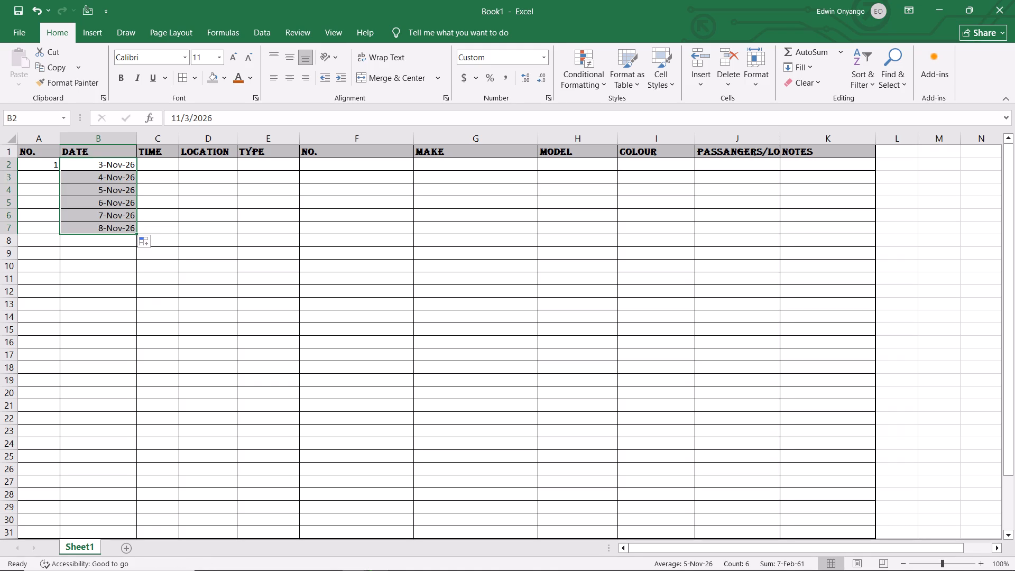
drag(137, 234, 135, 299)
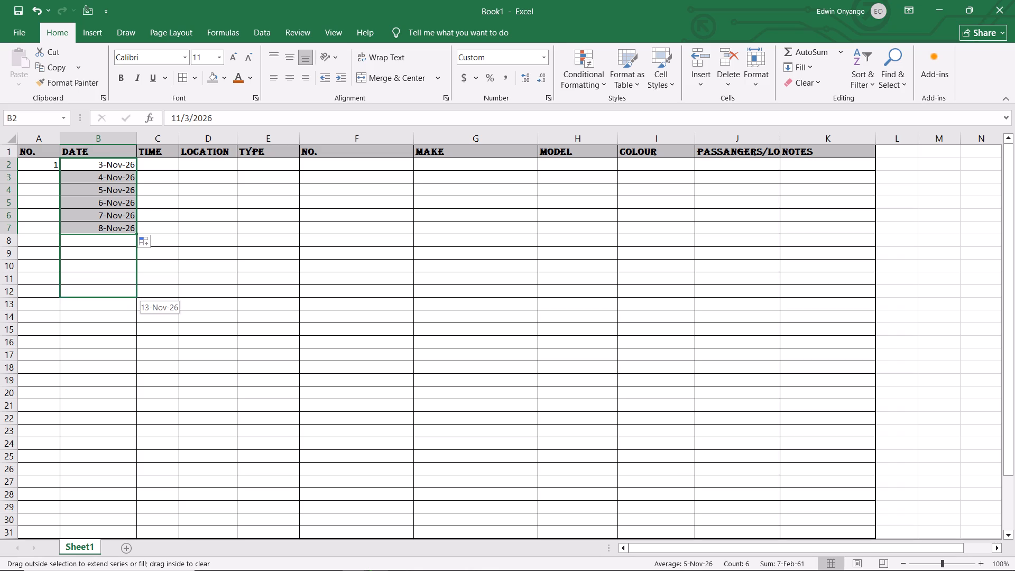
drag(135, 299, 135, 306)
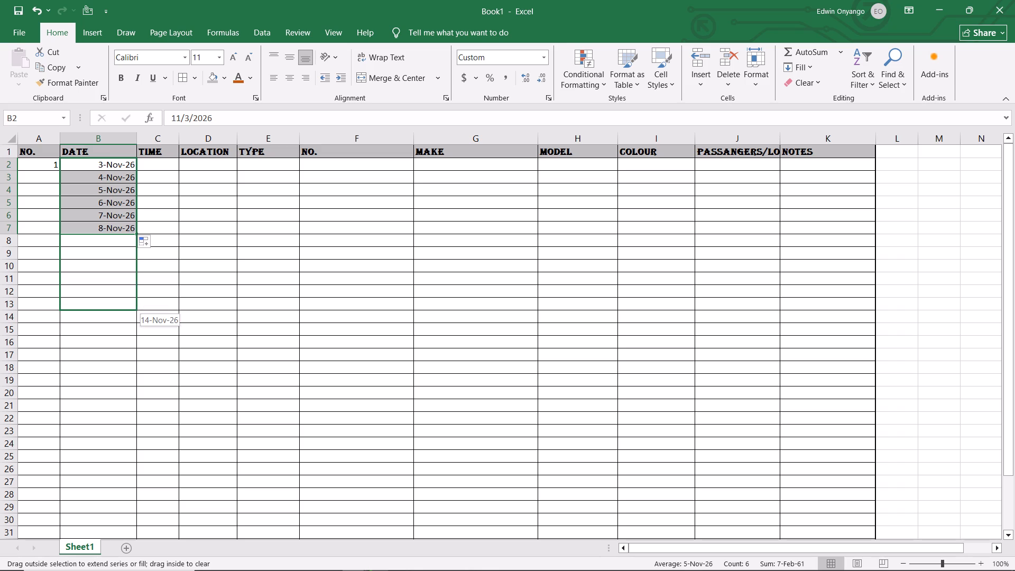
drag(135, 306, 141, 320)
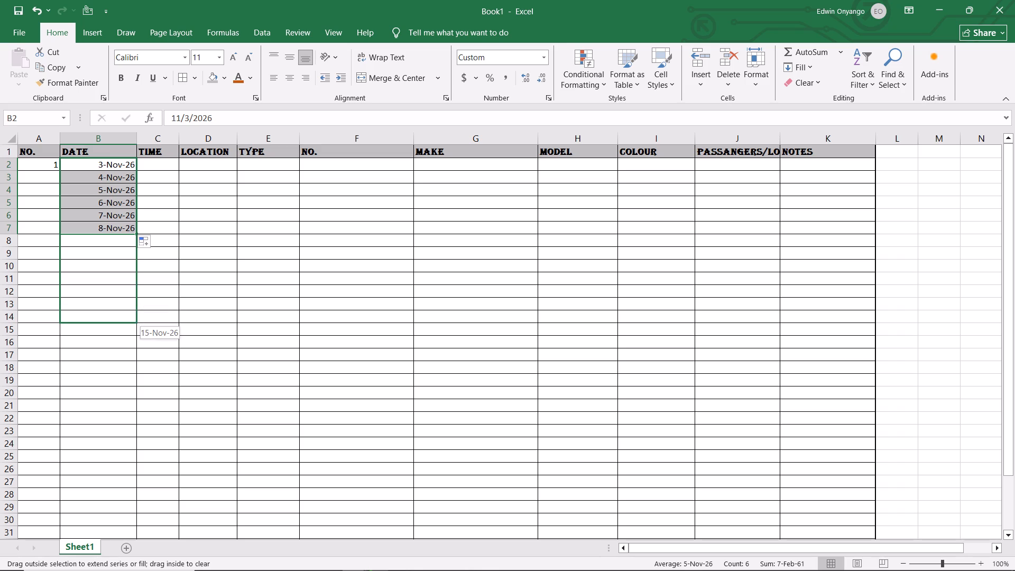
drag(141, 320, 144, 506)
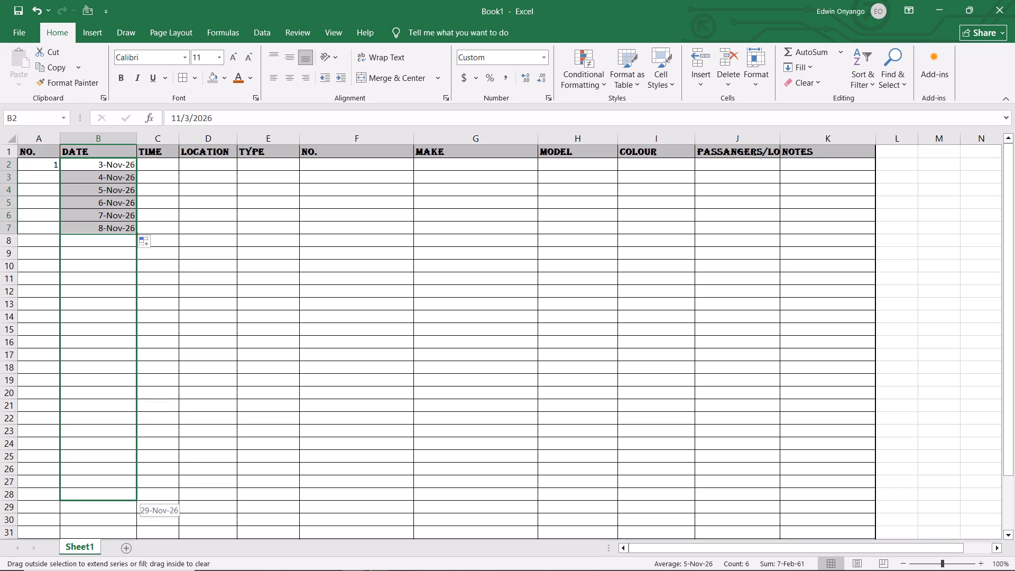
drag(144, 506, 144, 570)
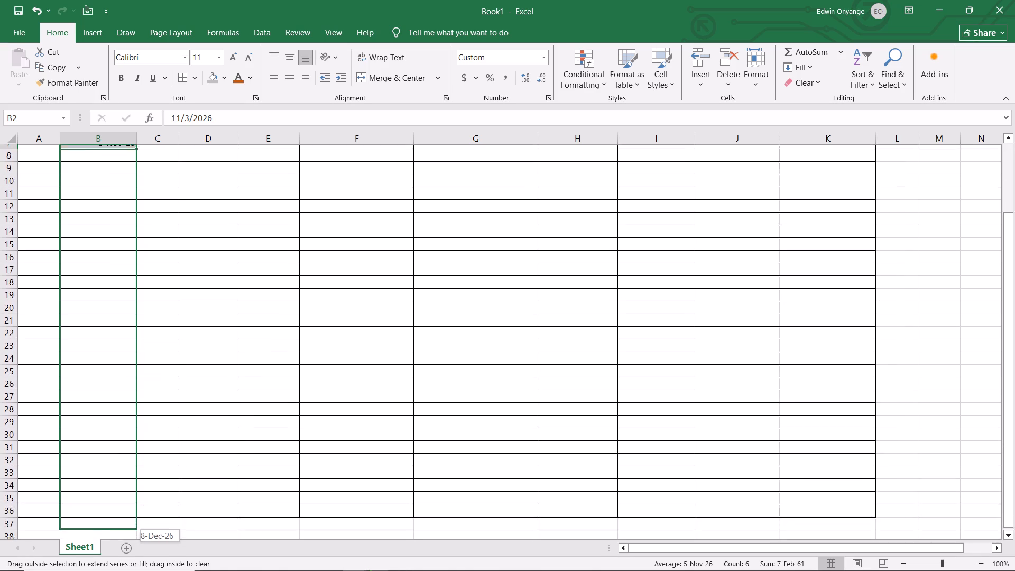
drag(144, 570, 136, 458)
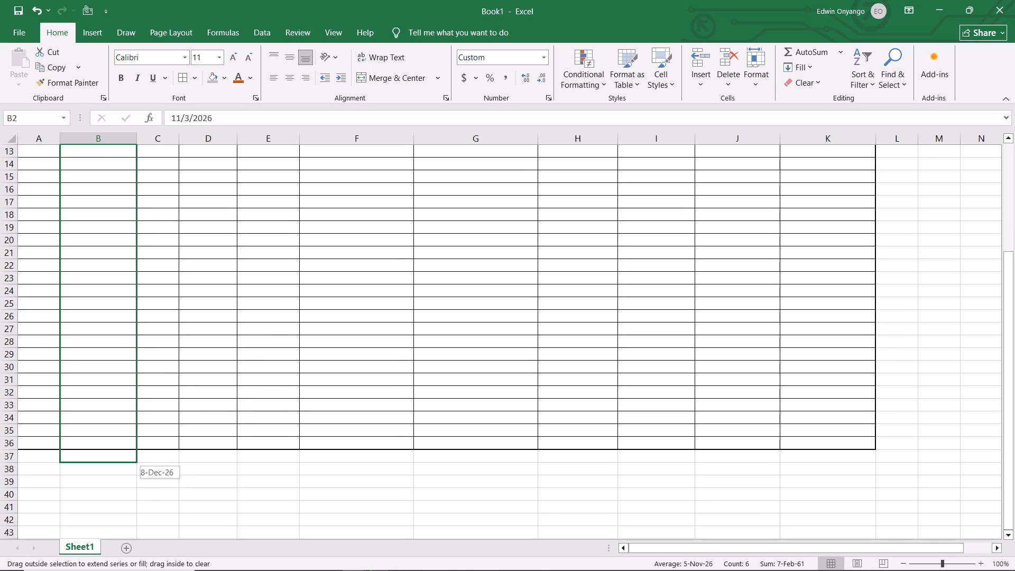
drag(136, 458, 133, 450)
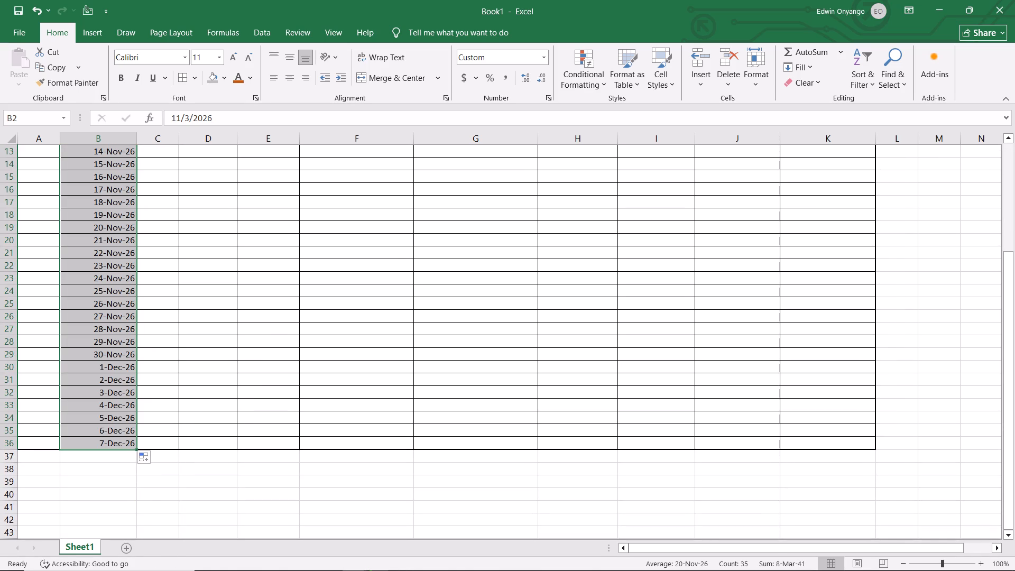
Select the first record's empty TIME cell, C2.
scroll(187, 380, up, 5)
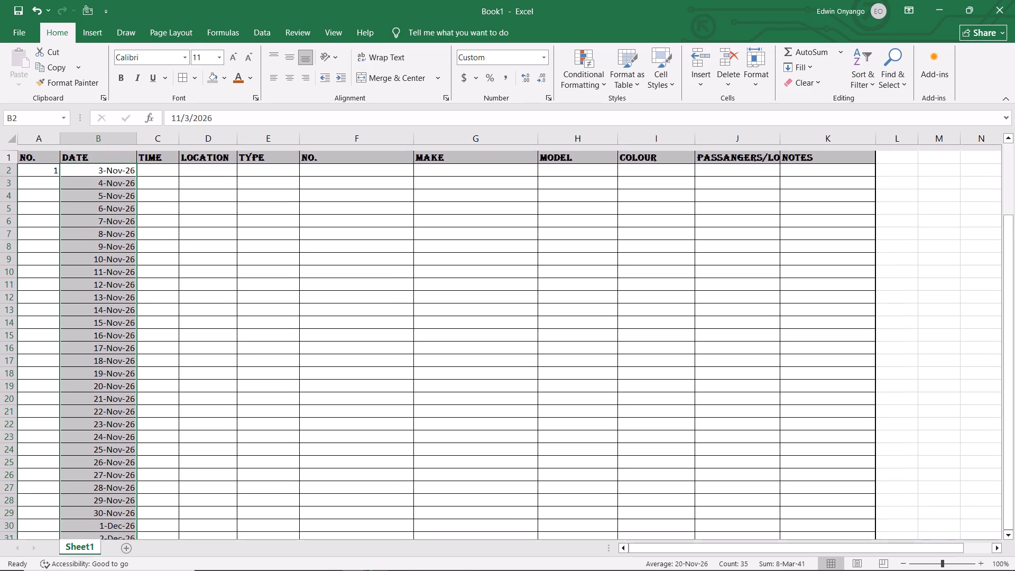
scroll(187, 380, up, 1)
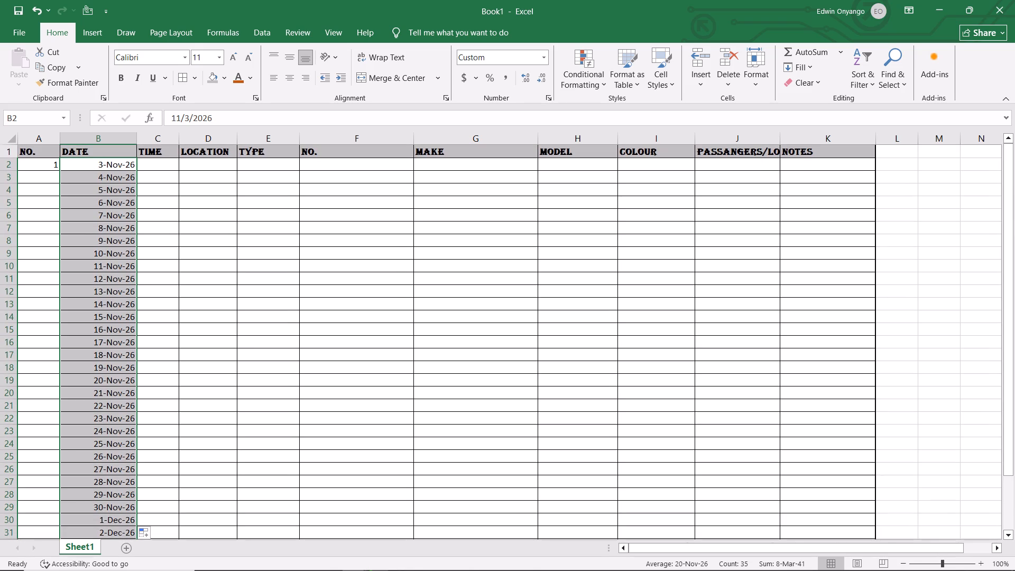
click(155, 162)
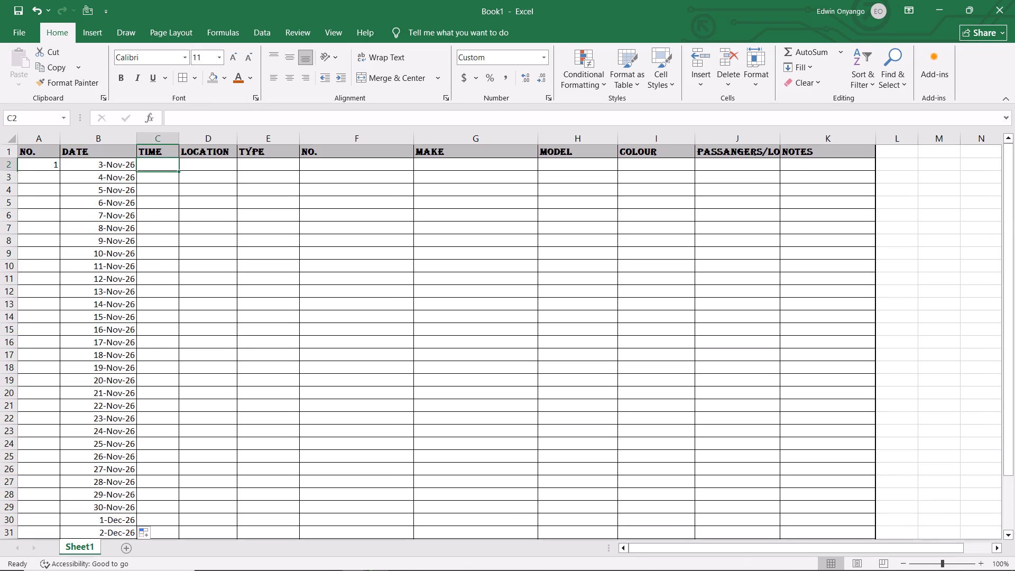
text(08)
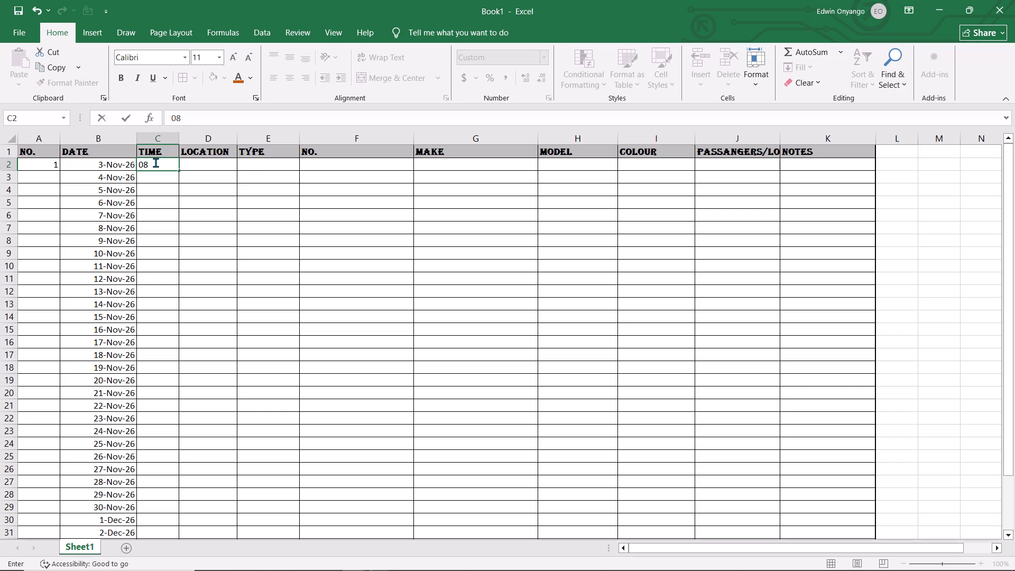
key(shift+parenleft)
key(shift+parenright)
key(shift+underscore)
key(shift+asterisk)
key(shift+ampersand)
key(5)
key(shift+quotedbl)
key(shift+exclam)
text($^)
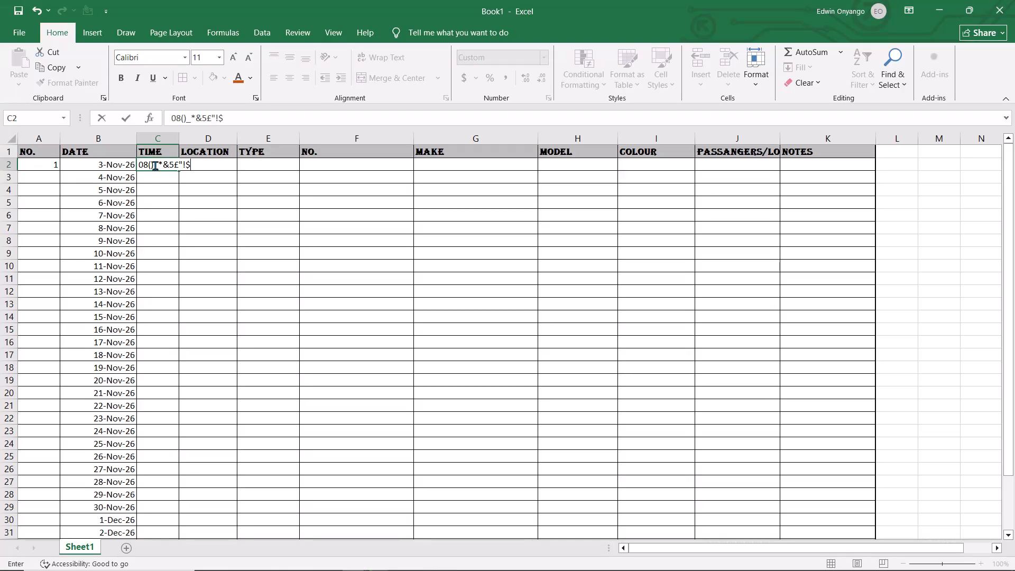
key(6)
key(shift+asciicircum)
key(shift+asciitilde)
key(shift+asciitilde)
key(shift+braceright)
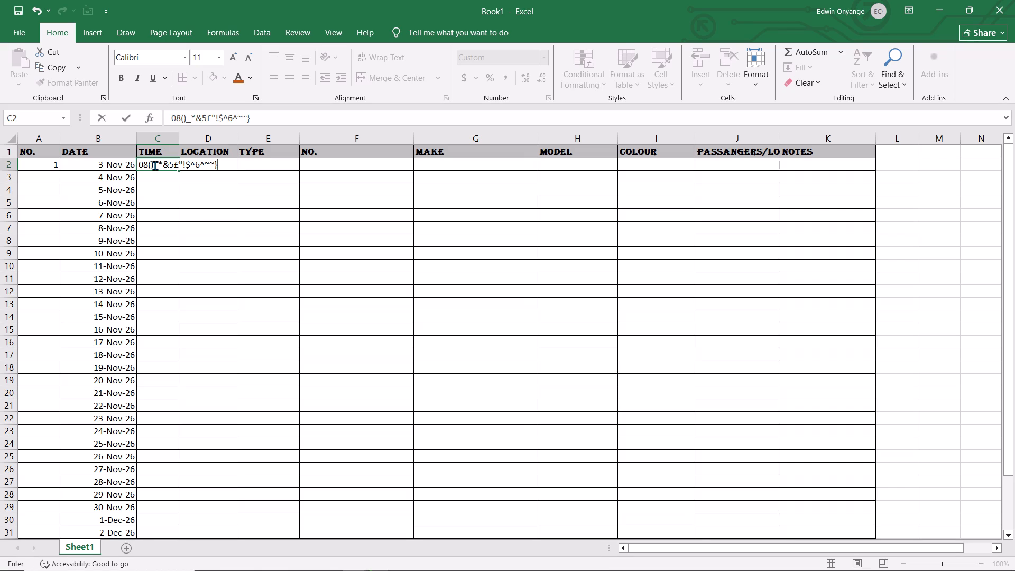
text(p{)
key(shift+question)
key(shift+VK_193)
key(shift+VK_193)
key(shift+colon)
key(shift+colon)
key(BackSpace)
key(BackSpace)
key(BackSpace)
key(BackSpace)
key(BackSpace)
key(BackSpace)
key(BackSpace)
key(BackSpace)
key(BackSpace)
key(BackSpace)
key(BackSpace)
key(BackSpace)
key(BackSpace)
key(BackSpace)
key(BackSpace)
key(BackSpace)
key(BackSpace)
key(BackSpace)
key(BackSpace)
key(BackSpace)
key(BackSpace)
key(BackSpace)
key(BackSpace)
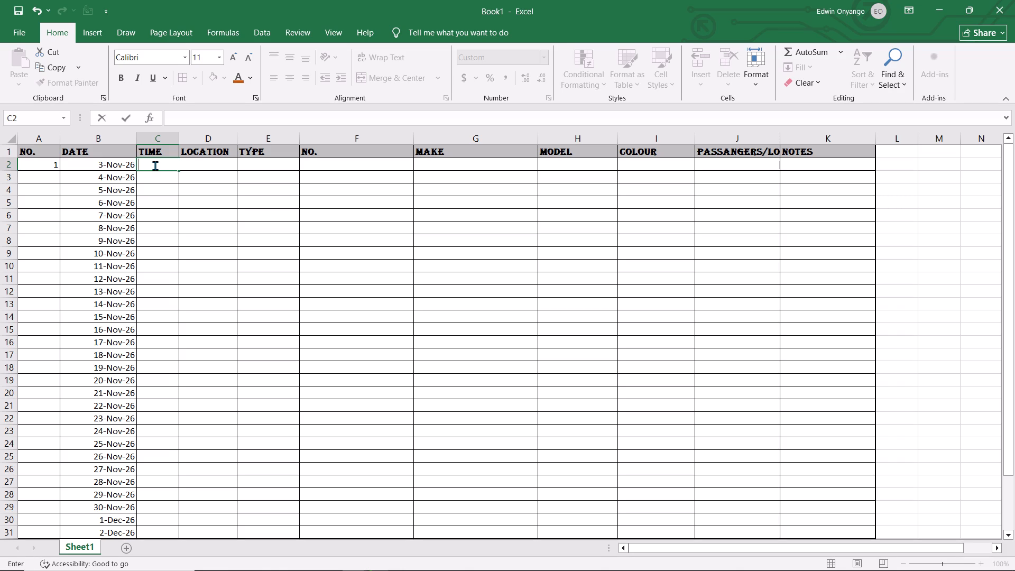
Enter 08:30 as the first record's TIME in cell C2.
text(08)
key(shift+colon)
text(30)
click(190, 166)
key(Right)
key(Right)
key(Right)
click(151, 182)
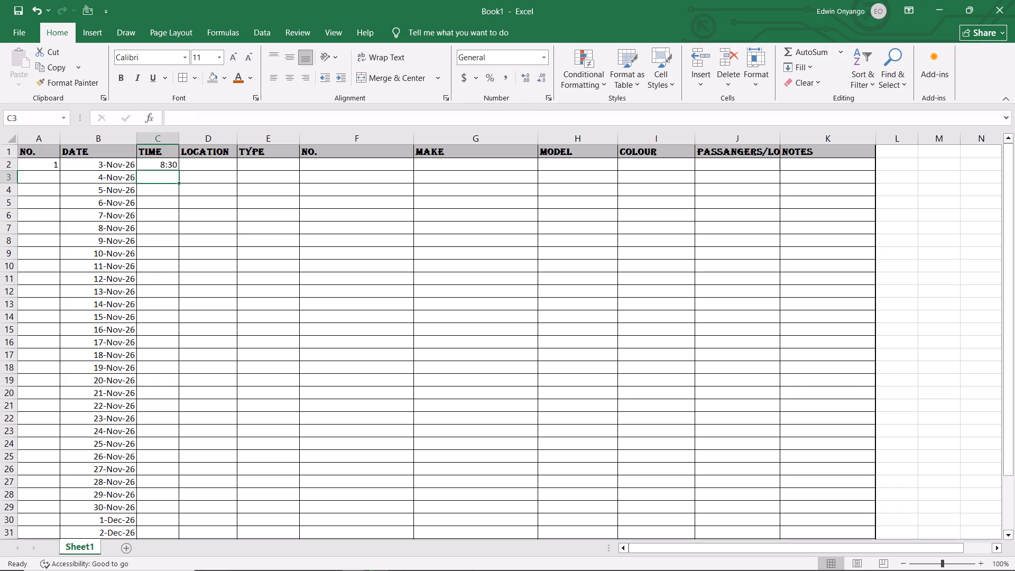
Fill the TIME column with hourly times from C2 down to the grid's last row, C36, ending at 18:30.
click(192, 163)
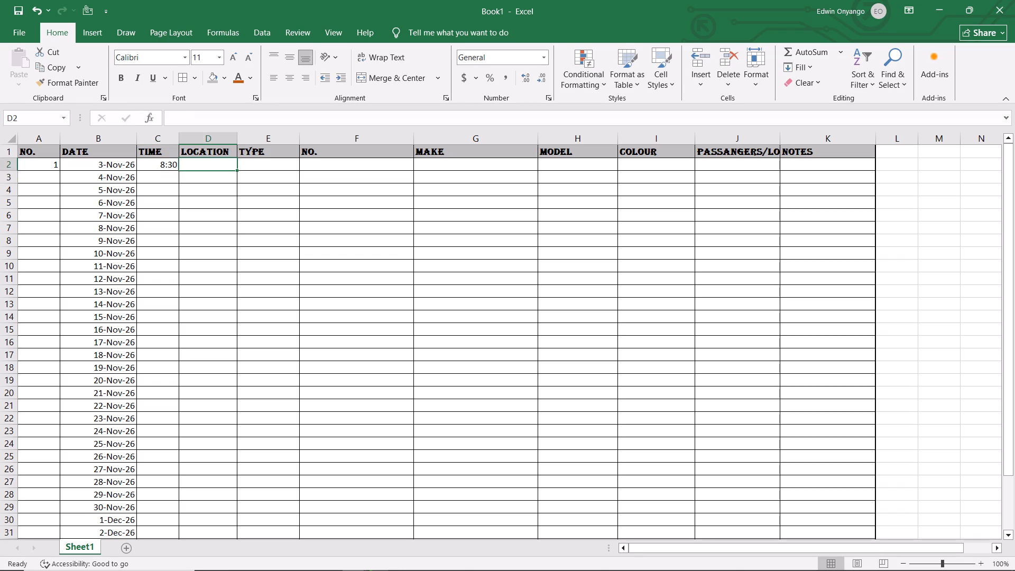
click(158, 166)
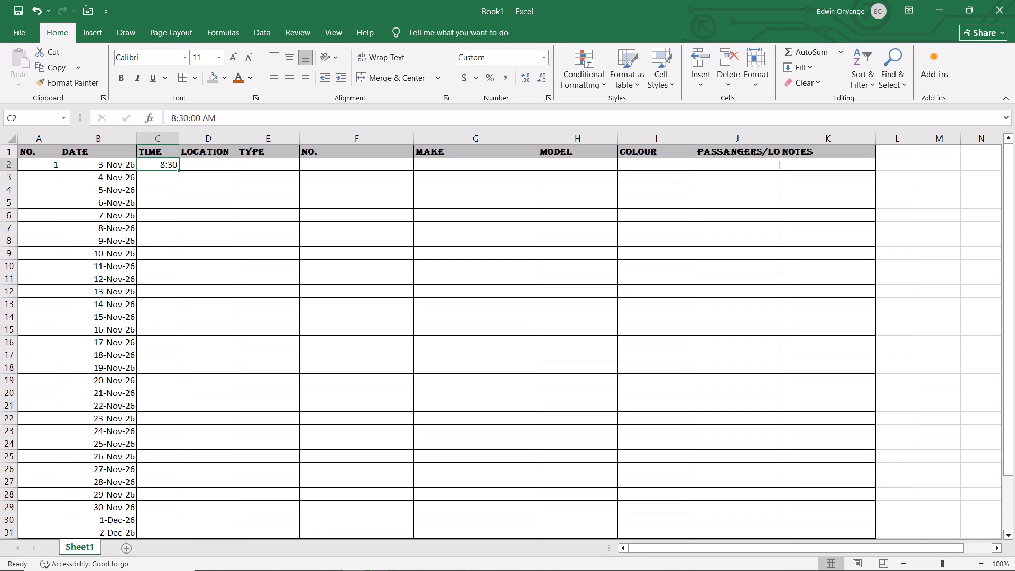
drag(177, 169, 179, 227)
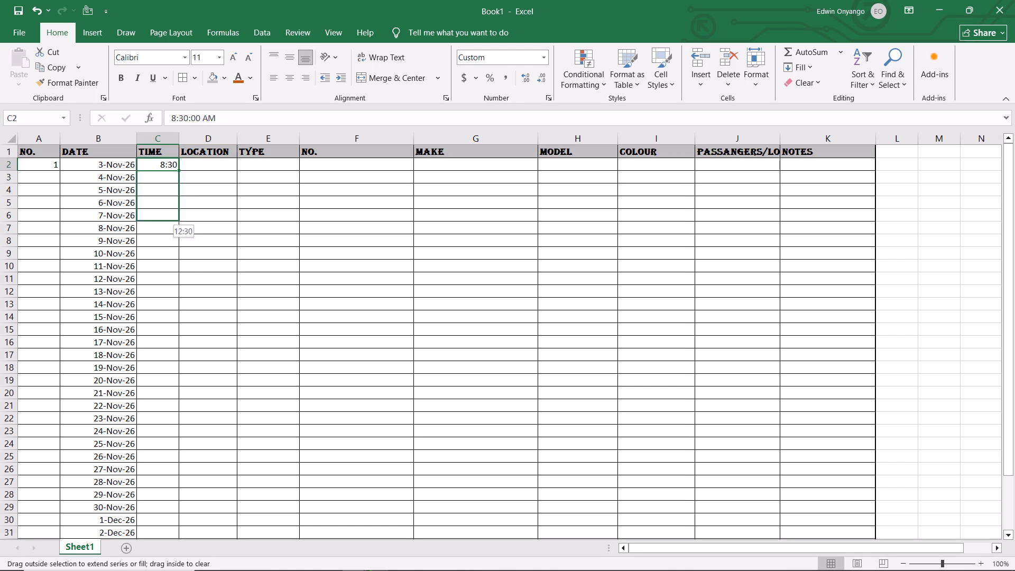
drag(179, 227, 182, 450)
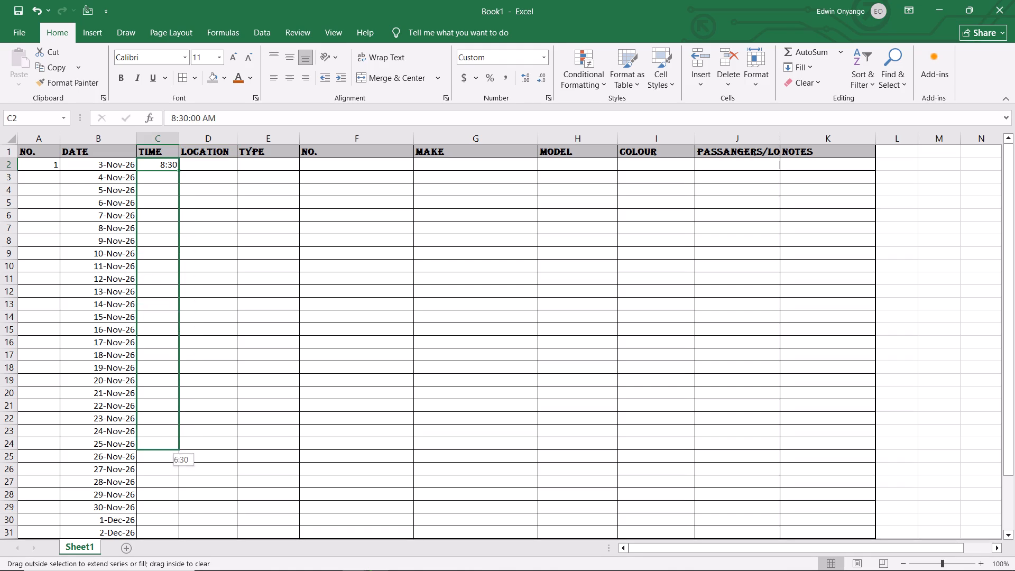
drag(182, 450, 183, 568)
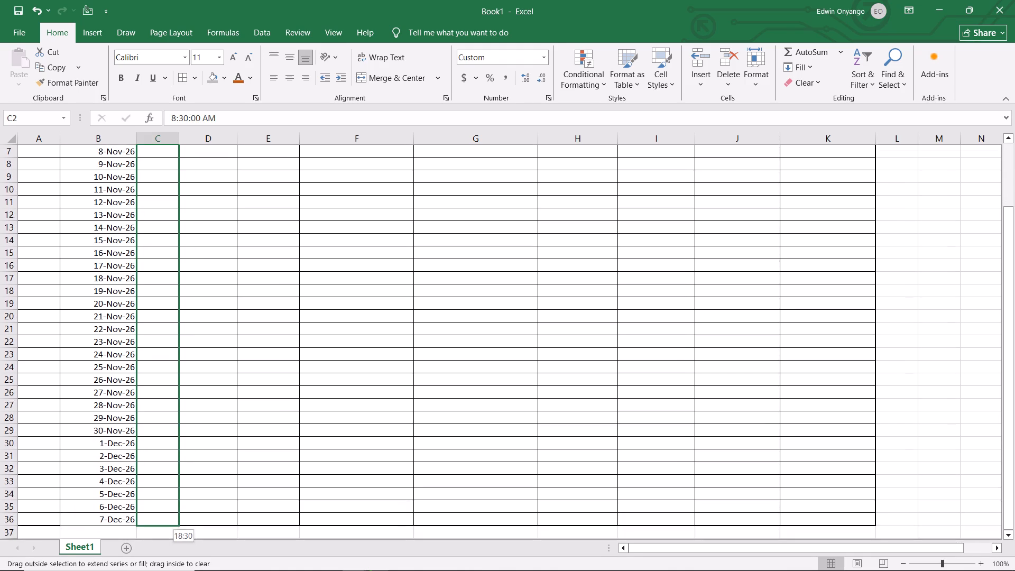
drag(183, 568, 163, 448)
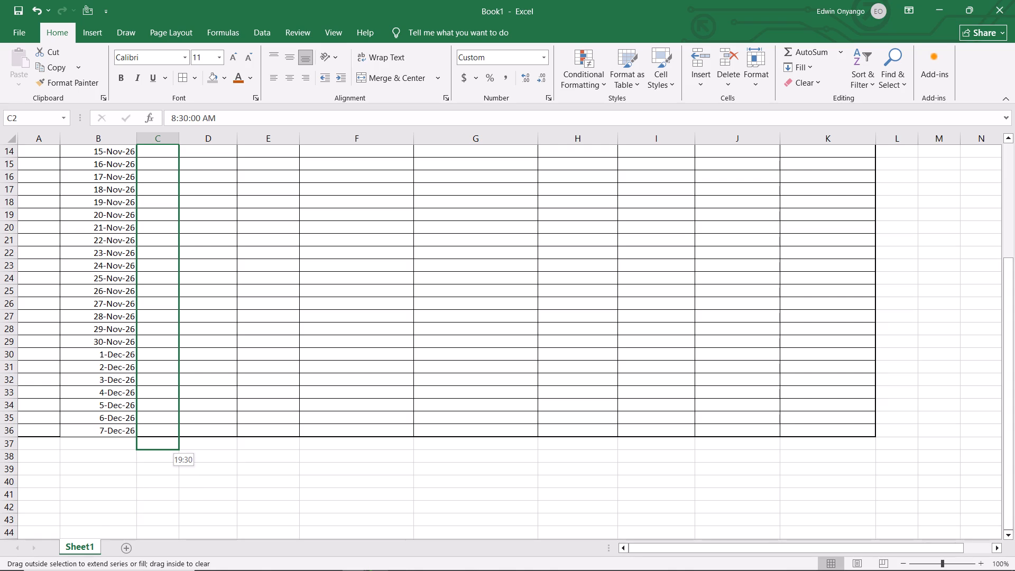
drag(163, 448, 163, 441)
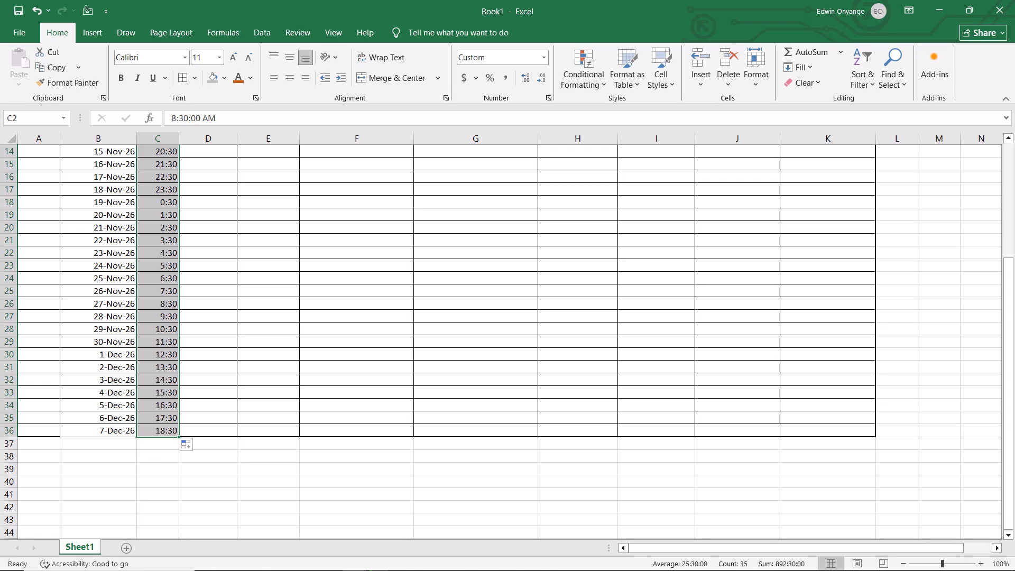
scroll(181, 298, up, 2)
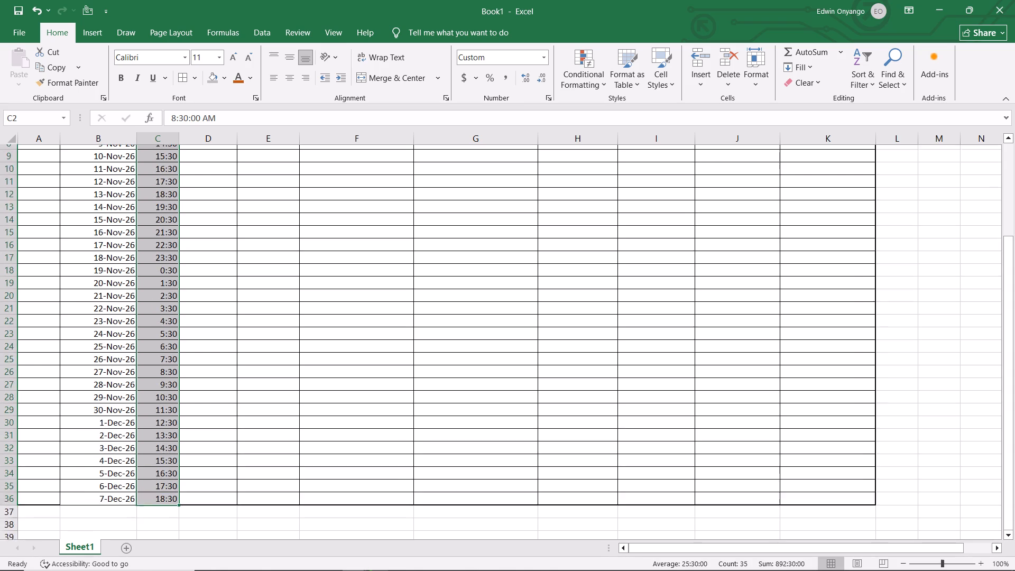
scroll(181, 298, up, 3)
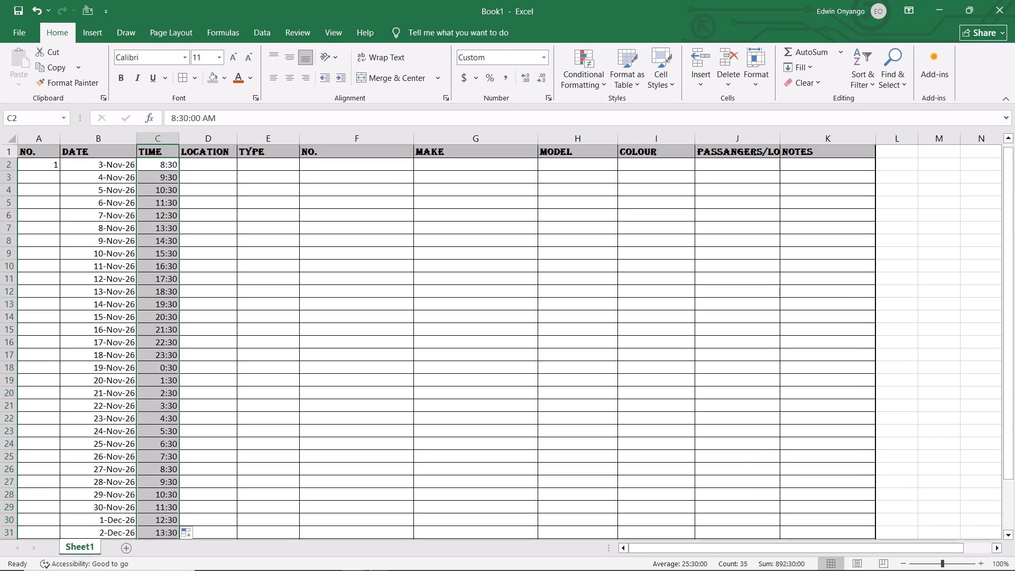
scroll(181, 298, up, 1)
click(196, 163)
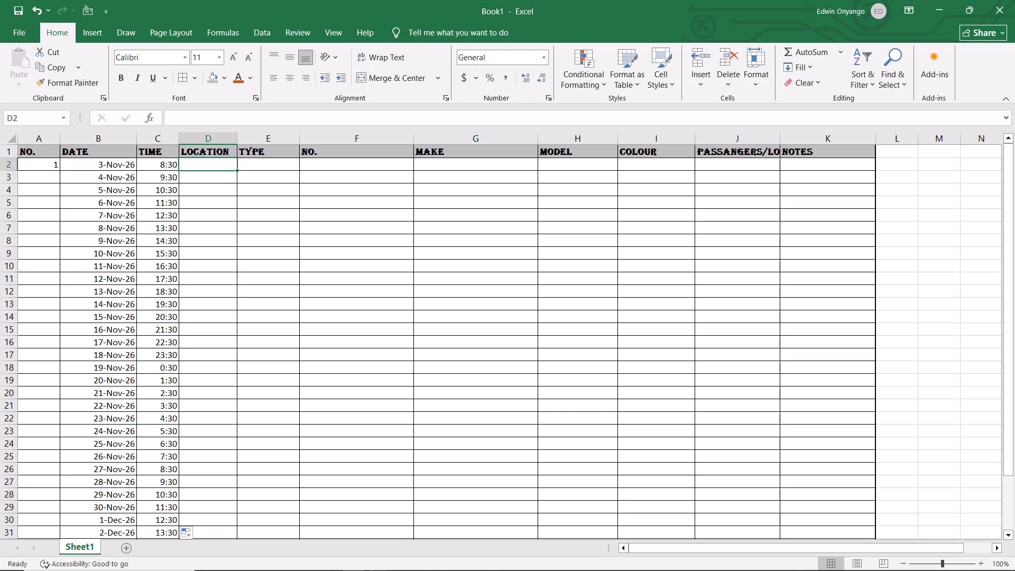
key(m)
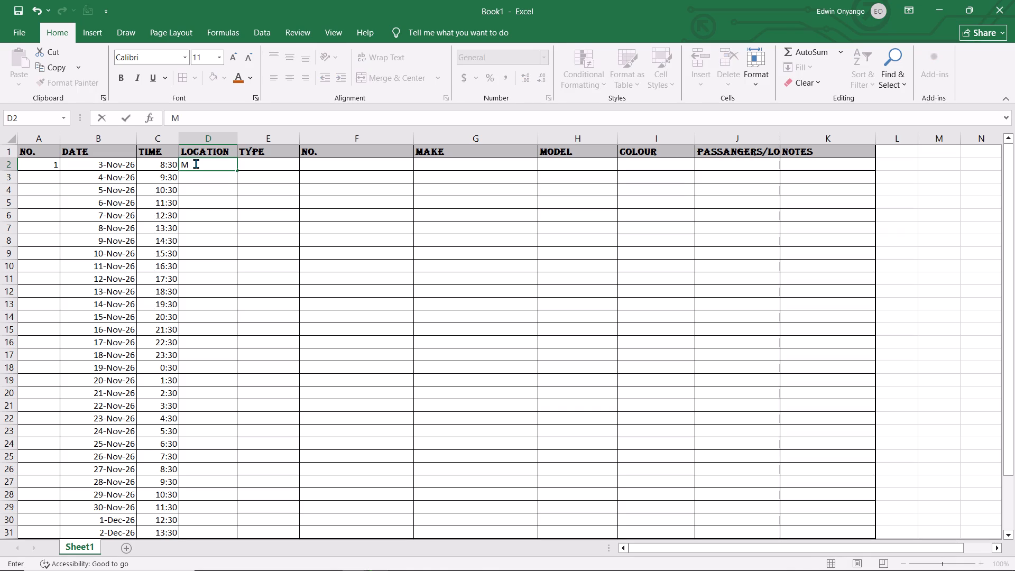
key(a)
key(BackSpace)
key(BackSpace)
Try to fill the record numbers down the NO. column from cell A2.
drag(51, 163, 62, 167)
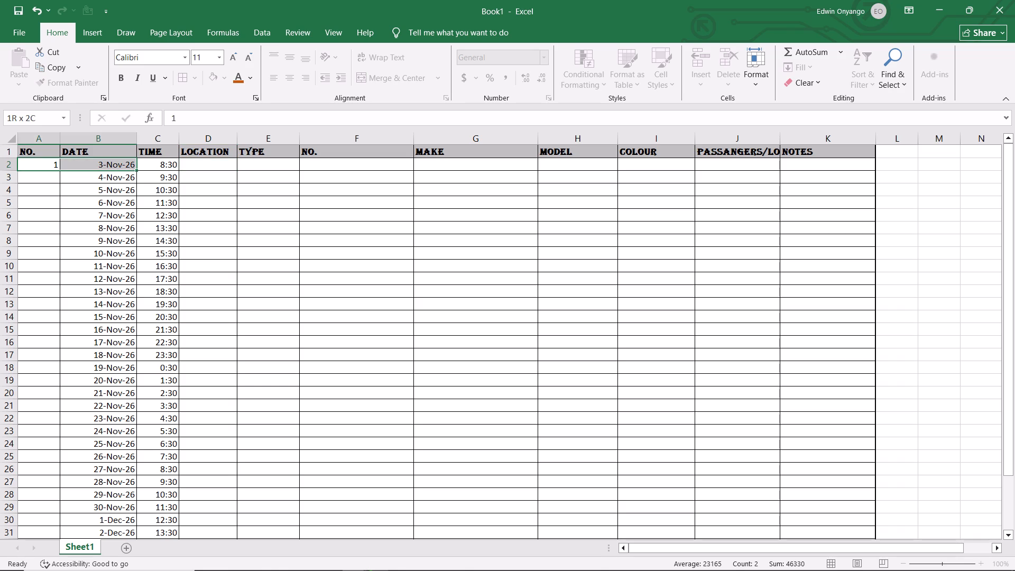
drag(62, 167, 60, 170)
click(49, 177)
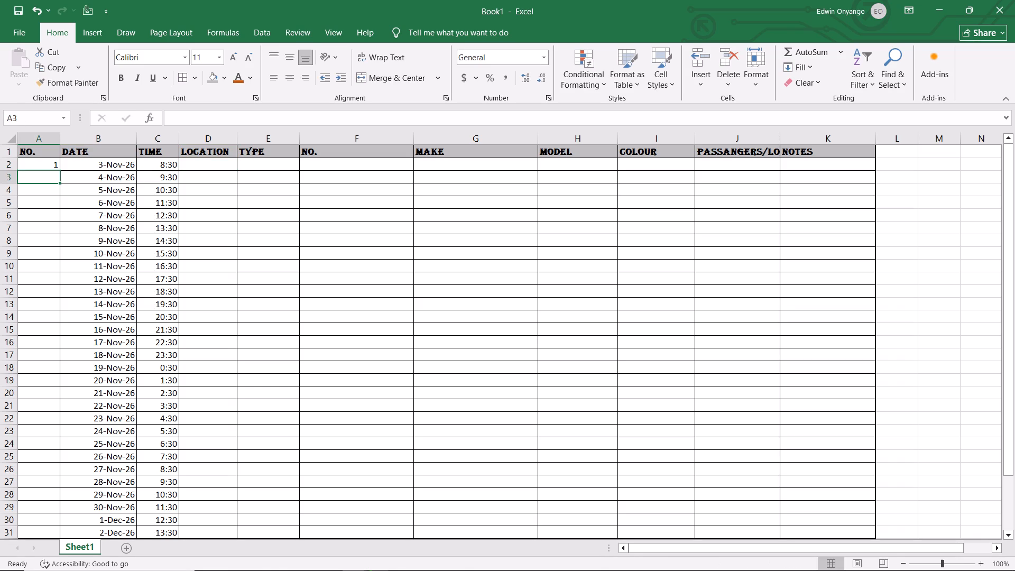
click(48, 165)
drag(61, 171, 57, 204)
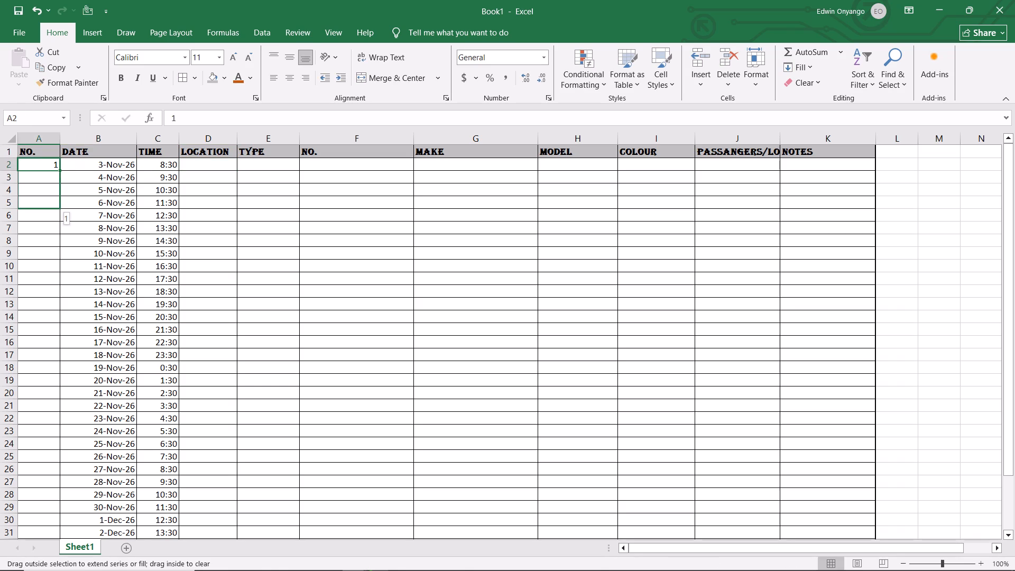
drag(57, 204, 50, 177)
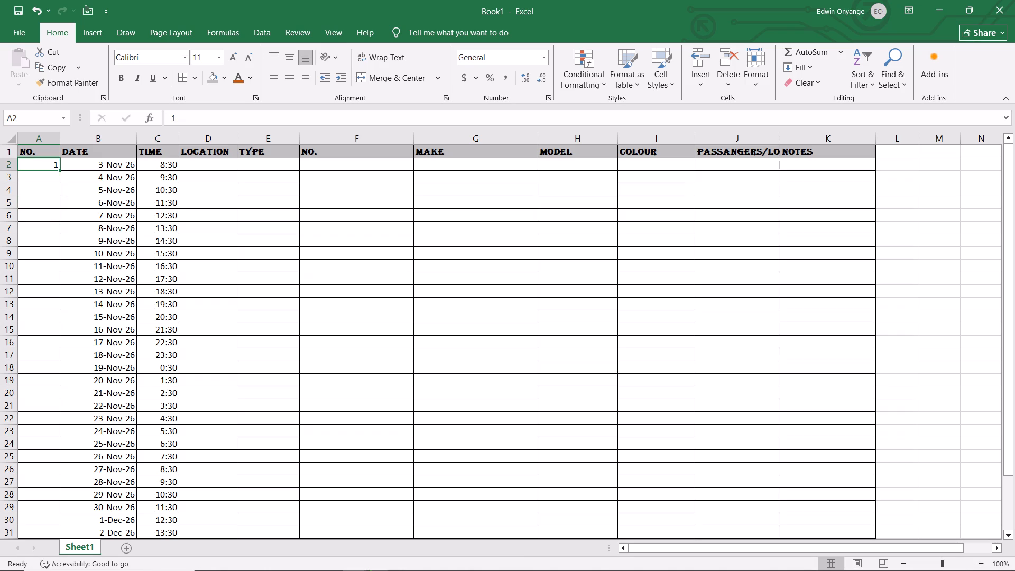
Enter record numbers 2 and 3 in the first NO. column, in cells A3 and A4.
click(49, 176)
key(2)
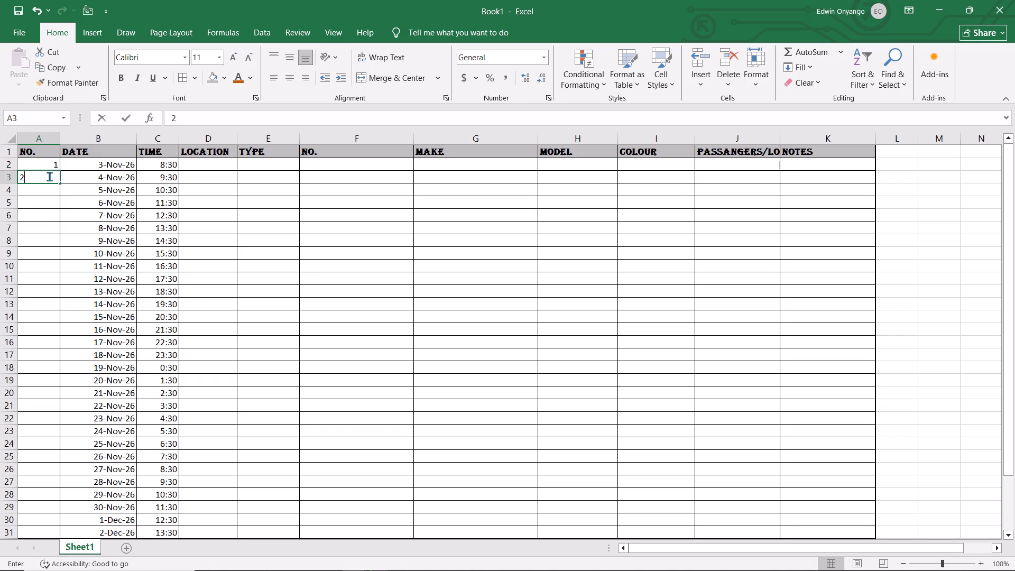
key(3)
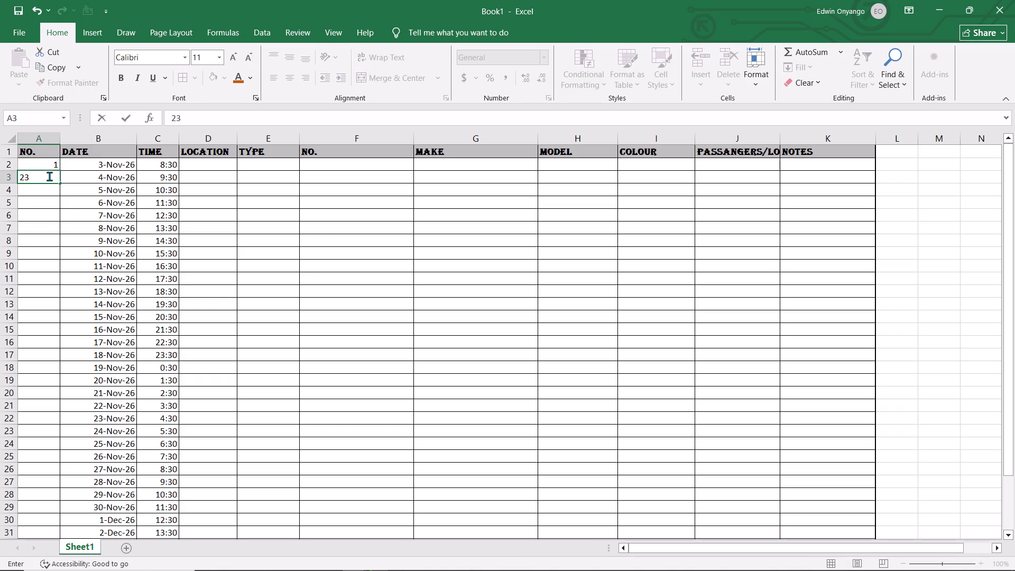
key(BackSpace)
key(Return)
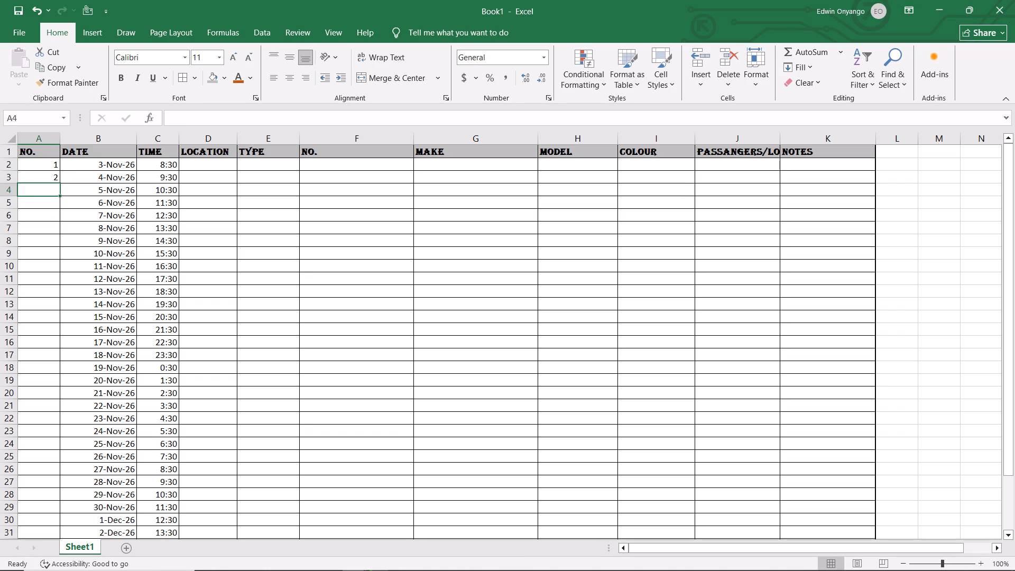
key(3)
key(Return)
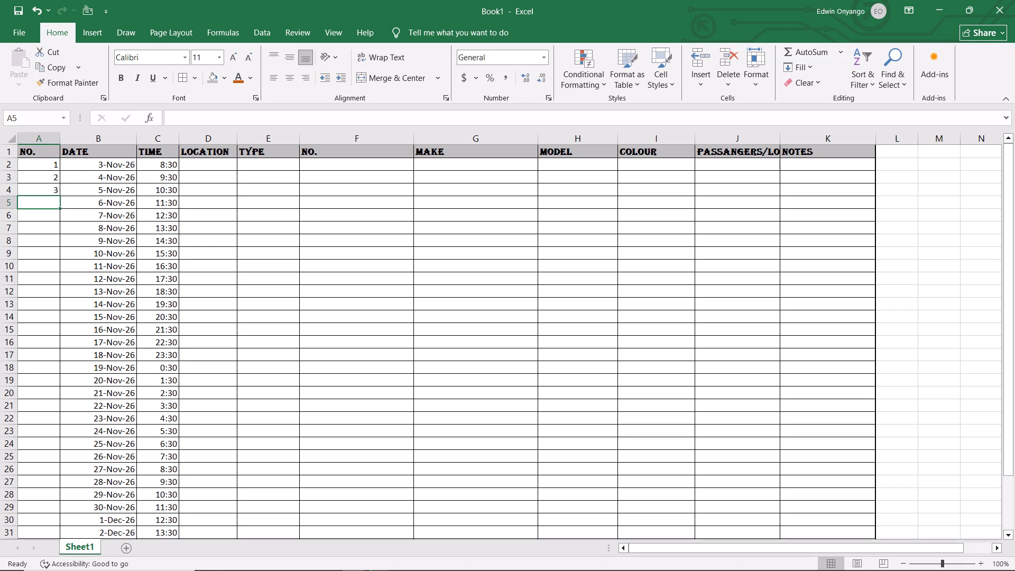
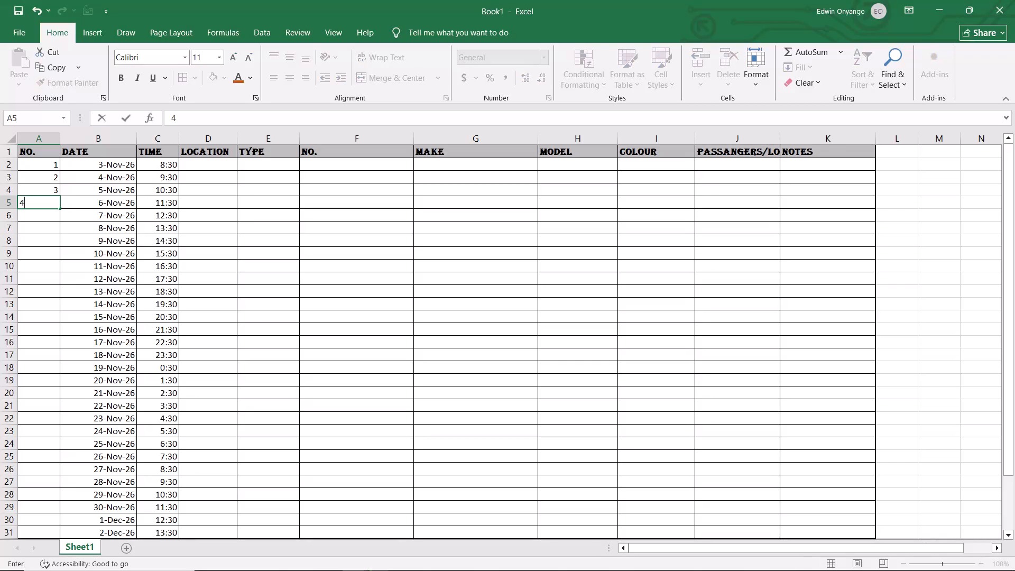
Enter record numbers 4 through 10 down the first NO. column, in cells A5 to A11.
key(Return)
key(5)
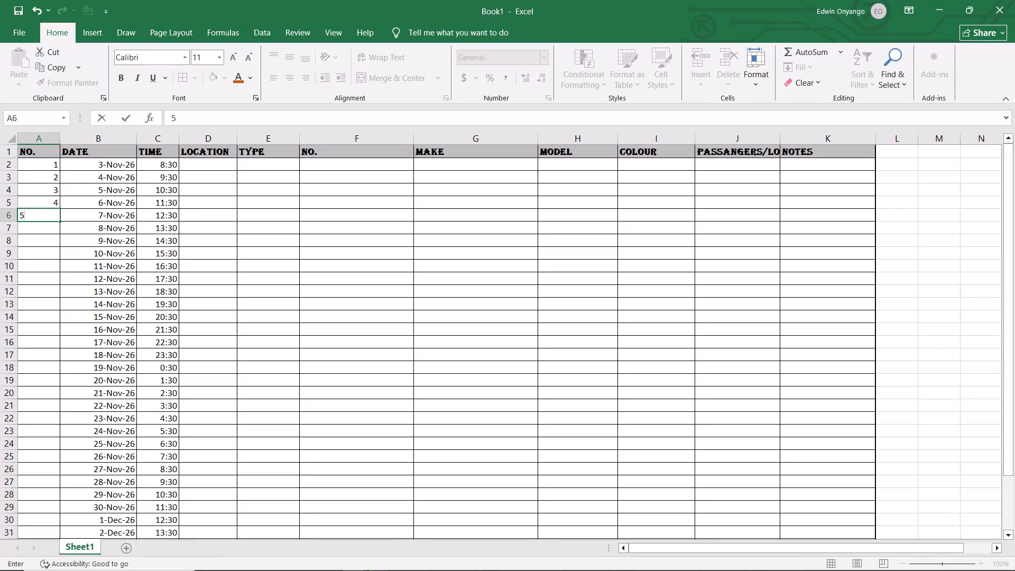
key(Return)
key(6)
key(Return)
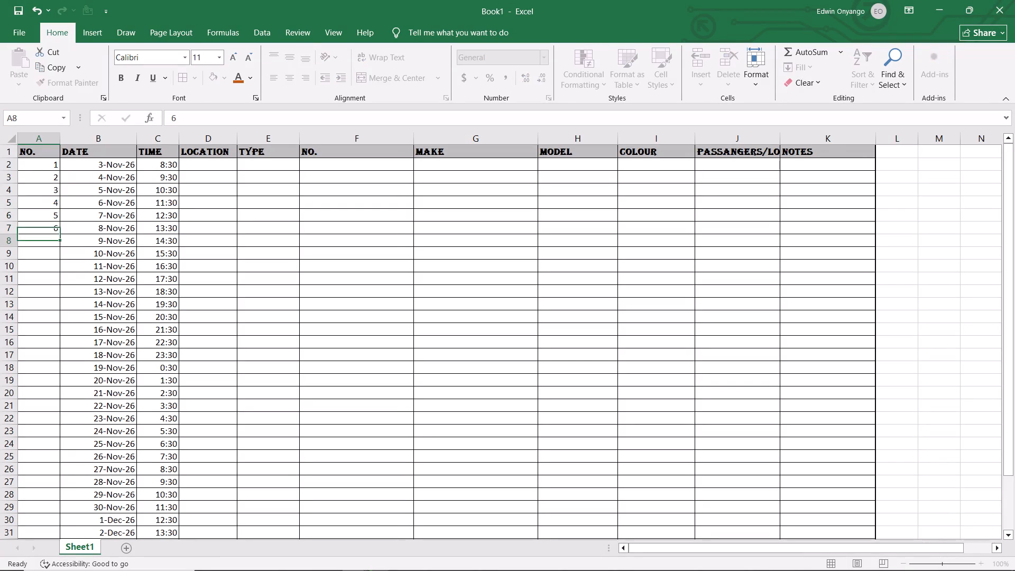
key(7)
key(Return)
key(8)
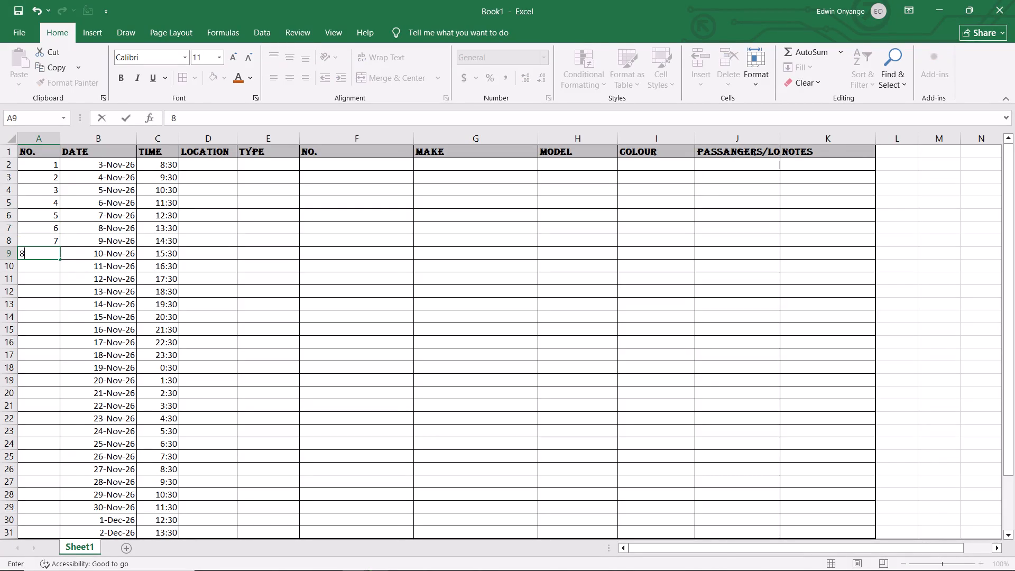
key(Return)
key(9)
key(Return)
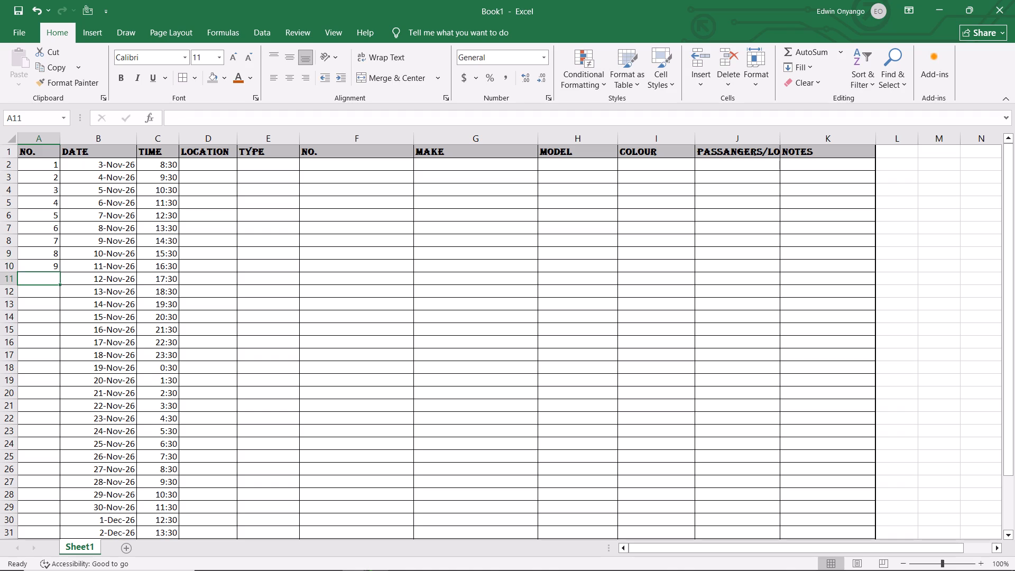
text(10)
key(Return)
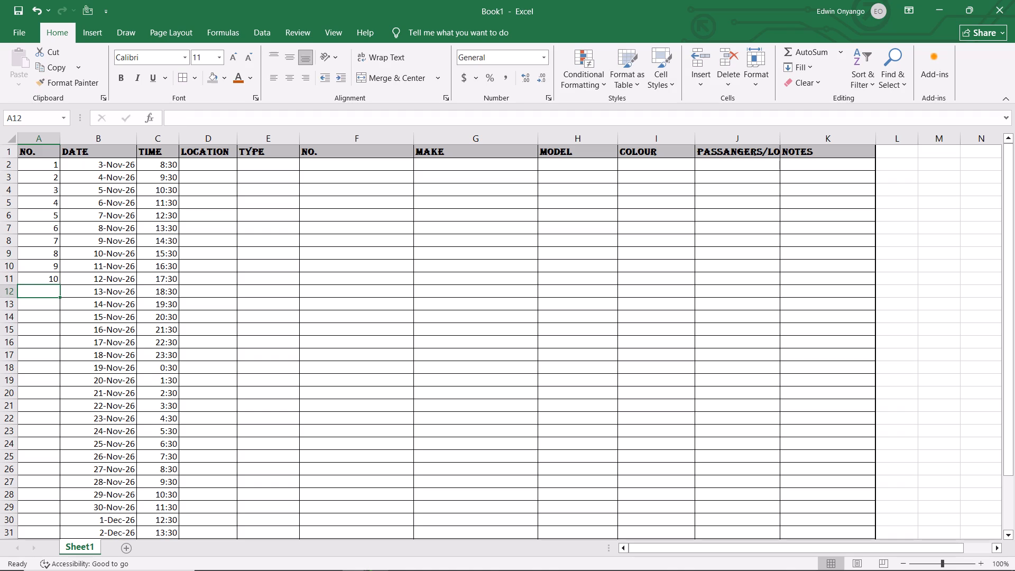
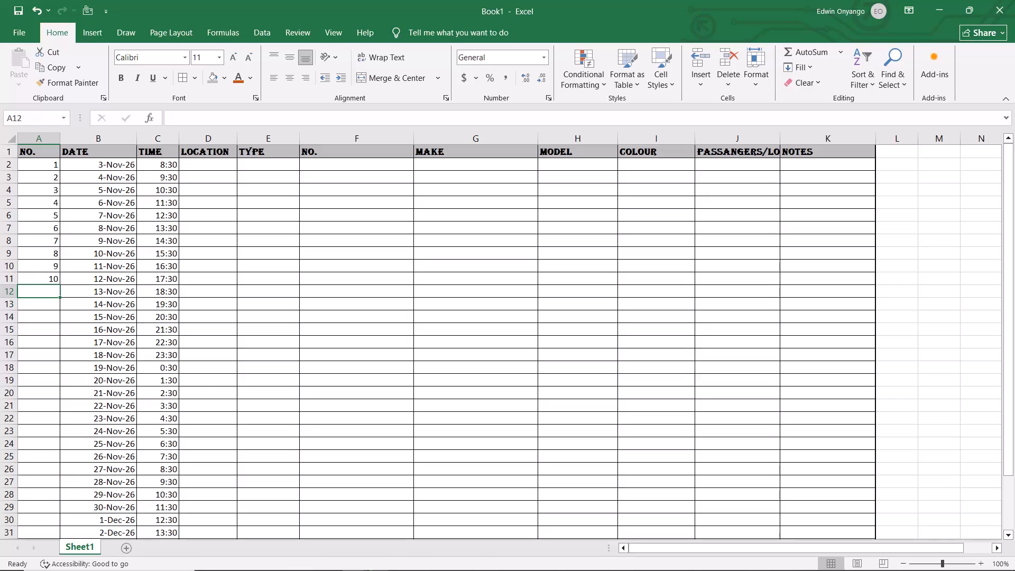
Enter record numbers 11 through 15 down the first NO. column, in cells A12 to A16.
click(38, 300)
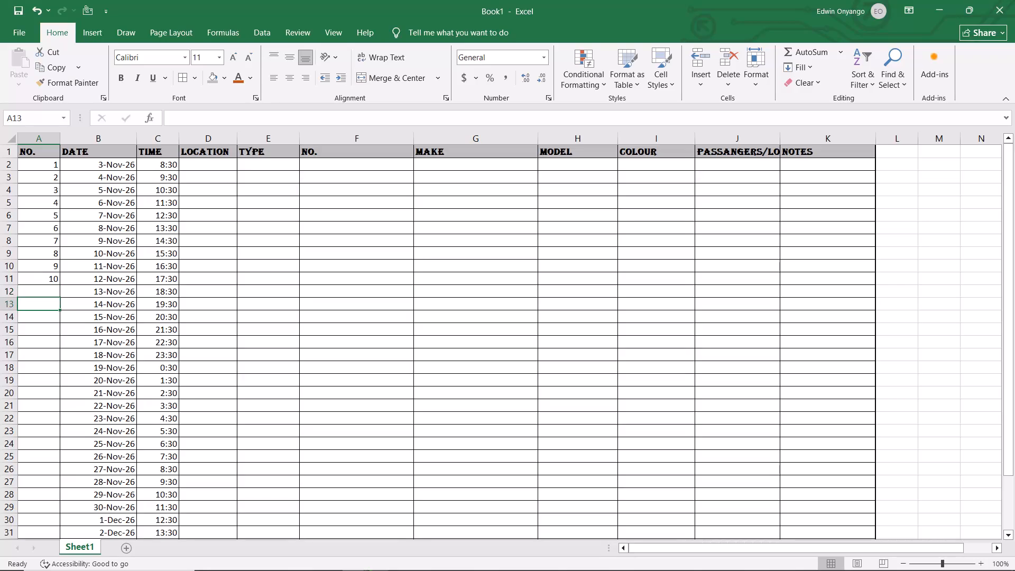
click(38, 296)
click(38, 287)
text(11)
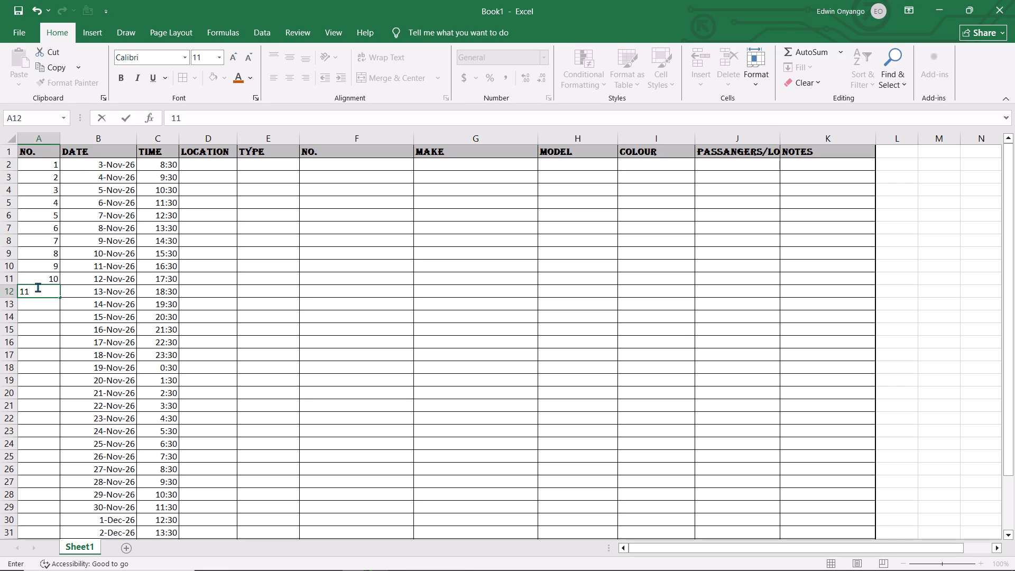
key(Return)
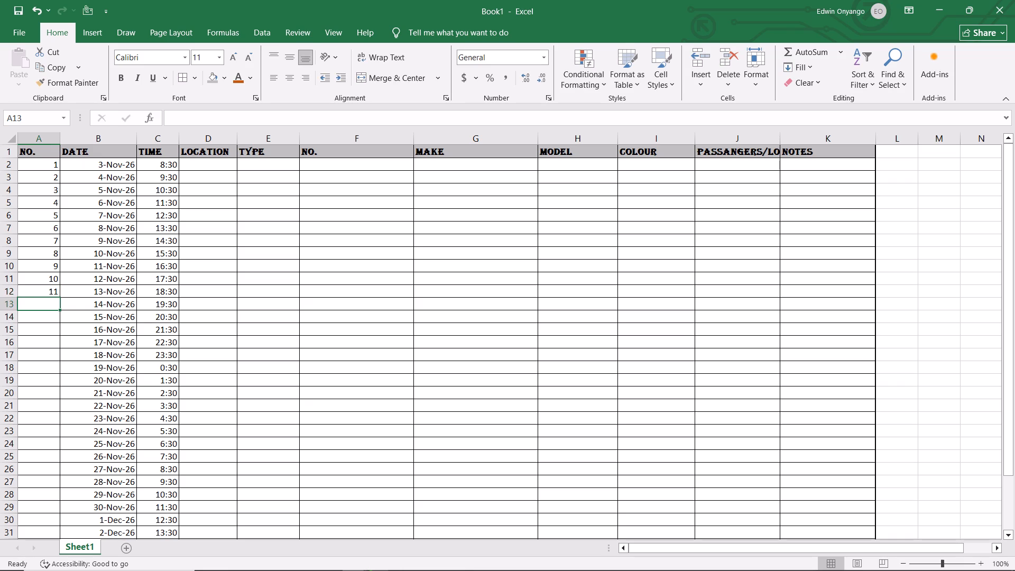
text(12)
key(Return)
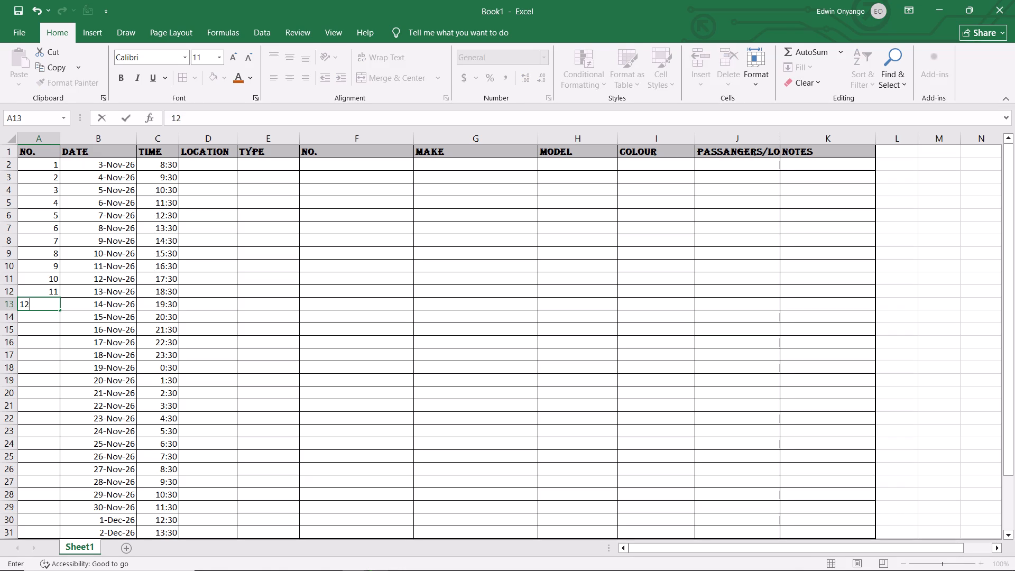
text(13)
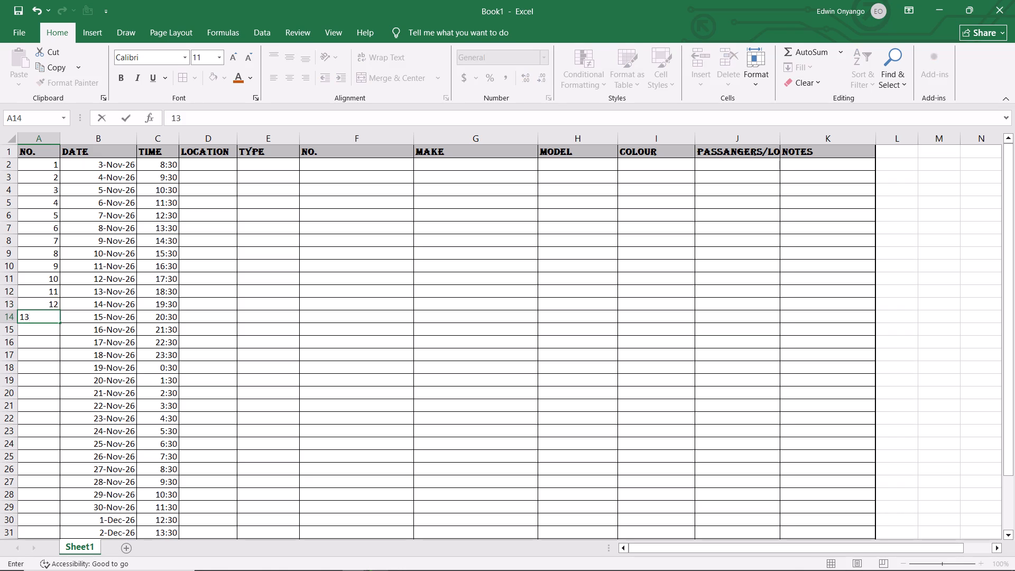
key(Return)
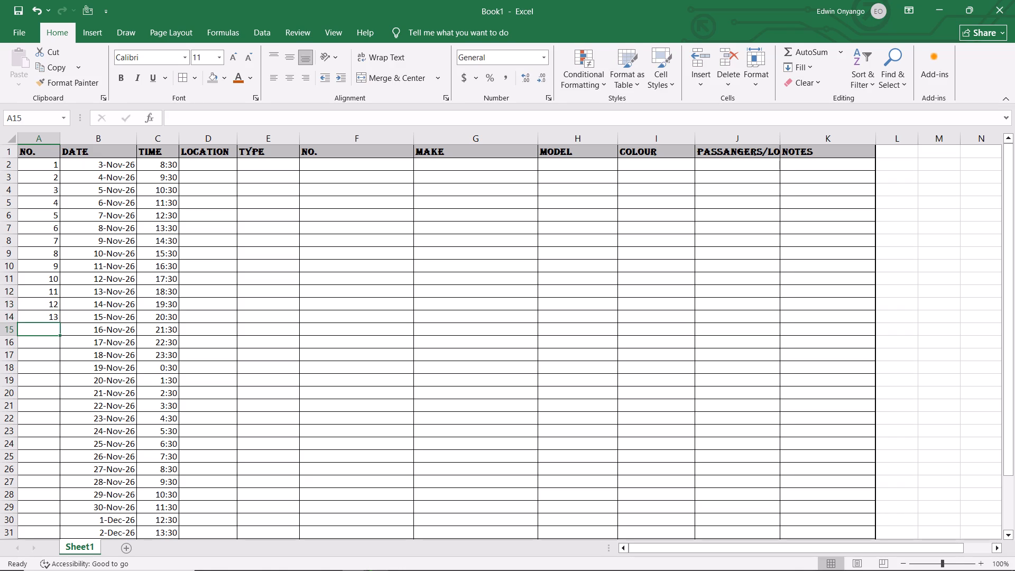
key(1)
key(4)
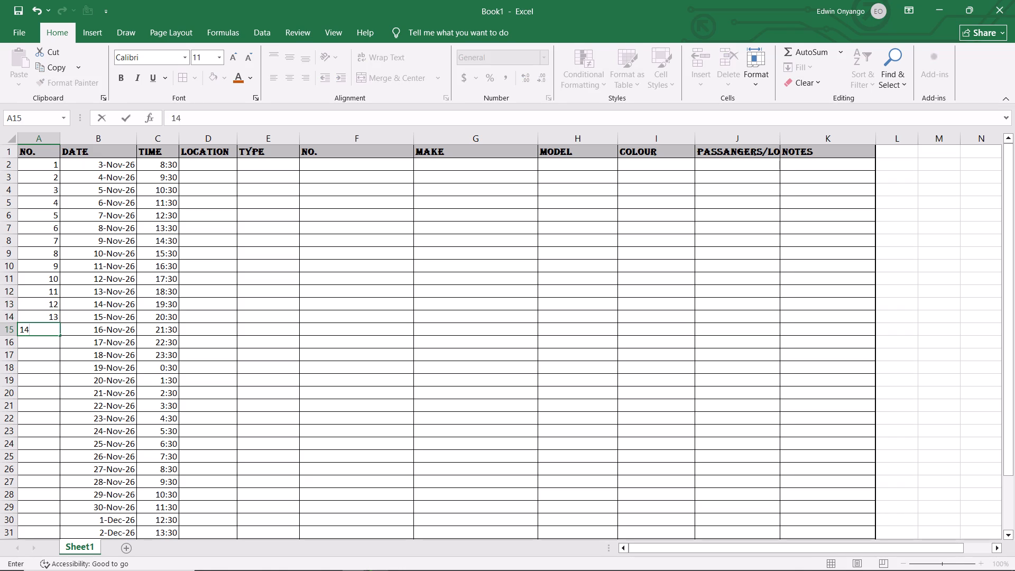
key(Return)
text(15)
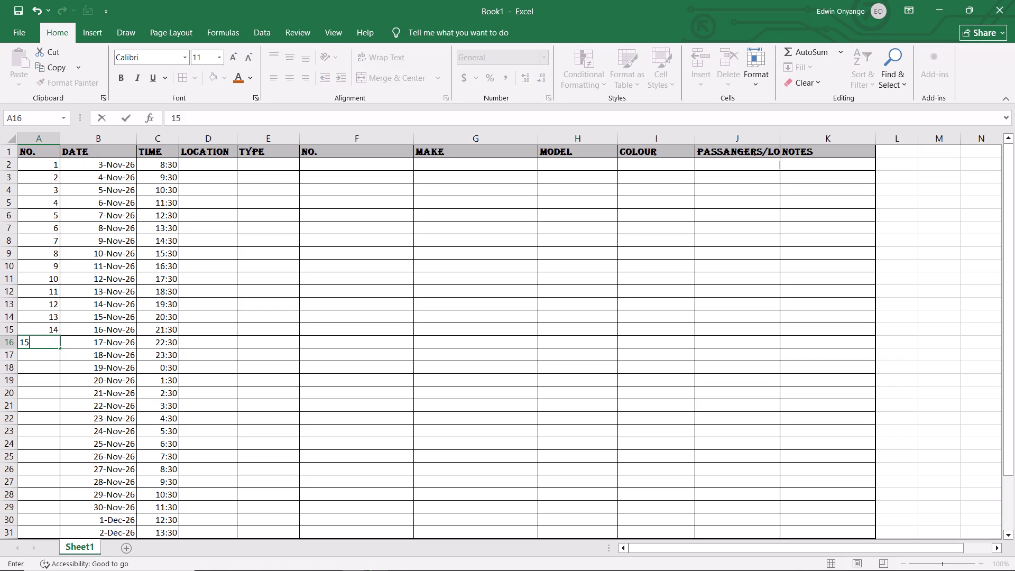
key(Return)
Enter record numbers 16 through 20 down the first NO. column, in cells A17 to A21.
text(16)
key(Return)
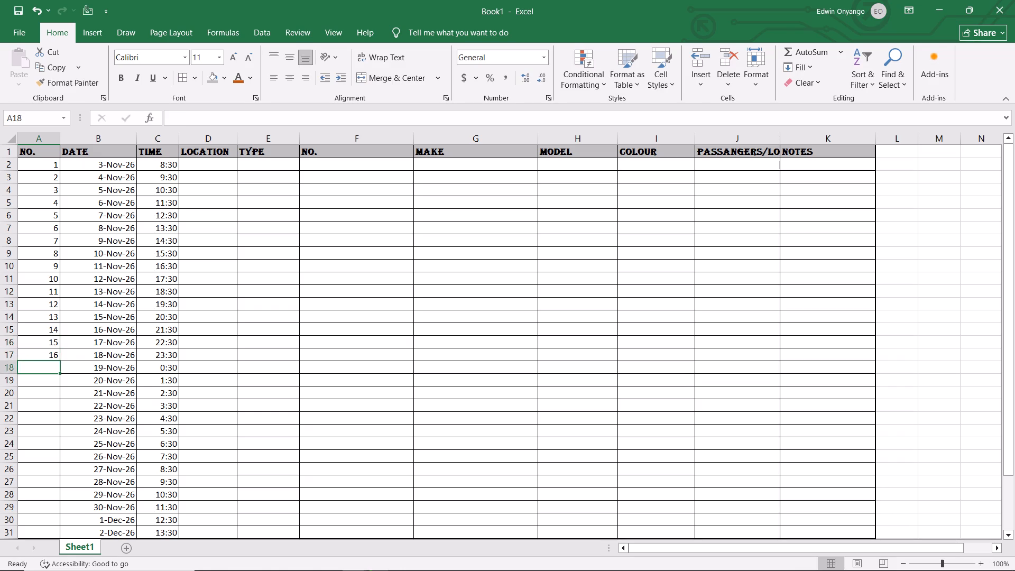
text(17)
key(Return)
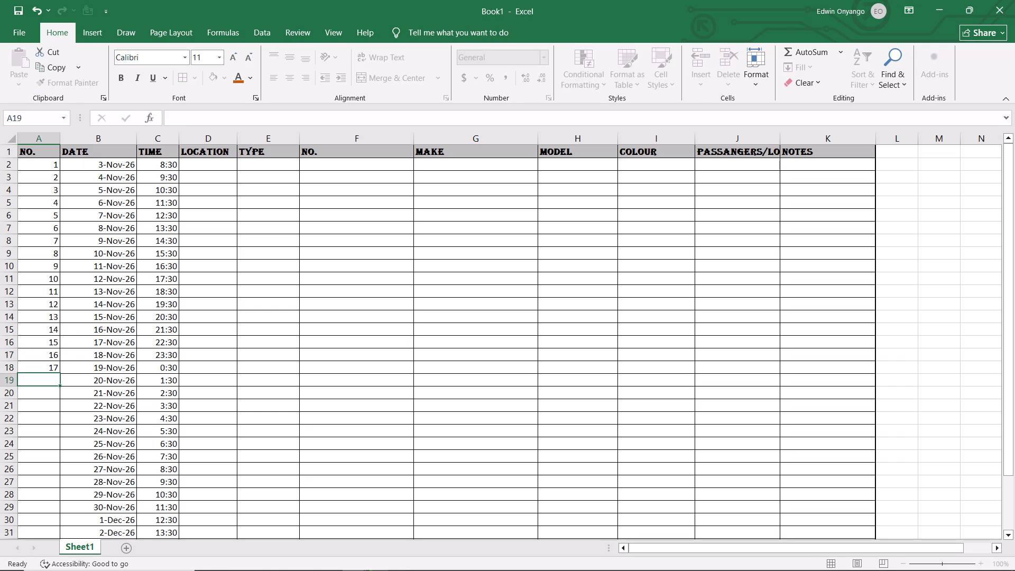
text(18)
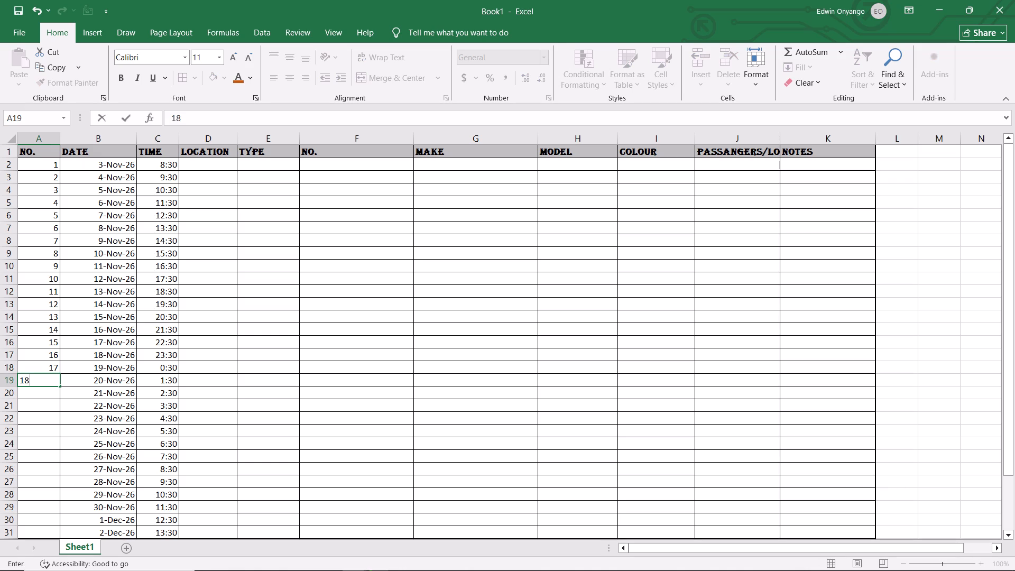
key(Return)
key(1)
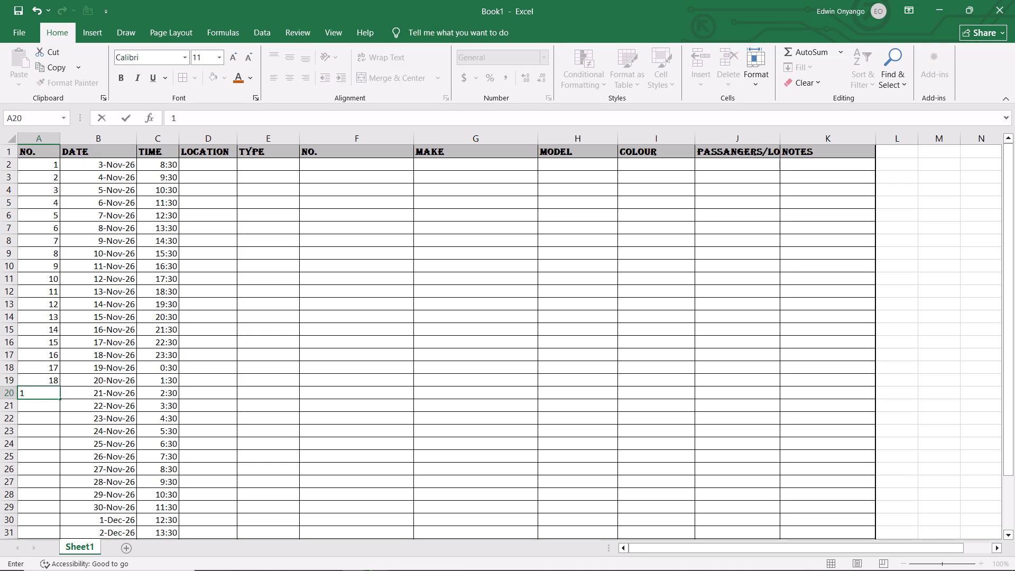
key(9)
key(Return)
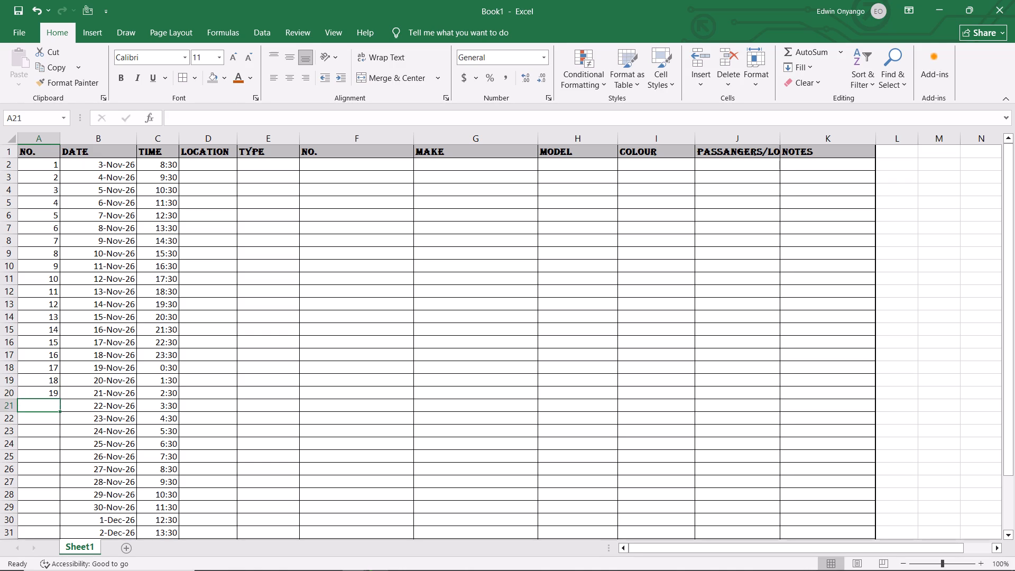
key(1)
key(BackSpace)
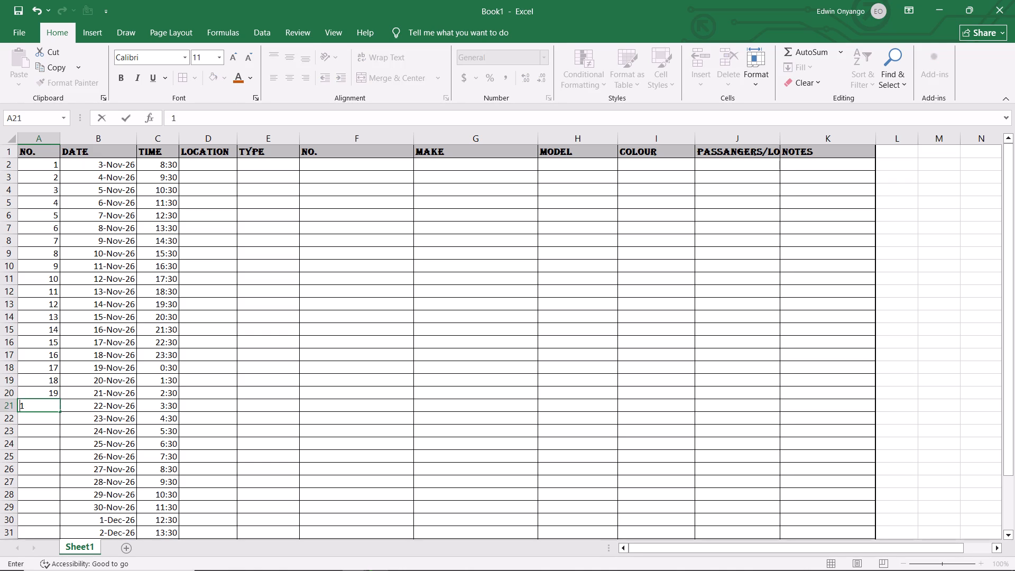
text(20)
key(Return)
Enter record numbers 21 through 25 down the first NO. column, in cells A22 to A26.
text(21)
key(Return)
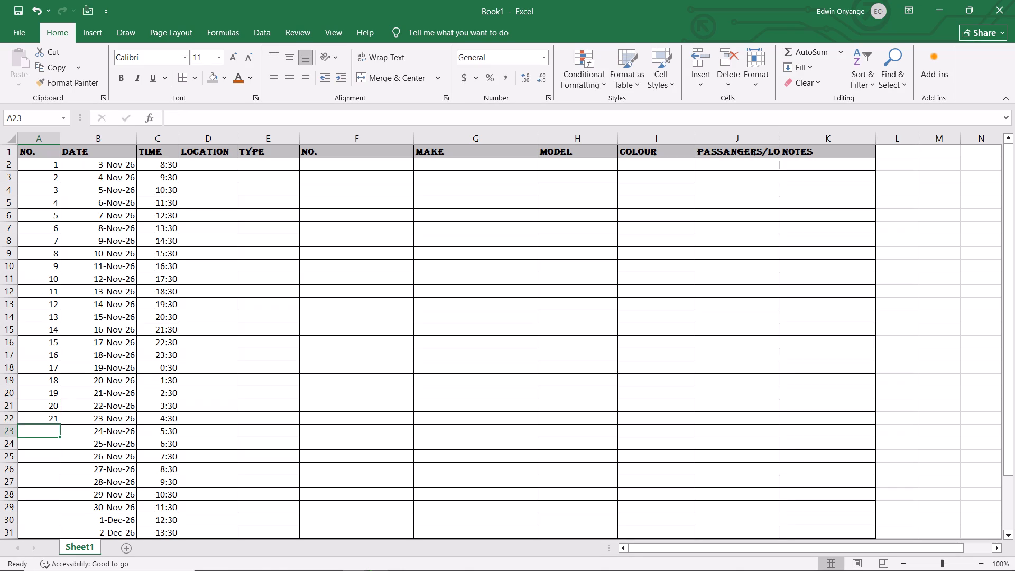
text(22)
key(Return)
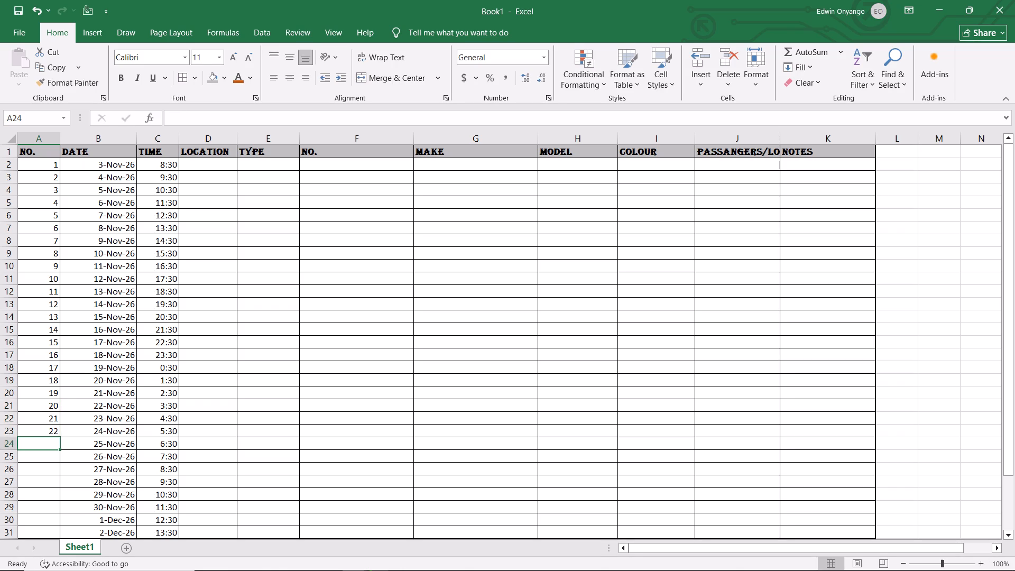
text(23)
key(Return)
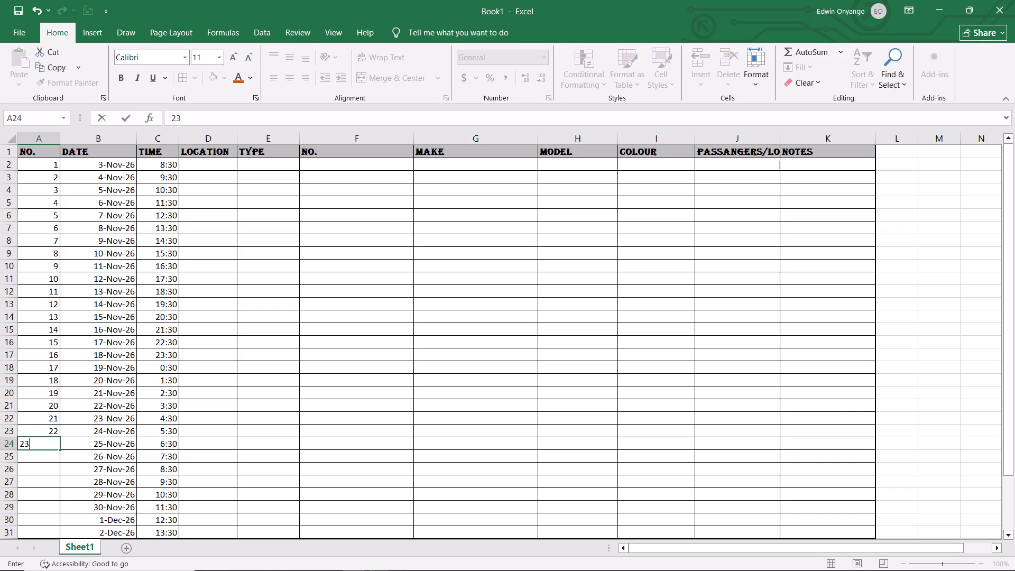
text(24)
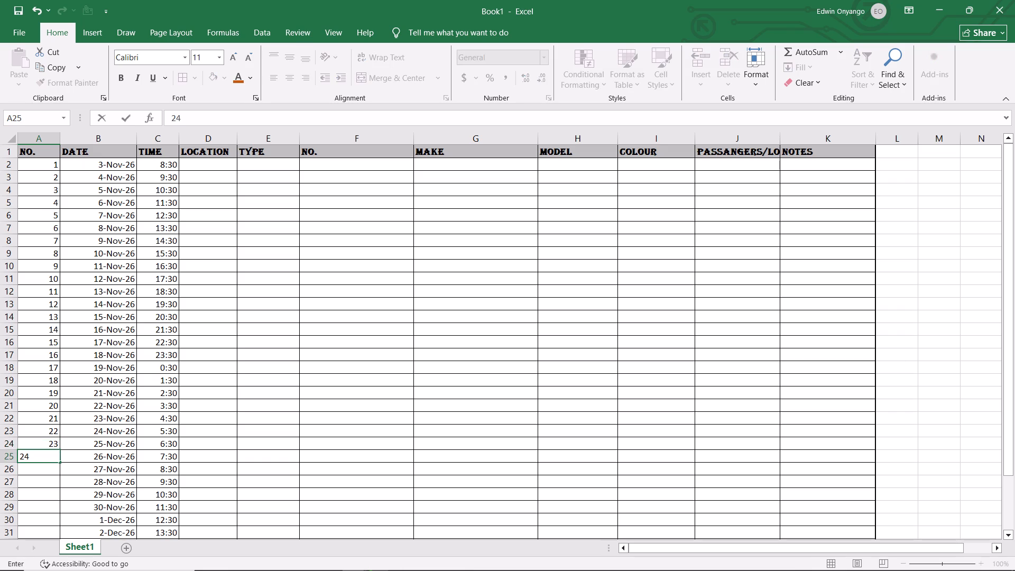
key(Return)
key(2)
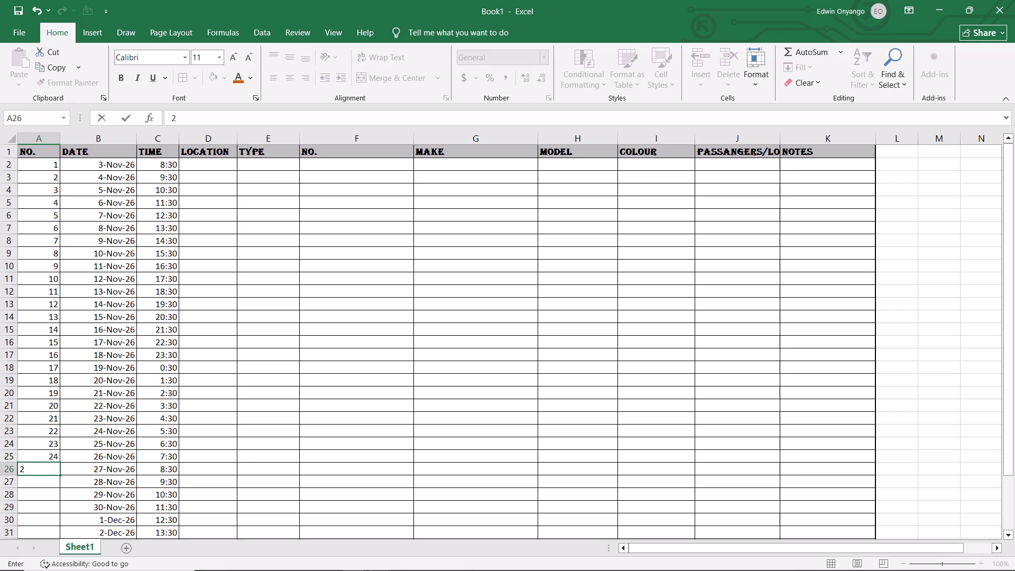
key(5)
key(Return)
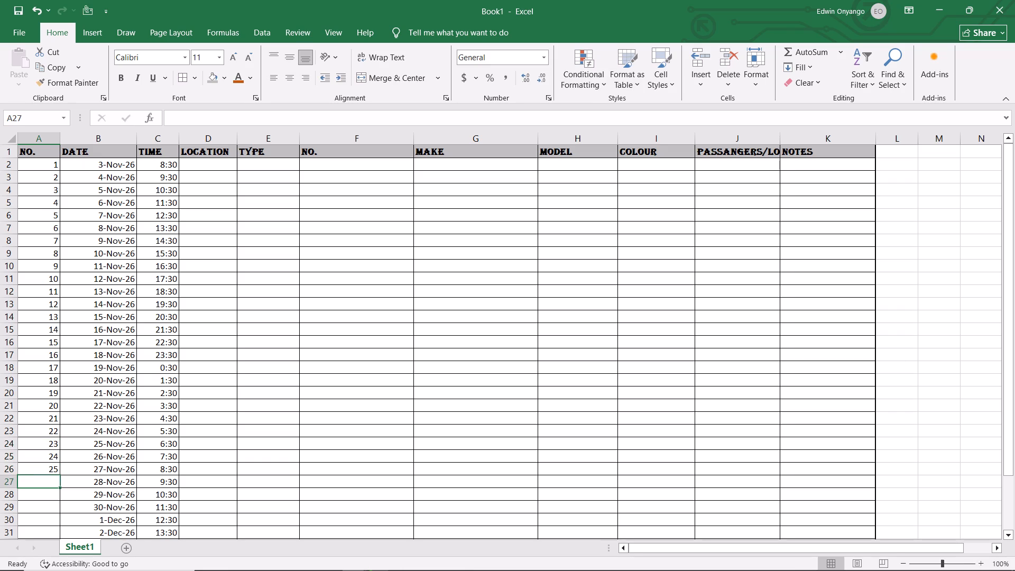
Enter record numbers 26 and 27 in the first NO. column, in cells A27 and A28.
key(2)
key(6)
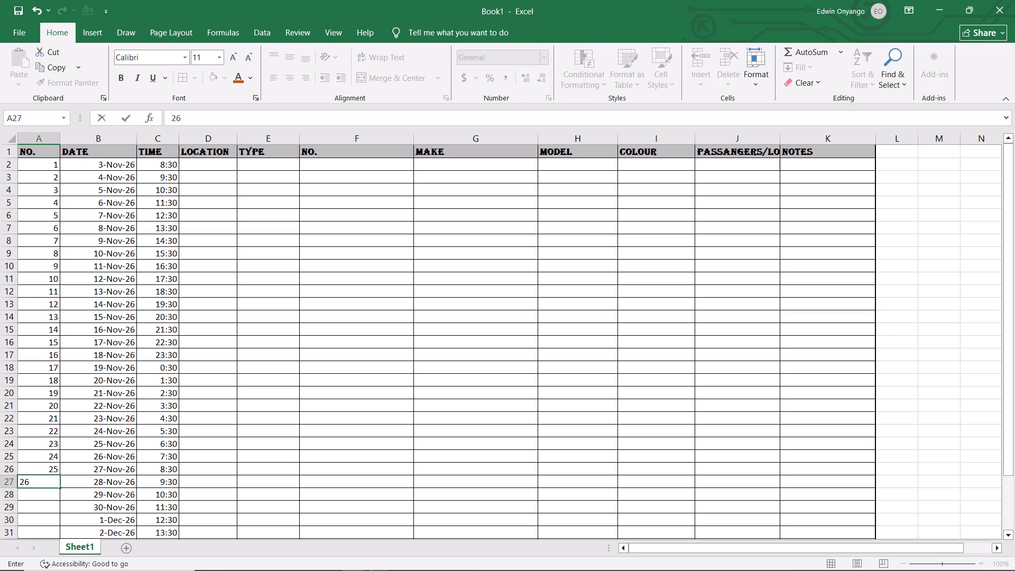
key(Return)
key(2)
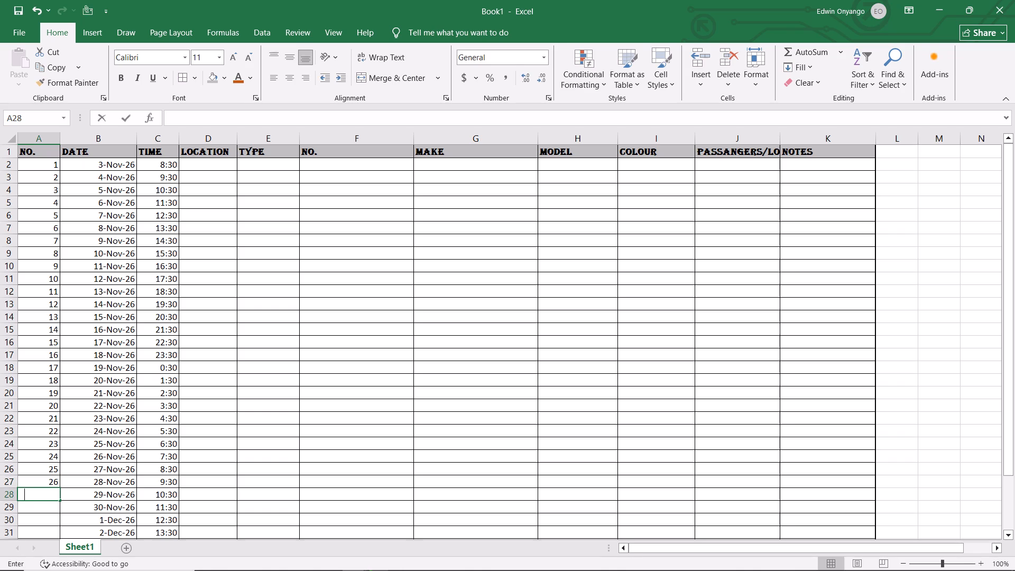
key(7)
key(Return)
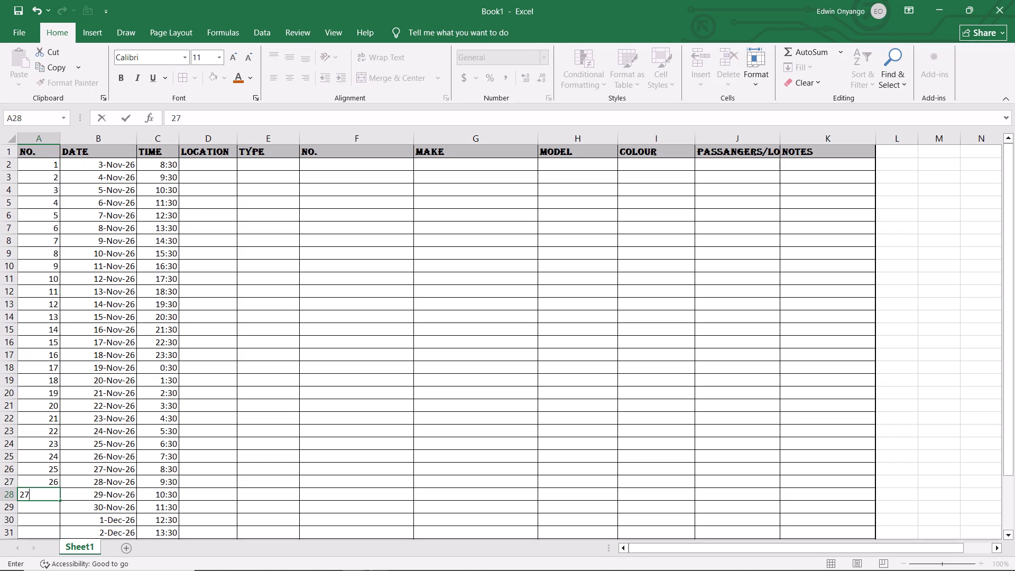
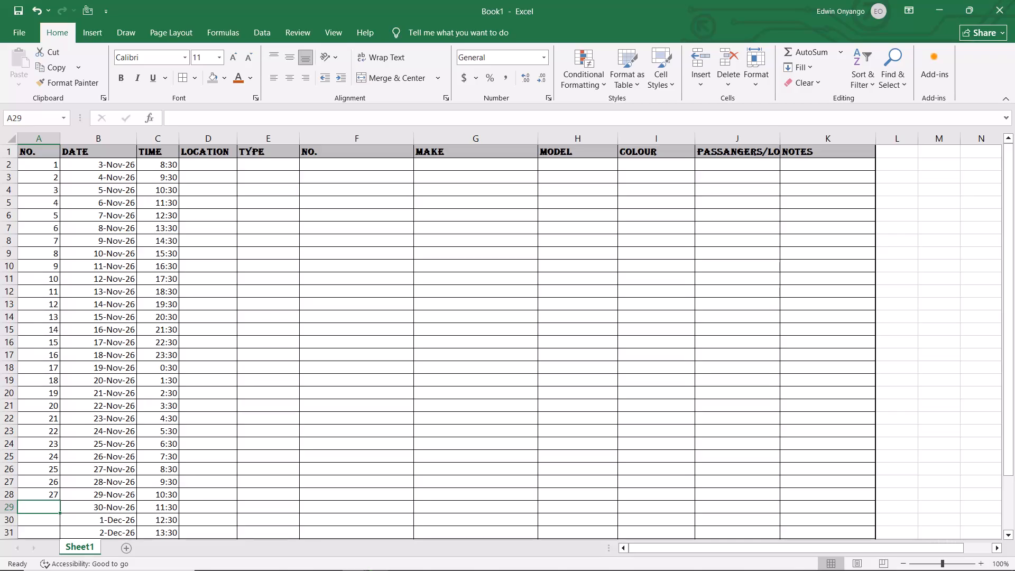
Enter record numbers 28 and 29 in the first NO. column, in cells A29 and A30.
click(48, 503)
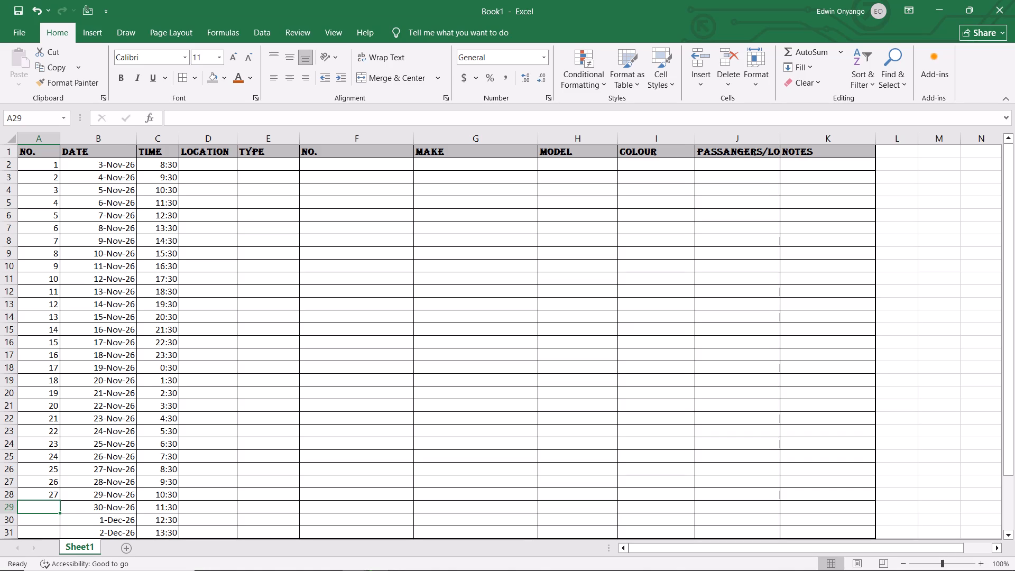
click(48, 509)
key(2)
click(40, 473)
key(8)
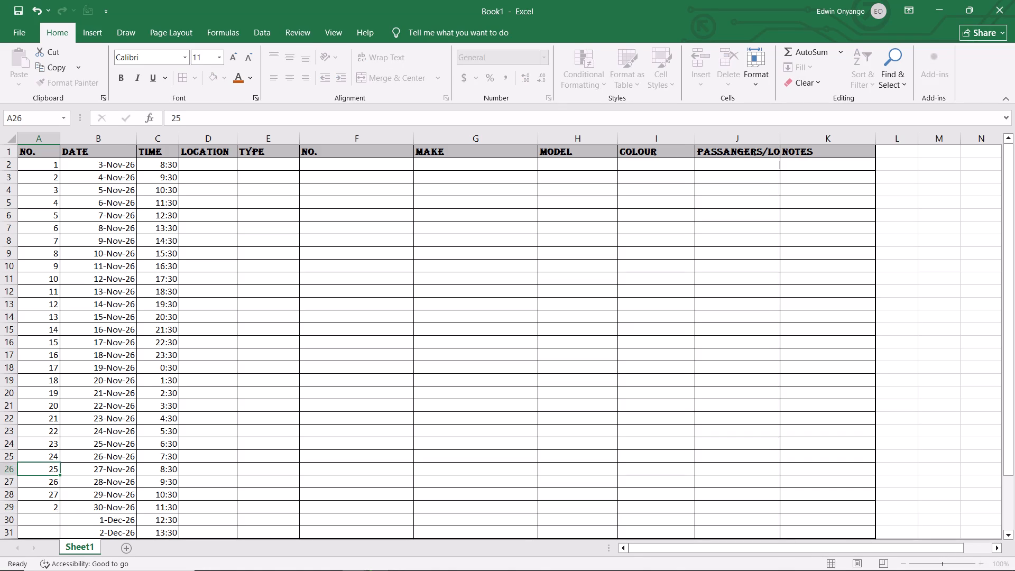
click(49, 508)
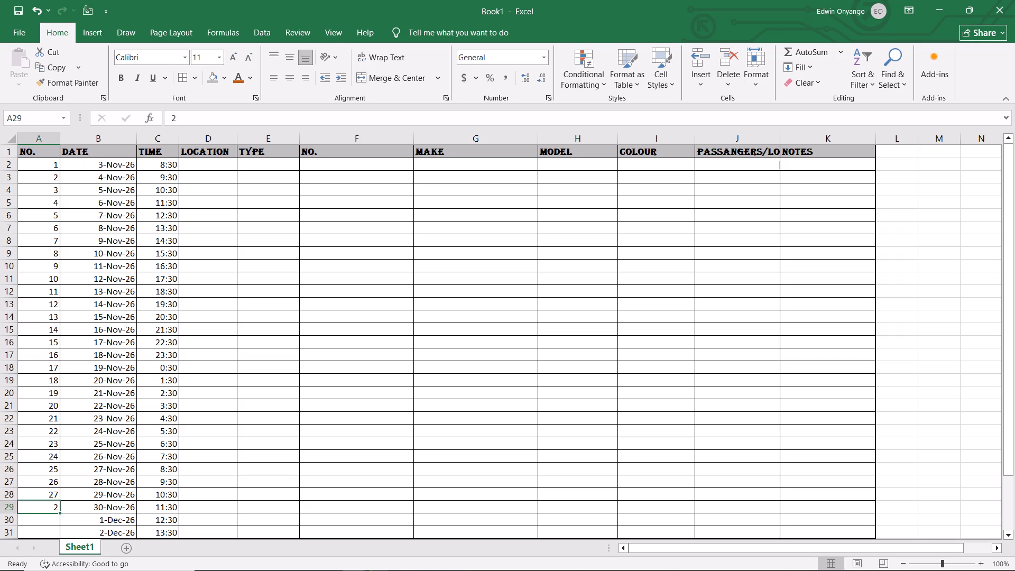
key(BackSpace)
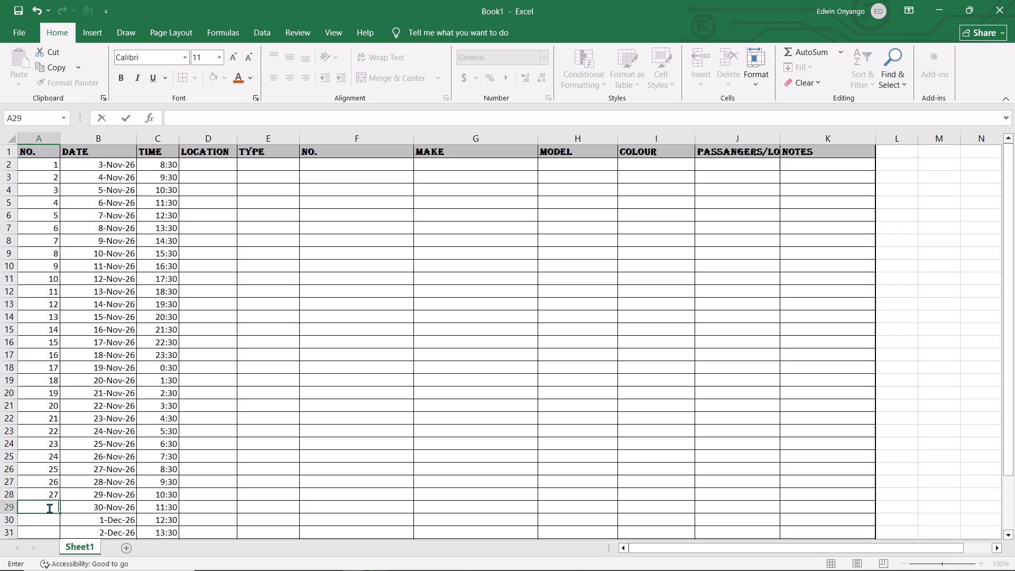
key(2)
key(8)
key(Return)
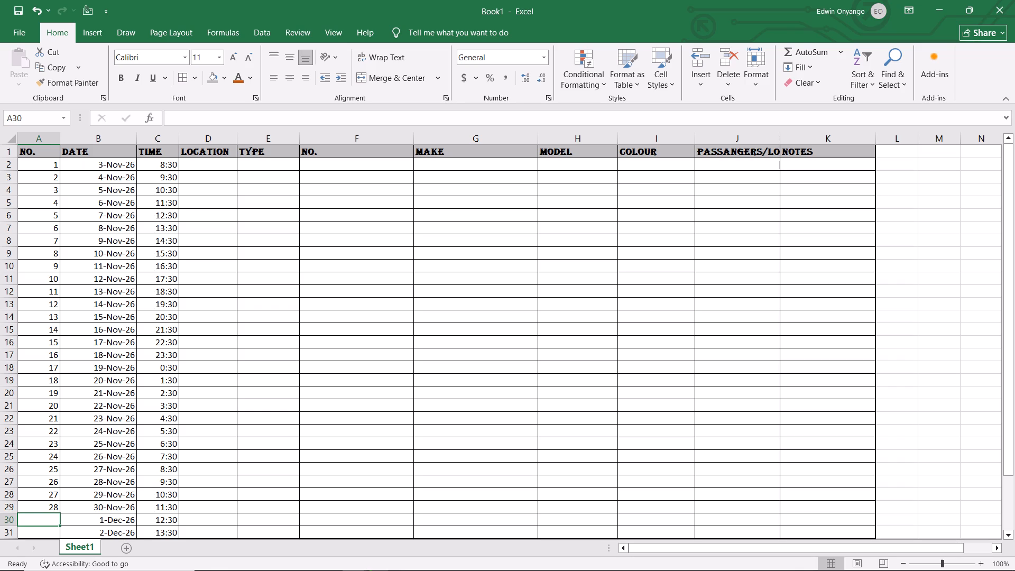
key(2)
key(9)
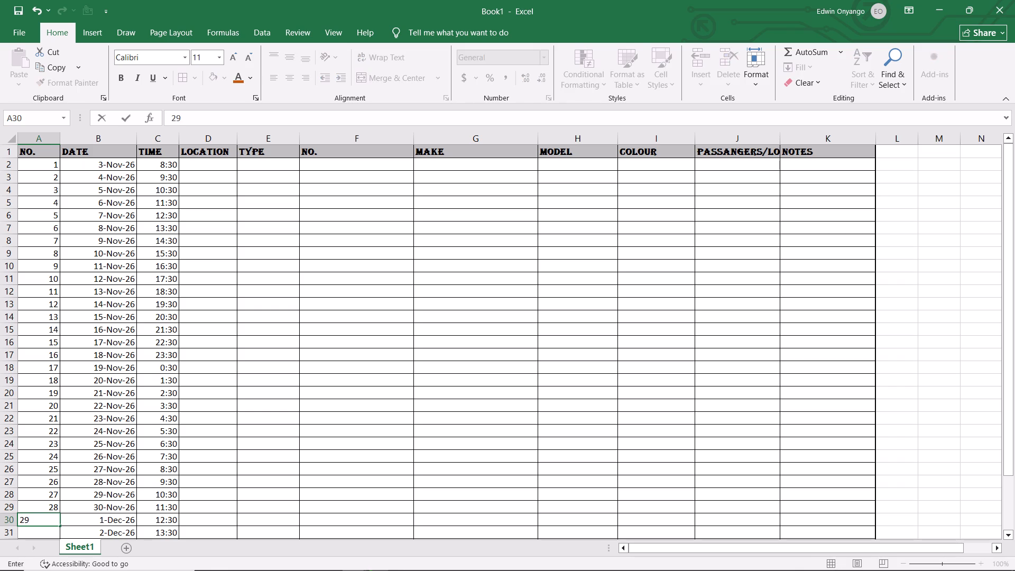
key(Return)
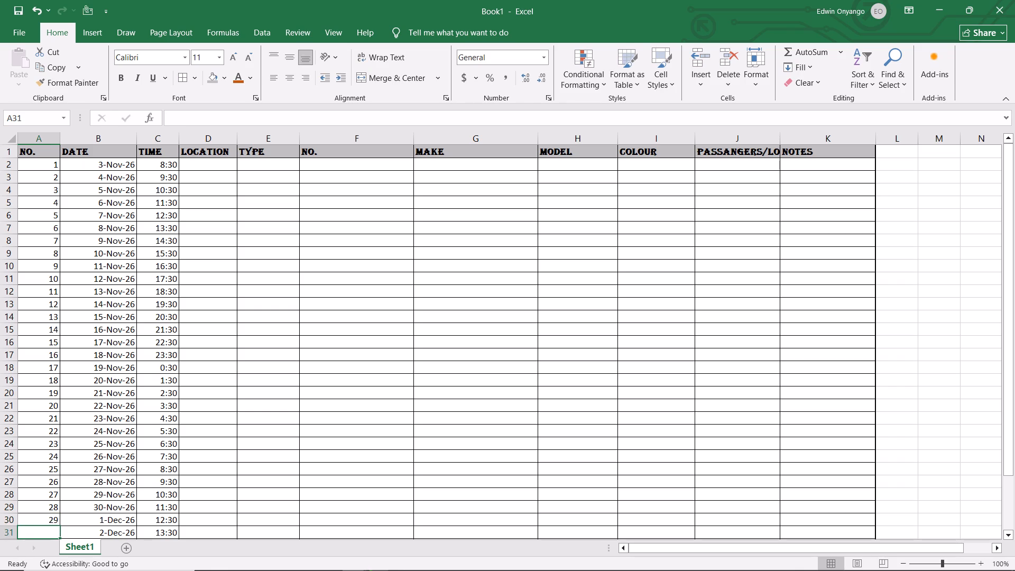
Enter record numbers 30 through 35 down the first NO. column, in cells A31 to A36.
key(3)
key(0)
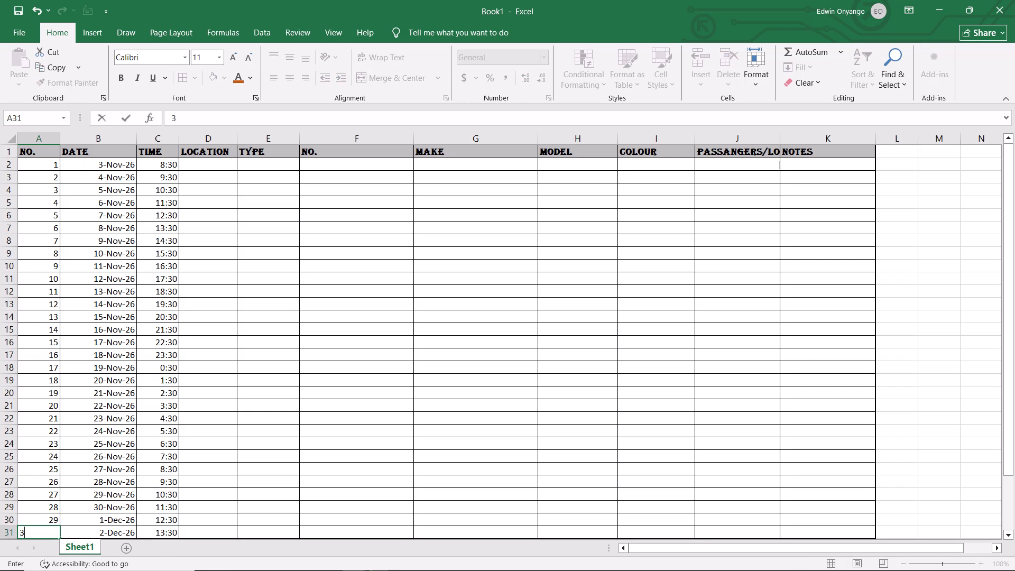
key(Return)
text(31)
key(Return)
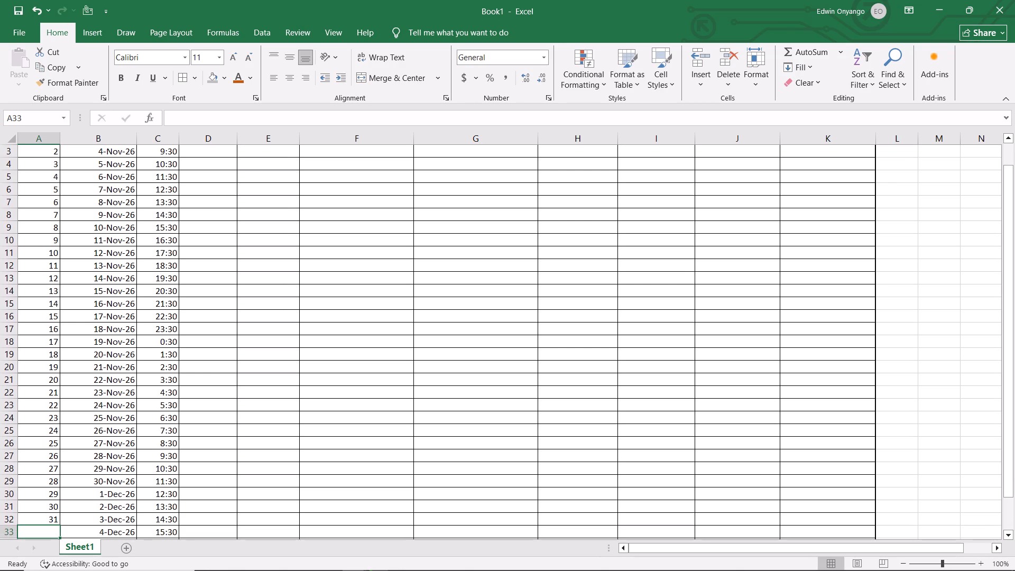
text(32)
key(Return)
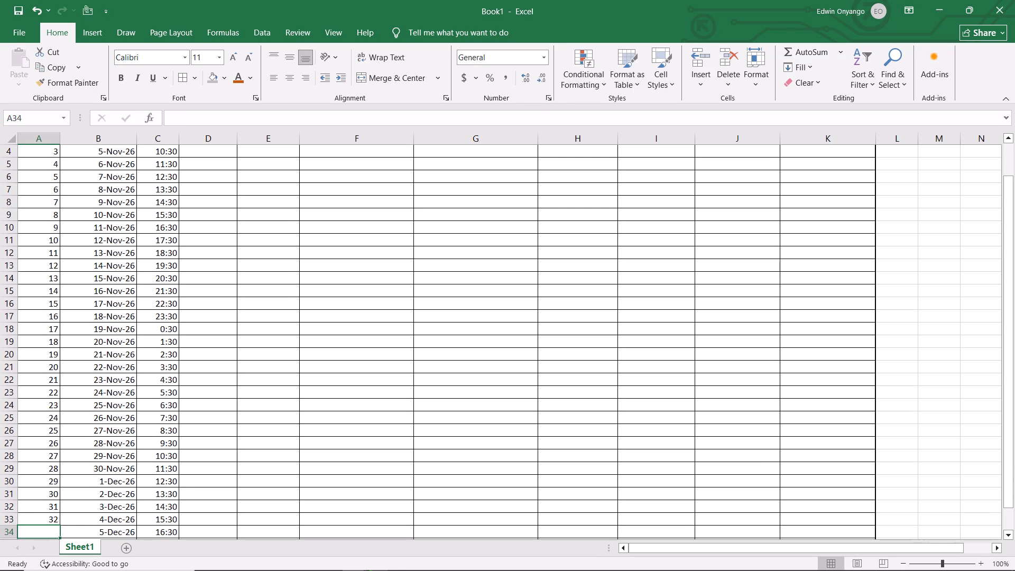
text(33)
key(Return)
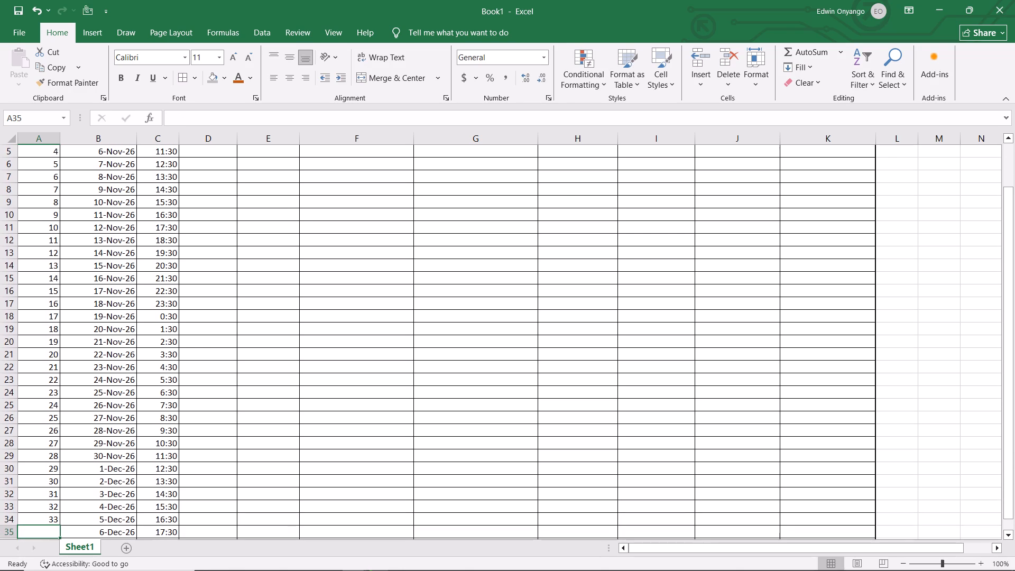
text(34)
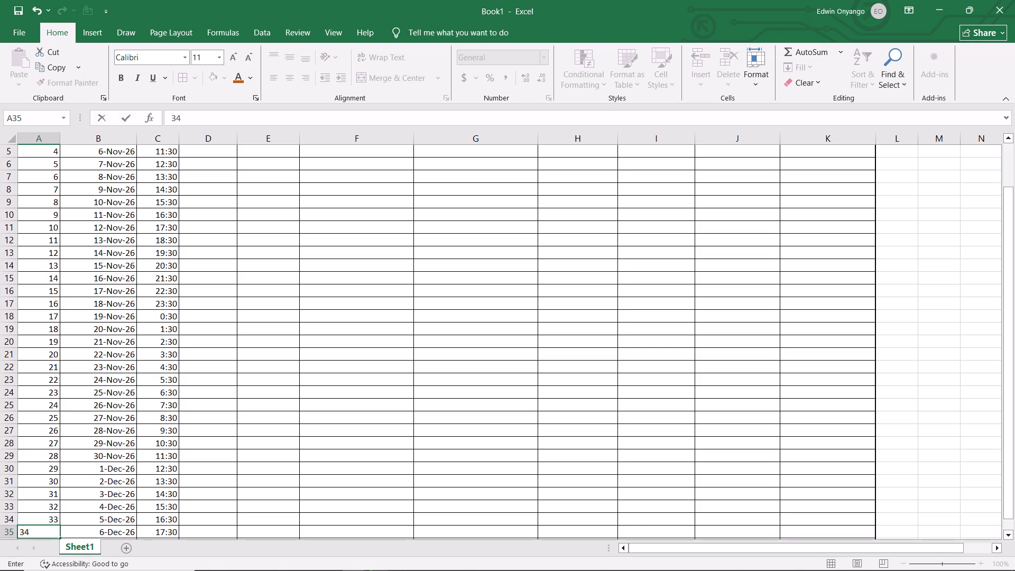
key(Return)
text(35)
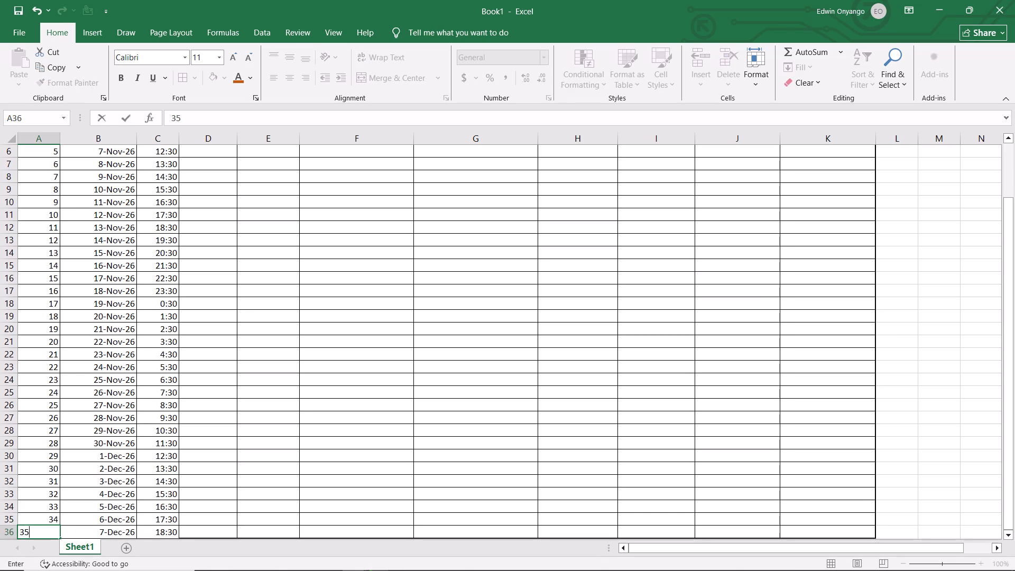
key(Return)
Enter record numbers 36 through 39 below the bordered grid in column A, in cells A37 to A40.
text(36)
key(Return)
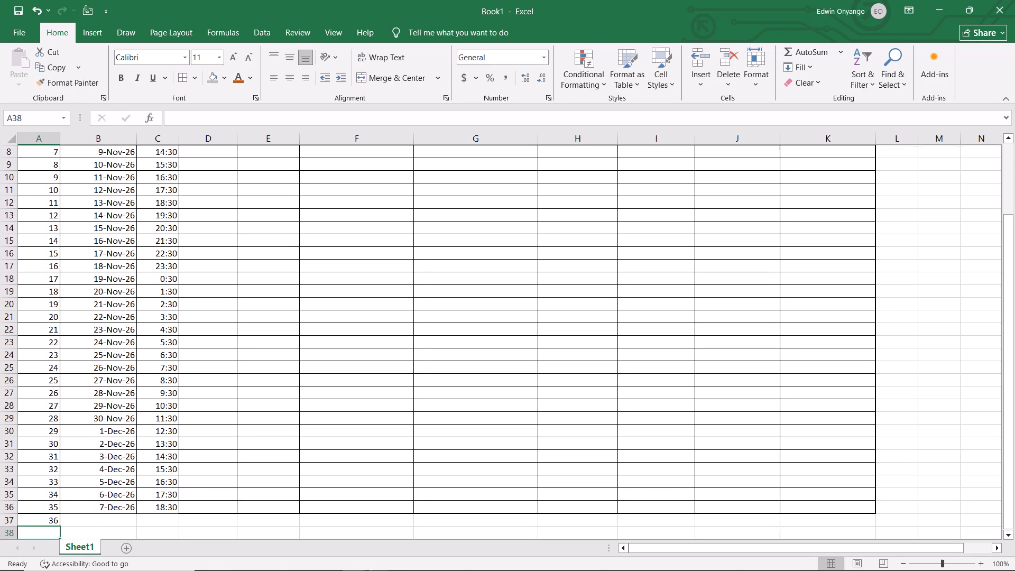
key(3)
key(7)
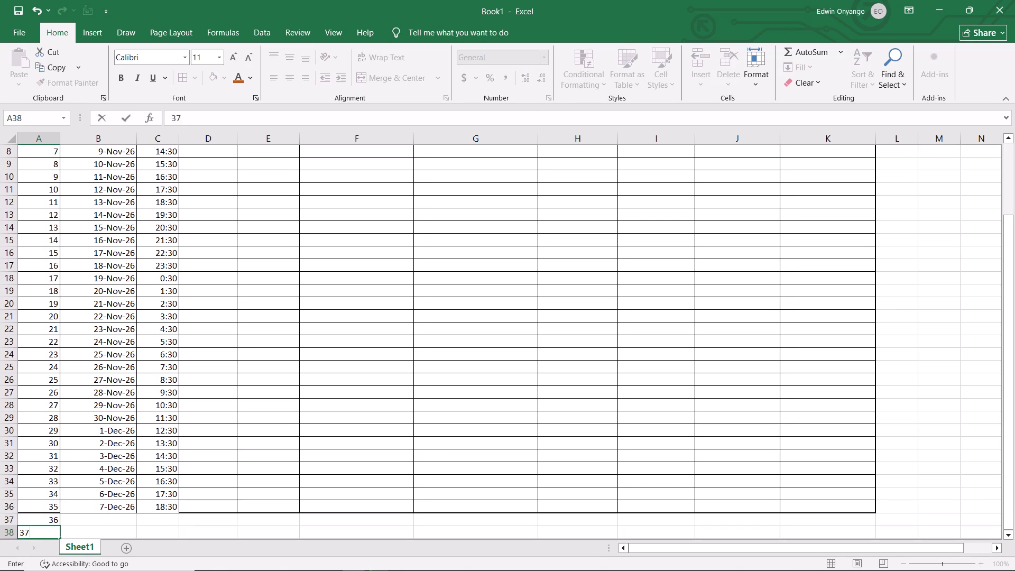
key(Return)
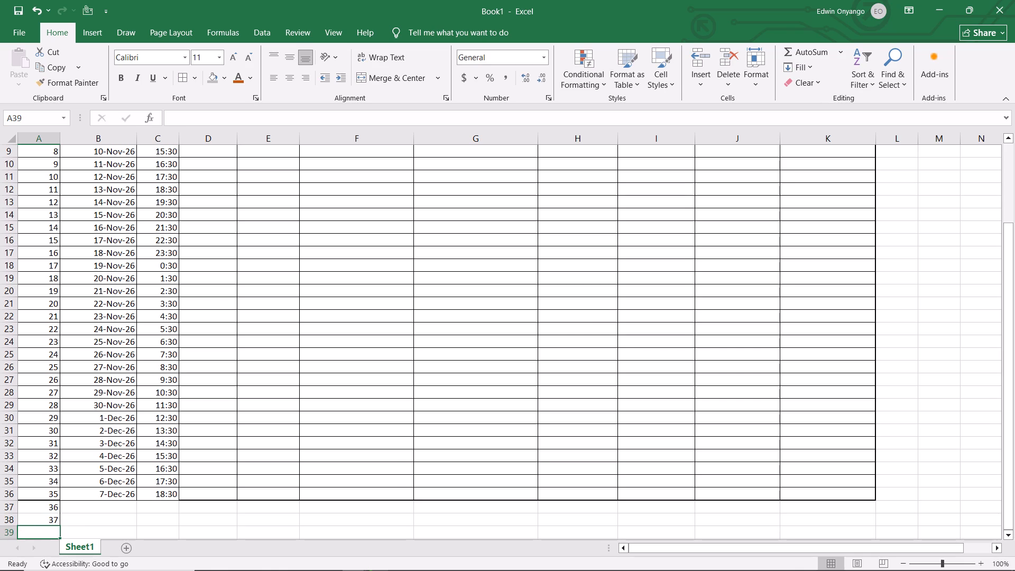
key(3)
key(8)
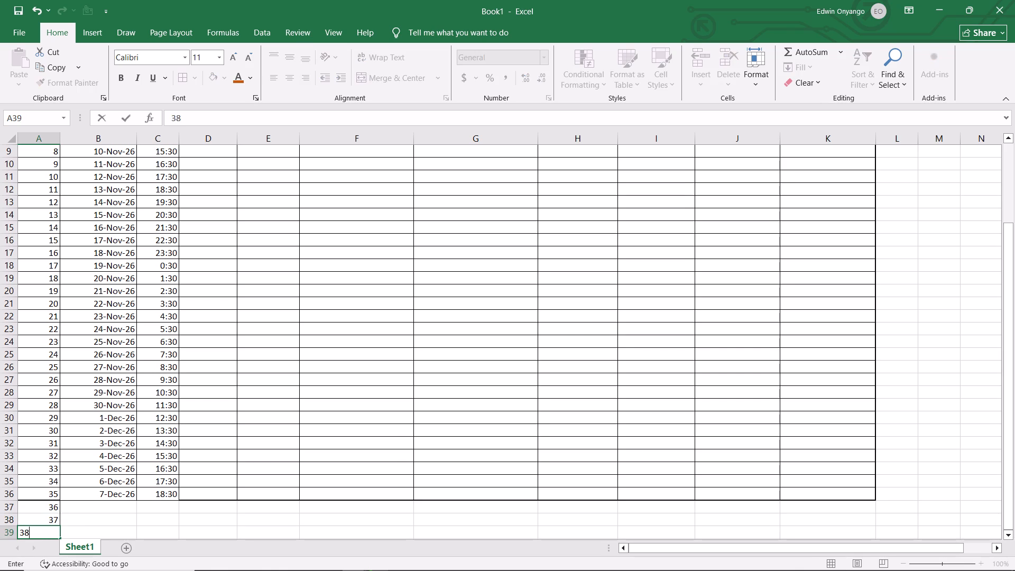
key(Return)
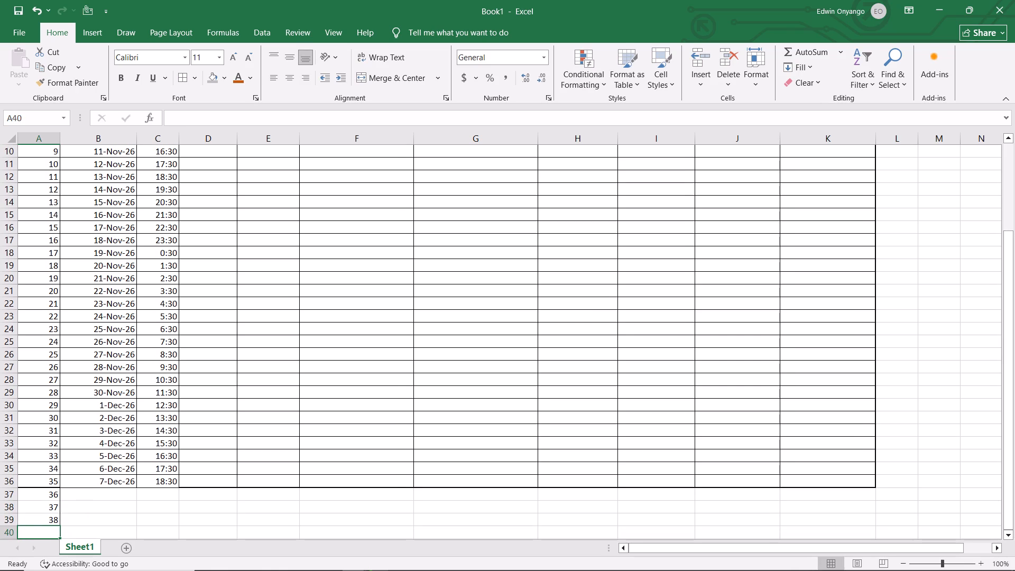
key(3)
key(9)
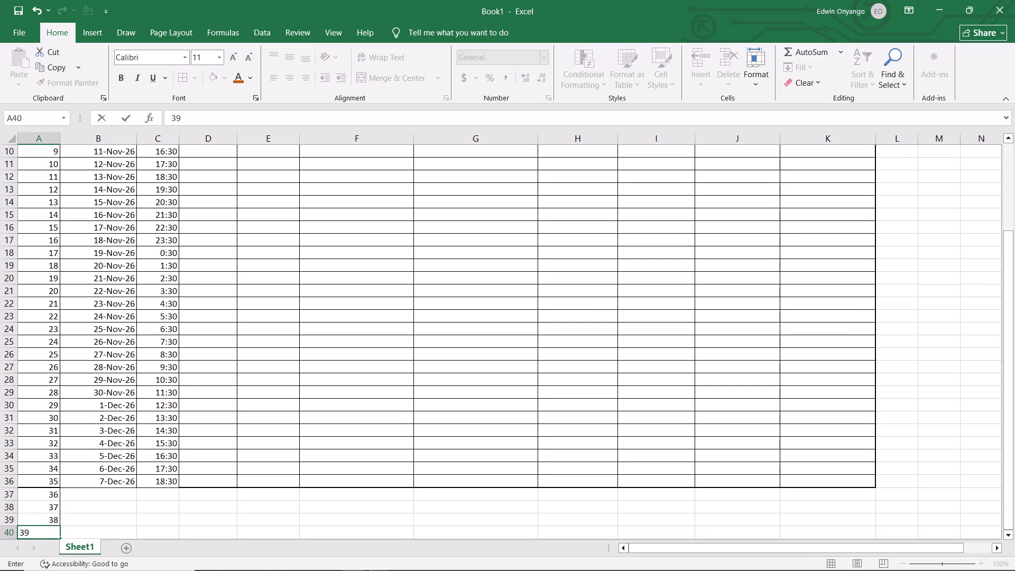
key(Return)
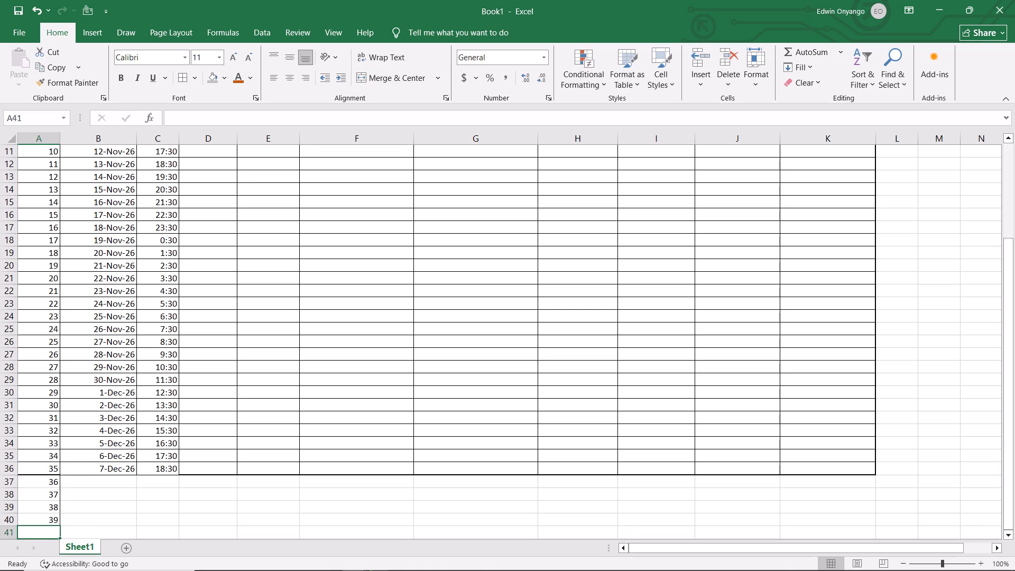
Widen the LOCATION column, column D, by roughly two-thirds to make room for longer entries.
scroll(127, 417, up, 4)
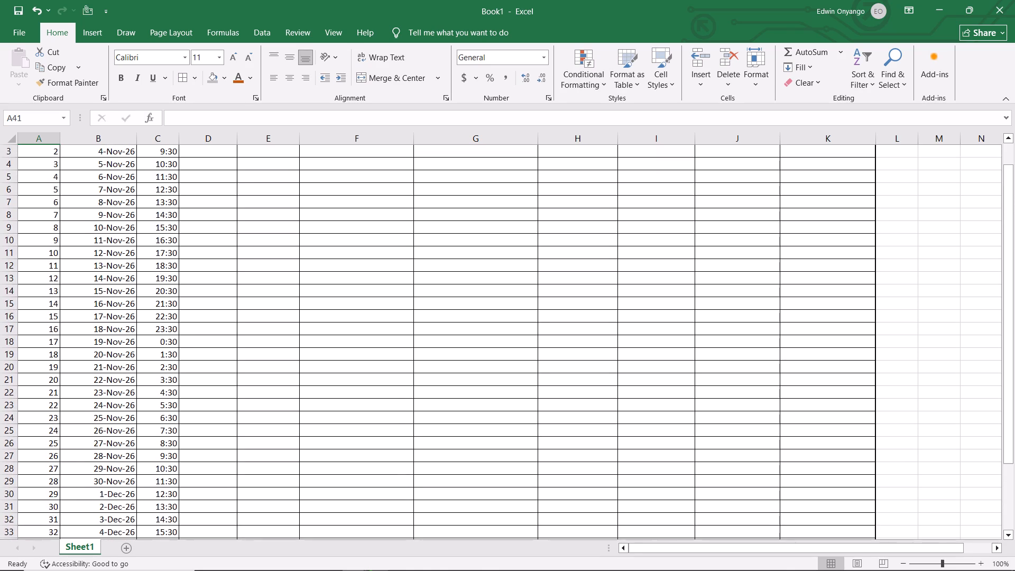
scroll(127, 417, up, 3)
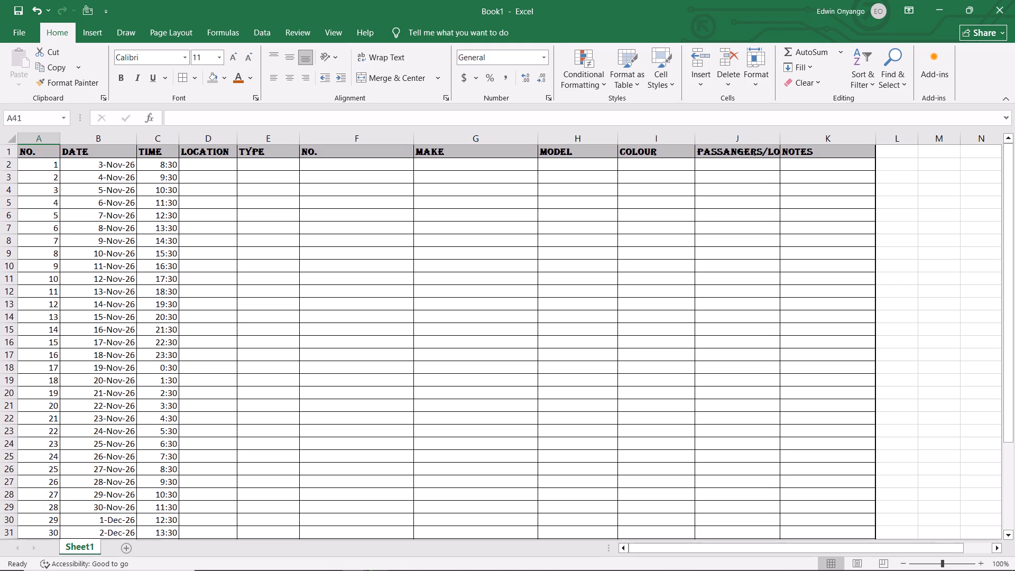
click(205, 165)
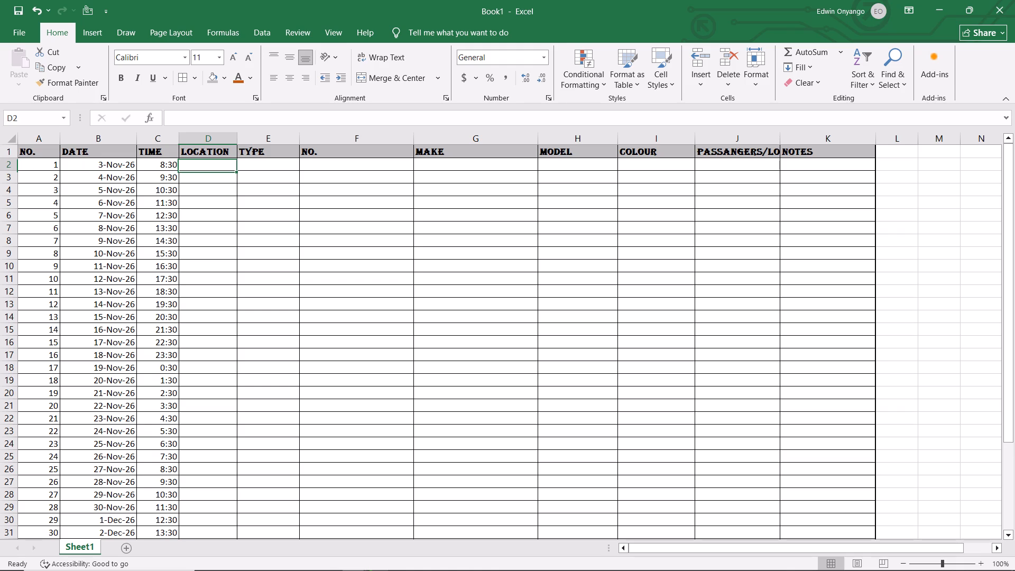
click(210, 168)
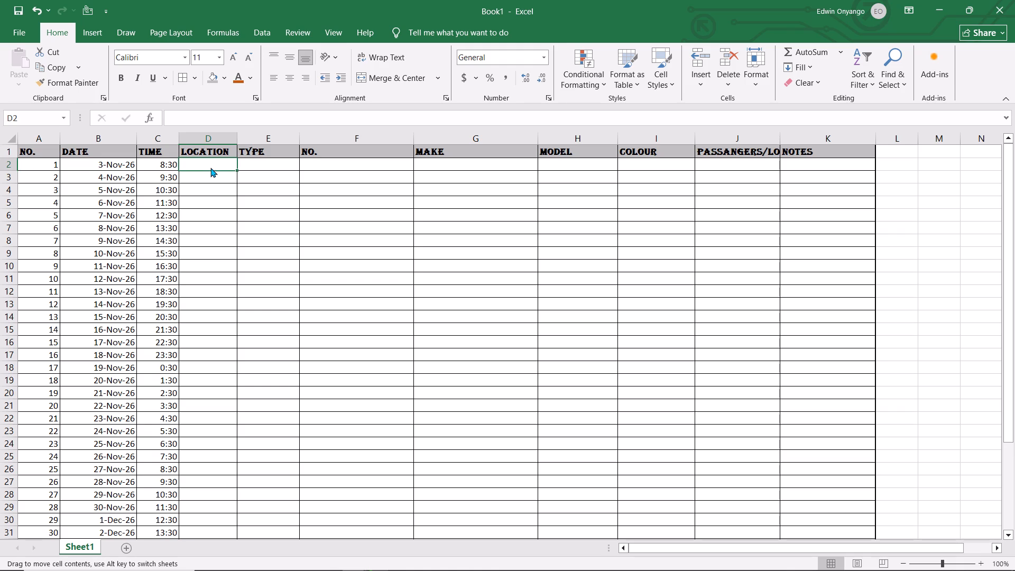
drag(234, 141, 275, 137)
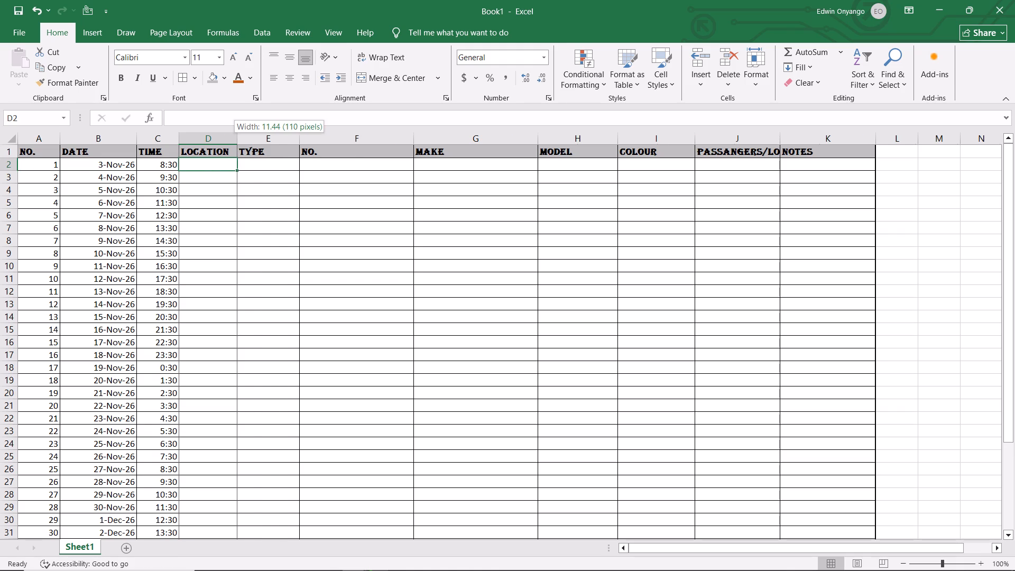
drag(275, 137, 275, 137)
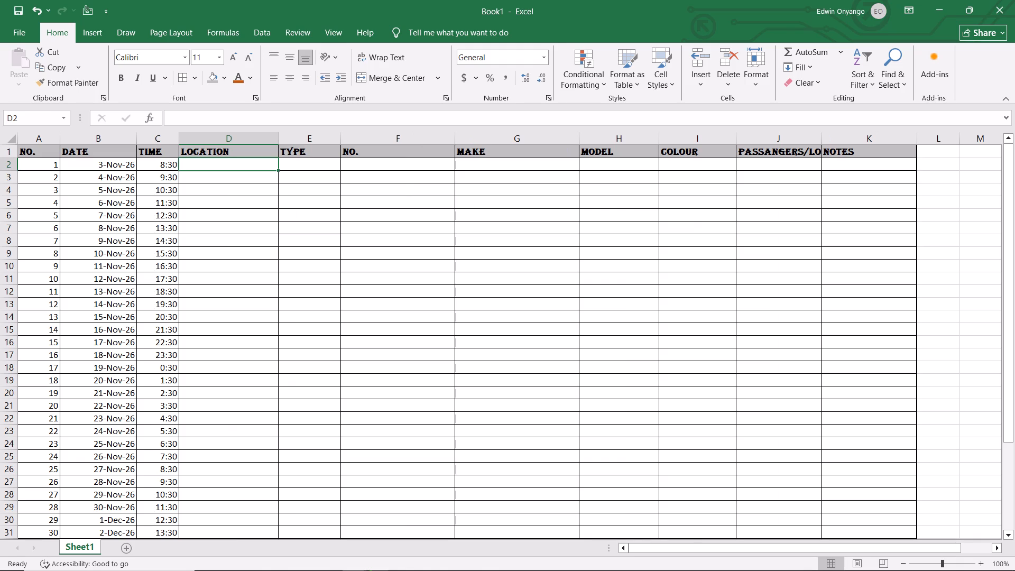
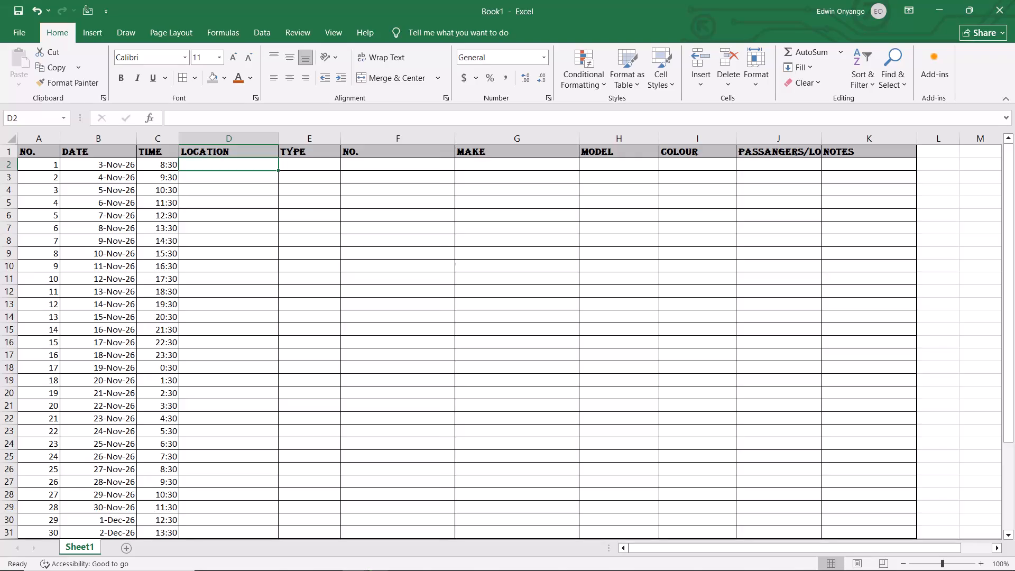
Enter the location MAGADI RD,RONGAI for record 1 in cell D2.
click(248, 166)
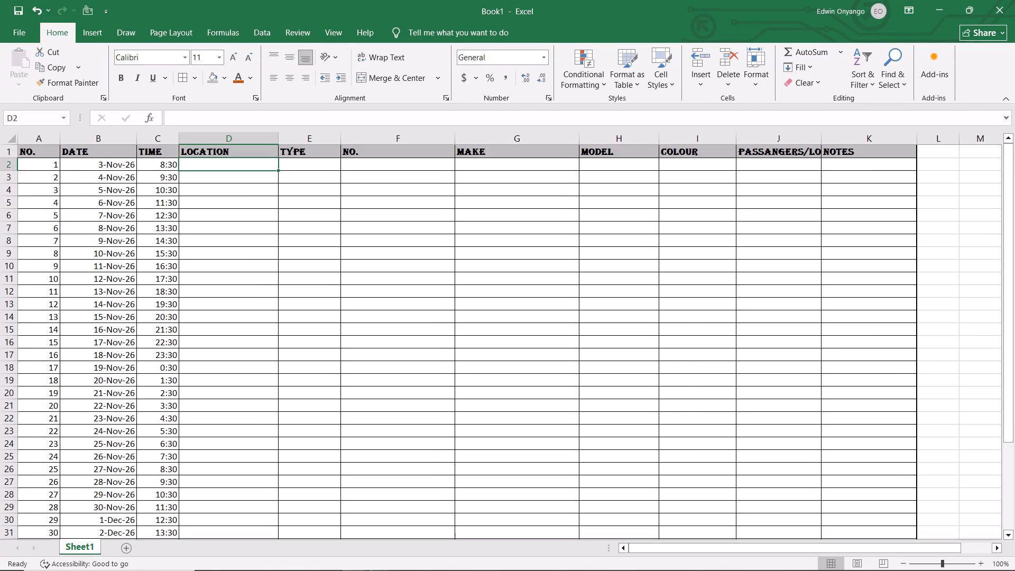
click(216, 159)
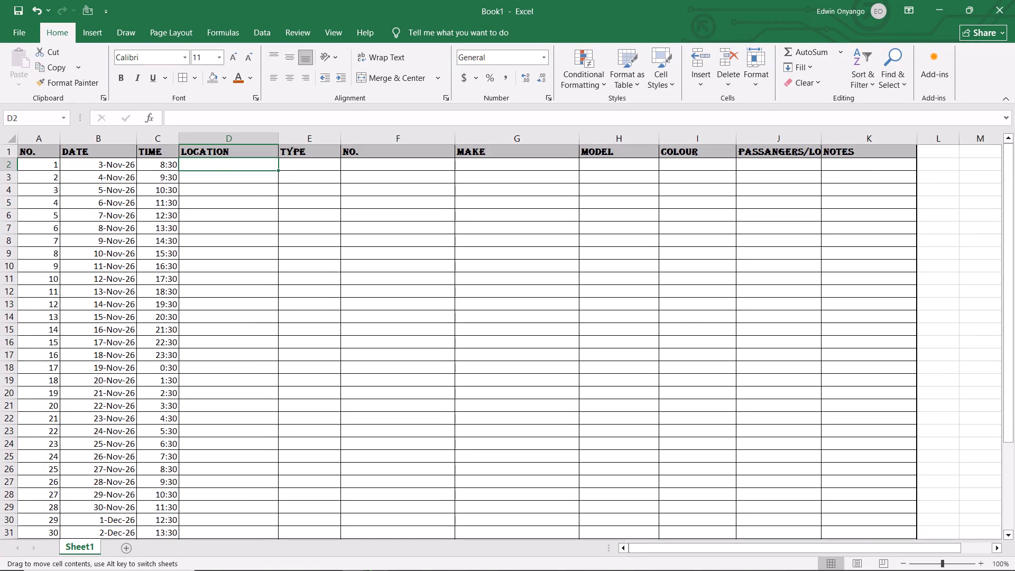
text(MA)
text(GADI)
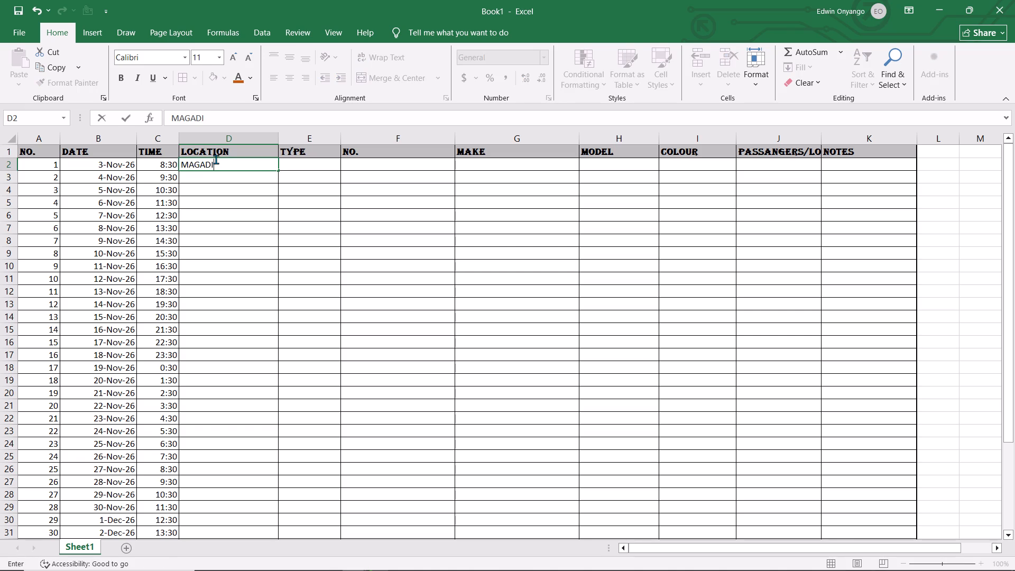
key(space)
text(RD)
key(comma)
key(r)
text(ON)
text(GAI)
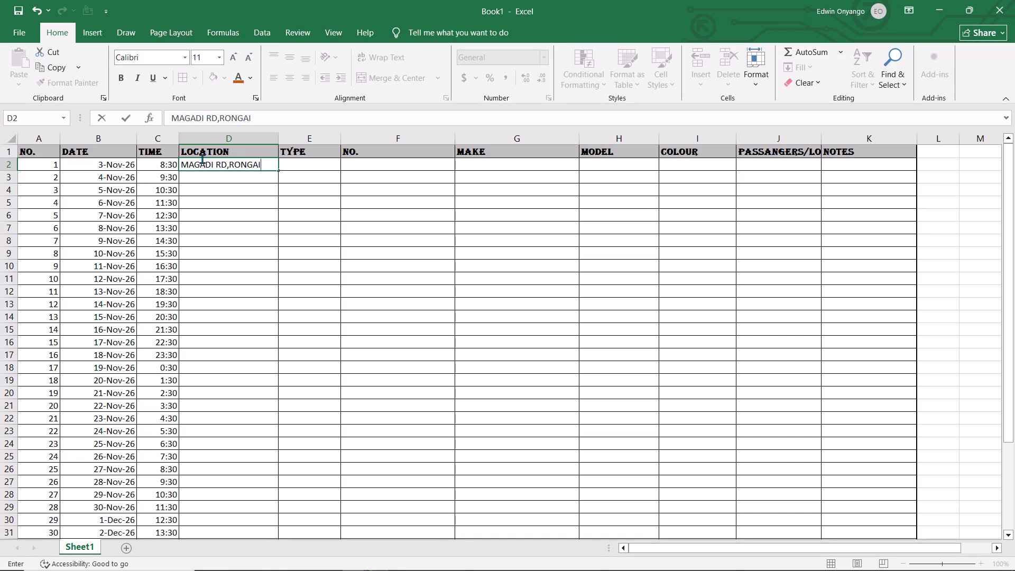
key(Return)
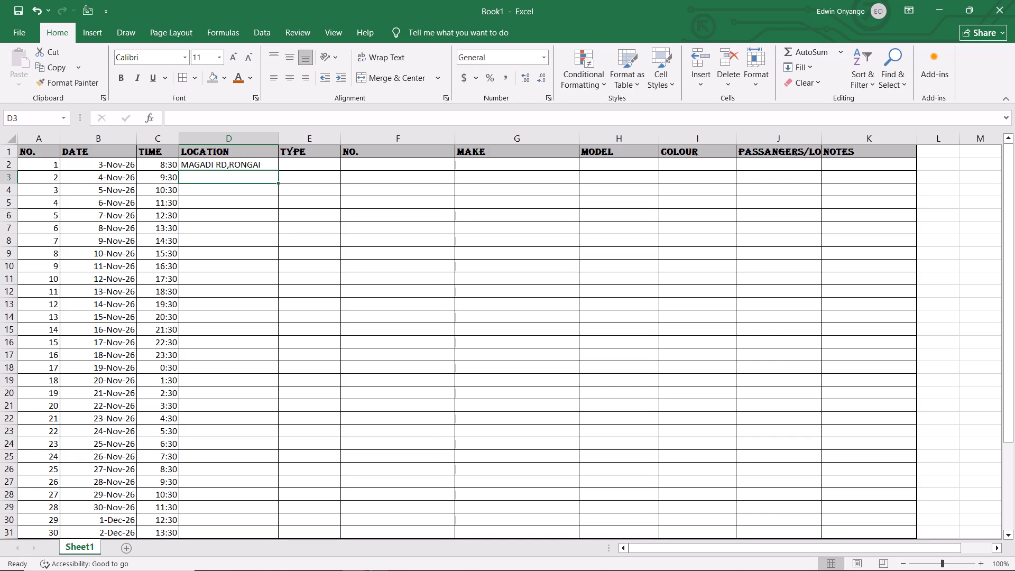
Enter the location NGONGRD,PRESTIGE for record 2 in cell D3.
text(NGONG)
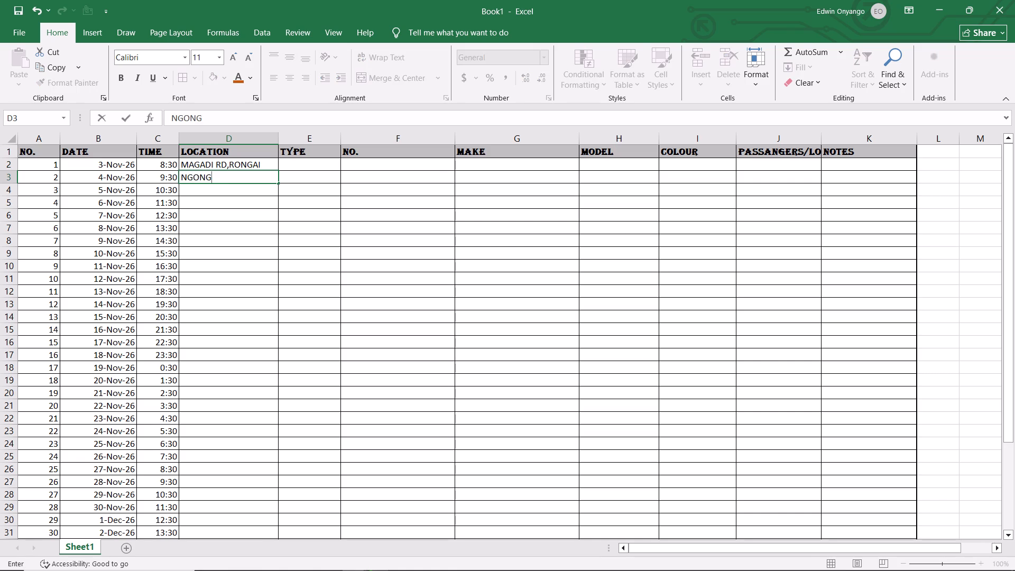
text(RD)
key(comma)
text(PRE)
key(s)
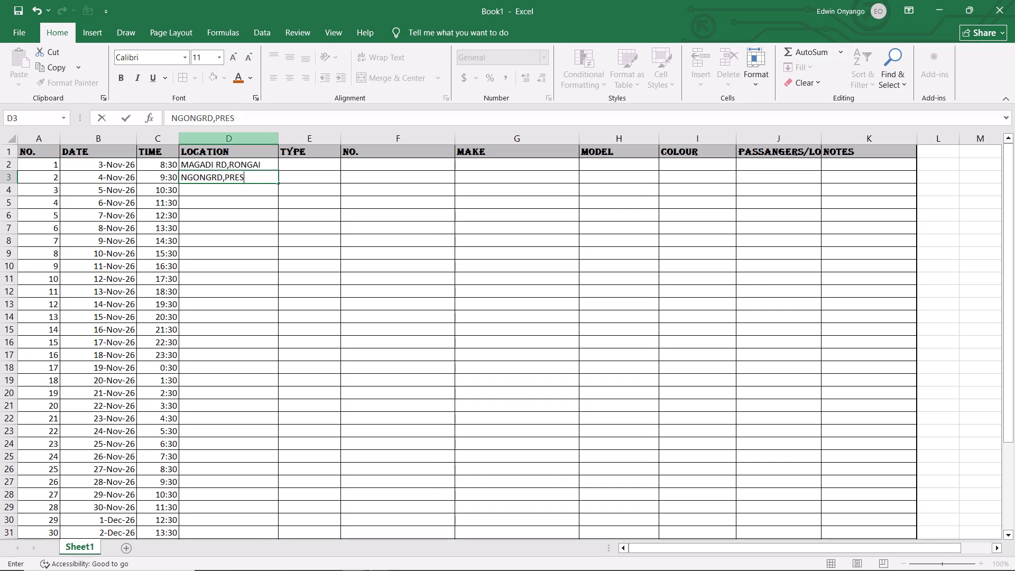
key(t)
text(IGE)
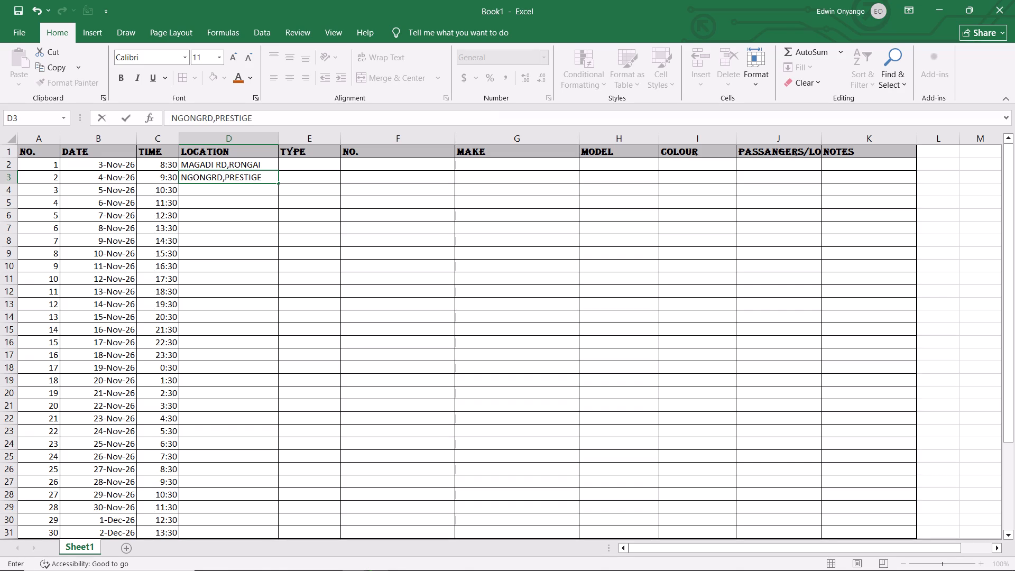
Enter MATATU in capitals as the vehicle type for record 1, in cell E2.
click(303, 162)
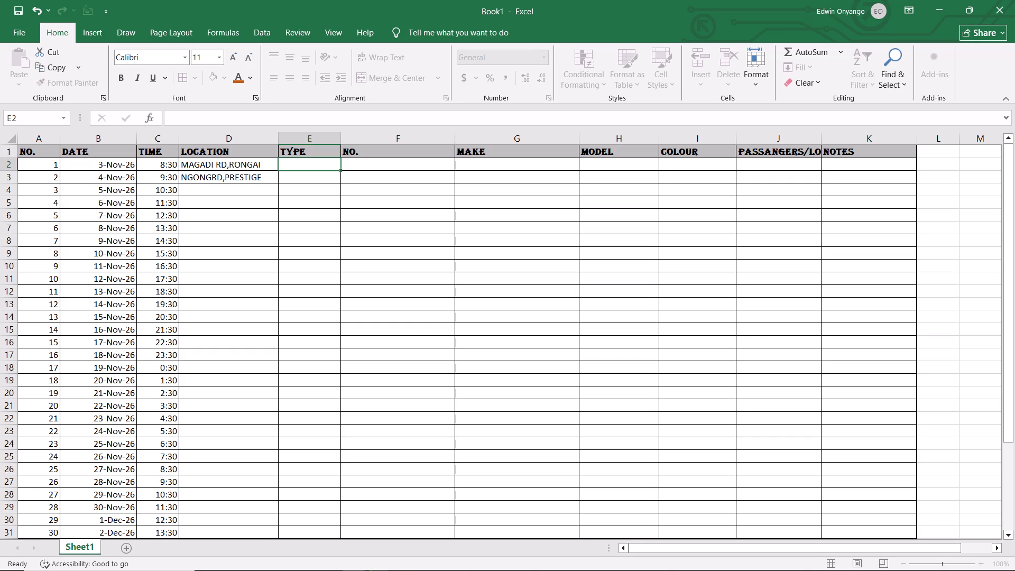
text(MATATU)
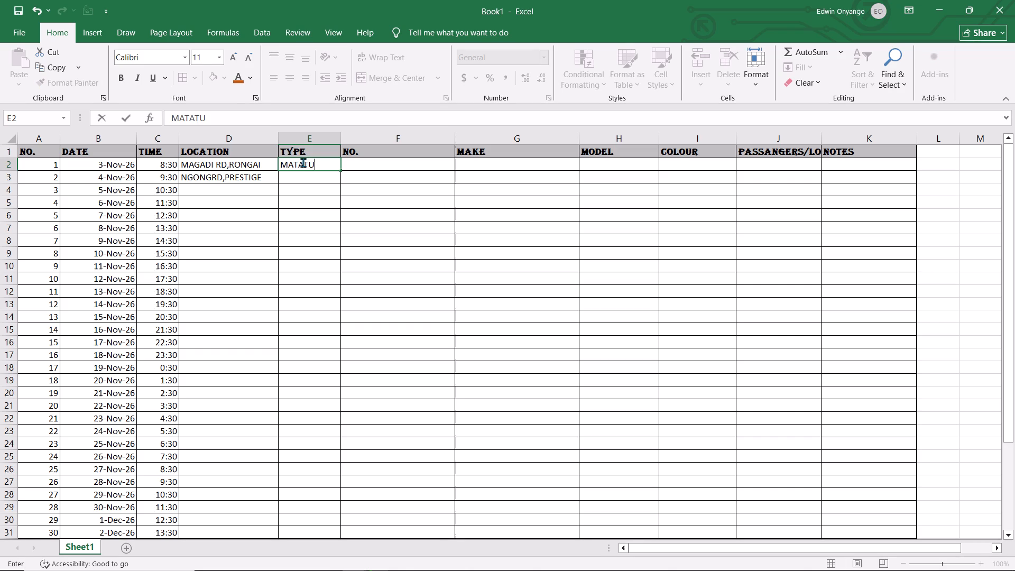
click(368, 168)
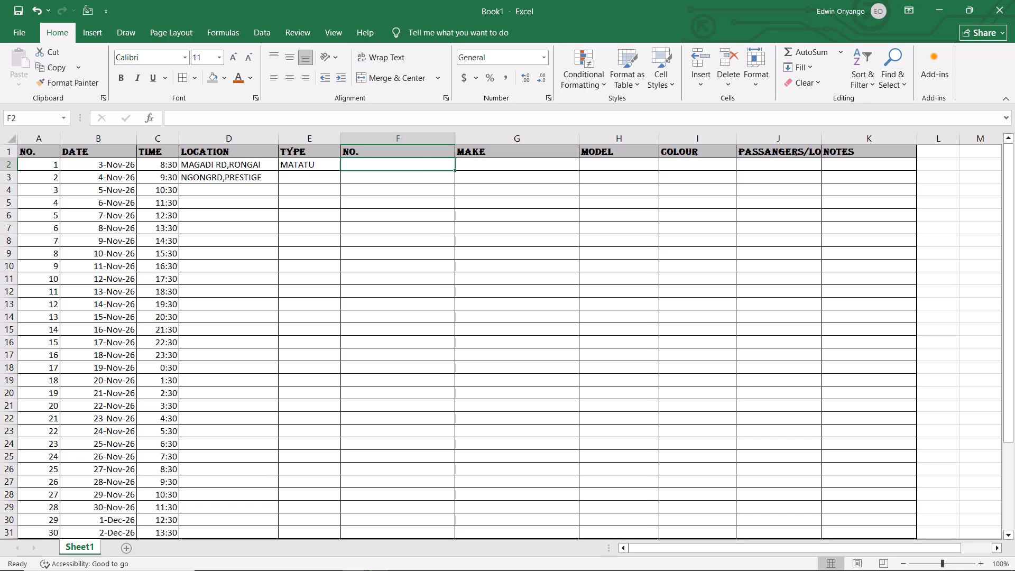
Replace the vehicle type of record 1 in cell E2 with Matatu, only the first letter capitalised.
click(307, 167)
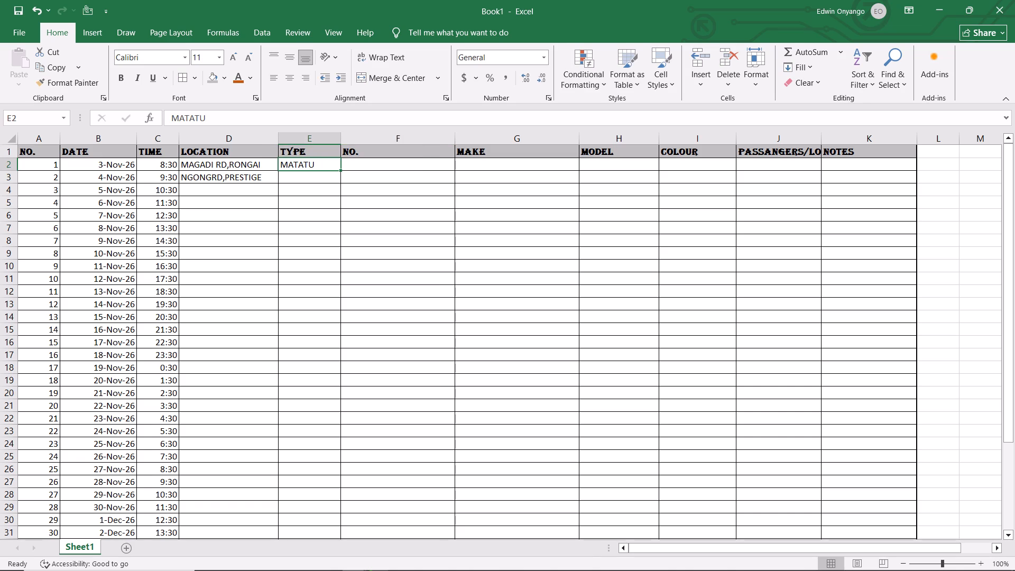
key(BackSpace)
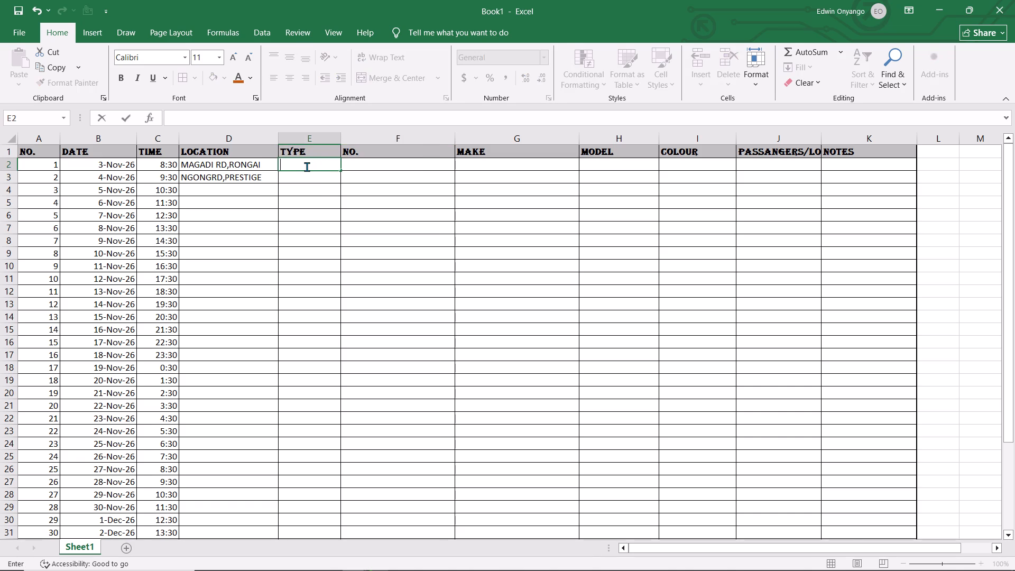
text(matatu)
click(290, 164)
key(BackSpace)
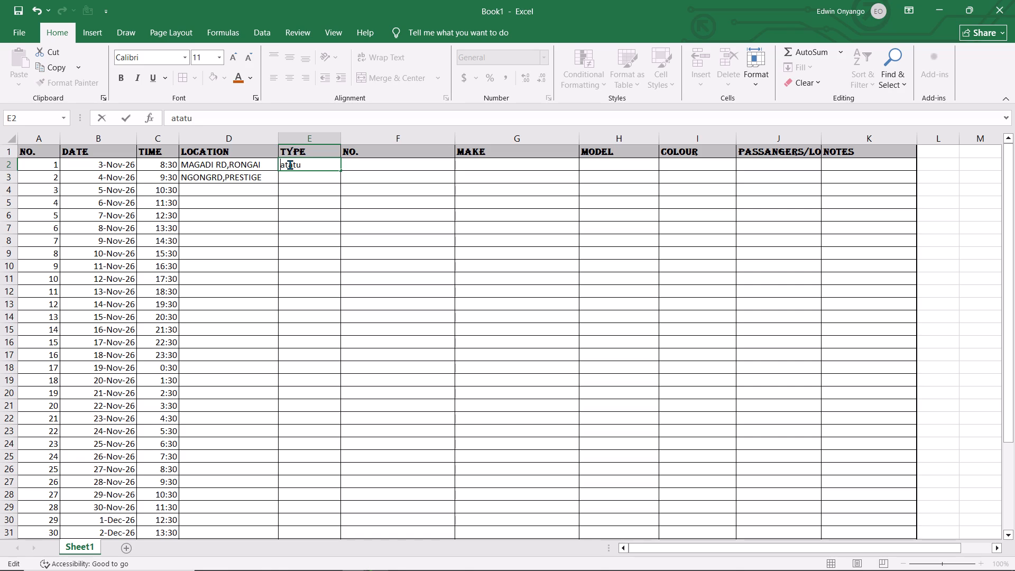
key(m)
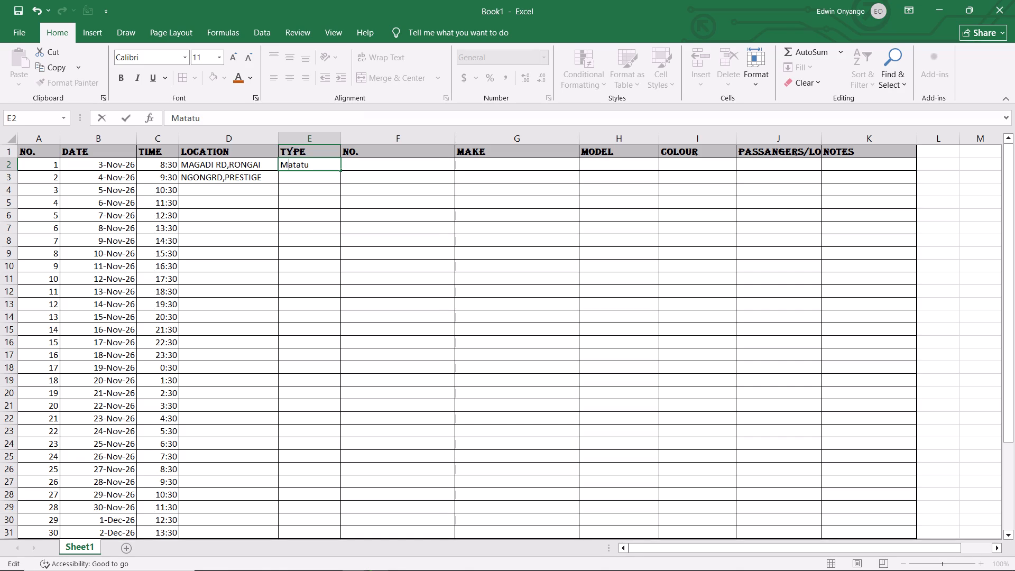
click(372, 164)
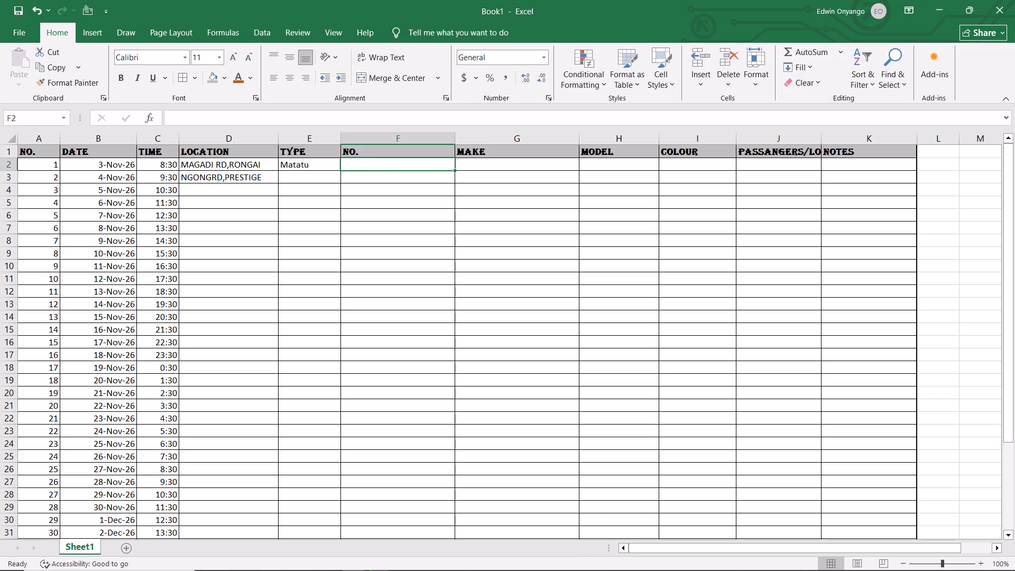
key(k)
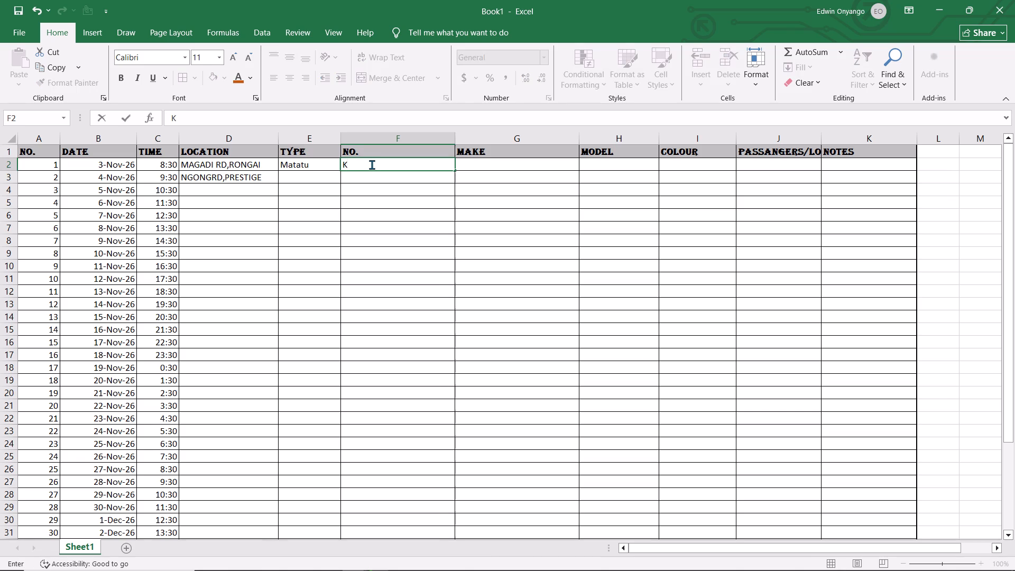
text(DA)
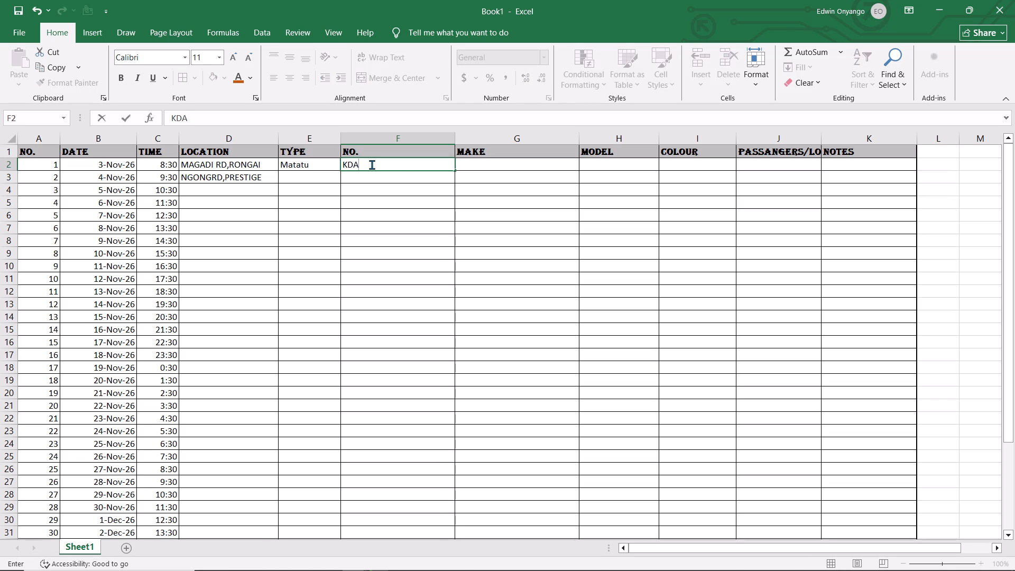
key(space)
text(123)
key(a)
Enter Toyota as the make for record 1 in cell G2, with only the first letter capitalised.
click(479, 164)
text(TOYOTA)
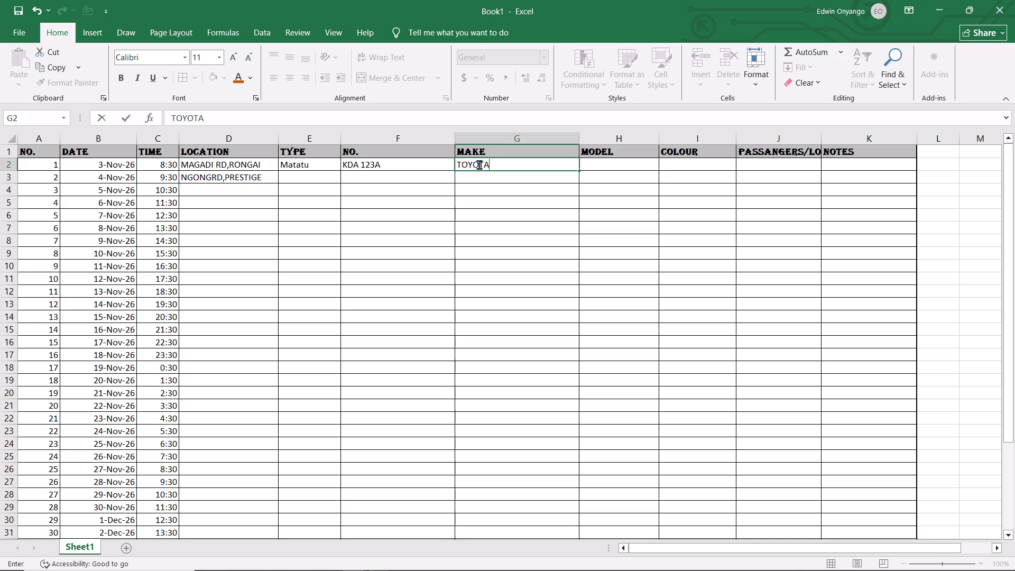
key(BackSpace)
key(BackSpace)
key(BackSpace)
key(BackSpace)
key(BackSpace)
text(oyota)
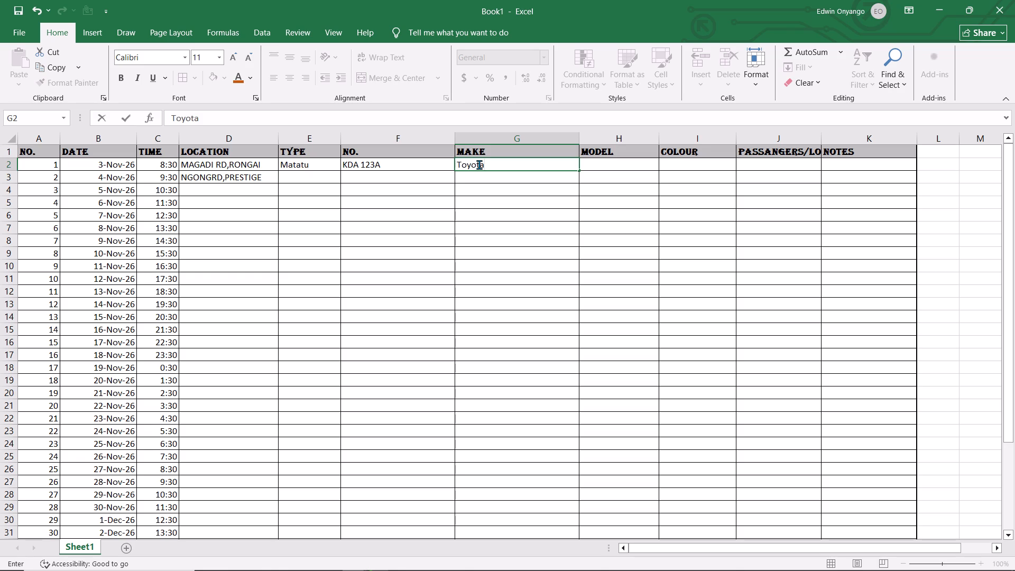
Enter HiAce as the vehicle model for record 1 in cell H2.
click(607, 167)
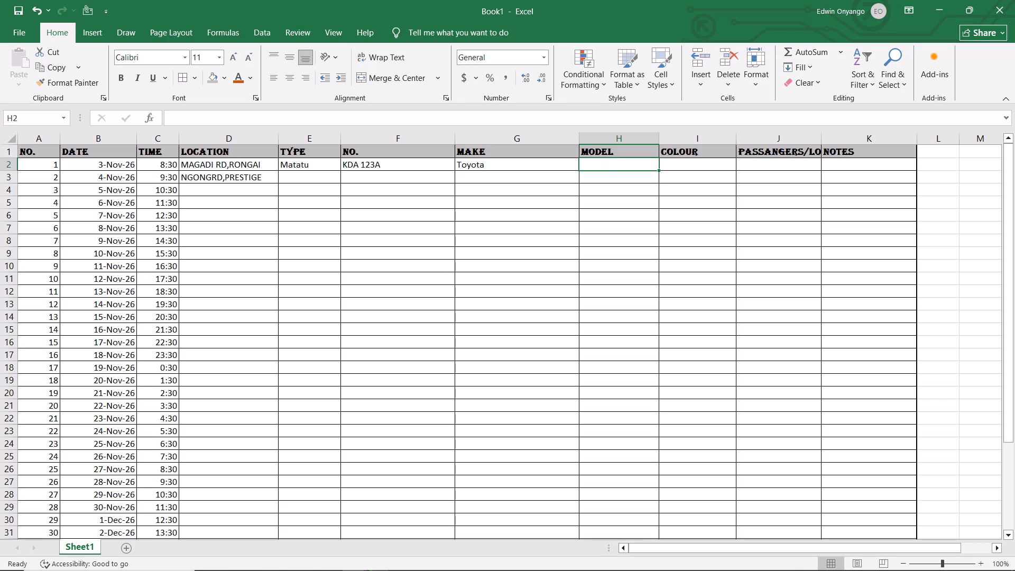
key(h)
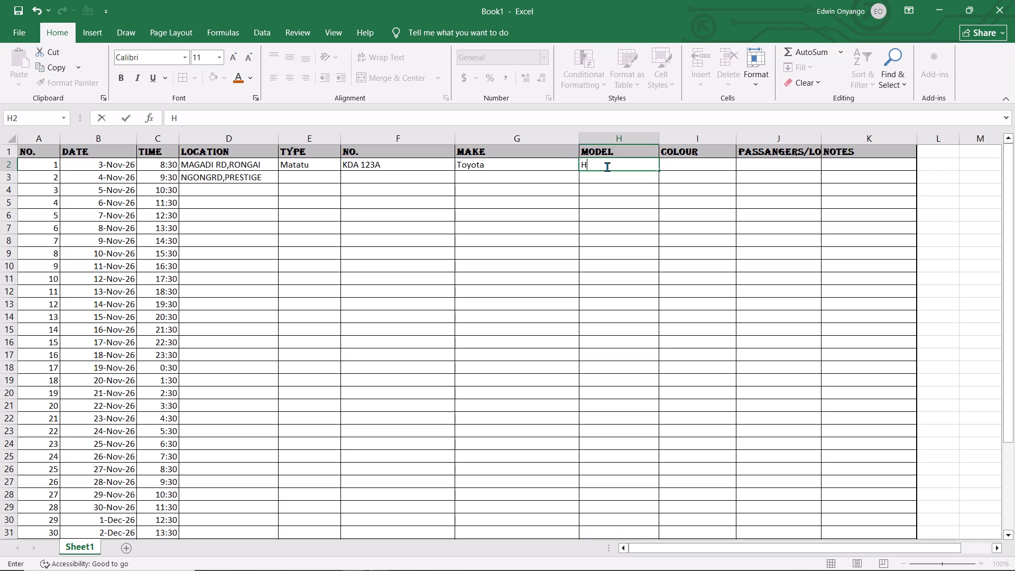
key(i)
text(ce)
Enter White as the colour for record 1 in cell I2, with only the first letter capitalised.
click(682, 165)
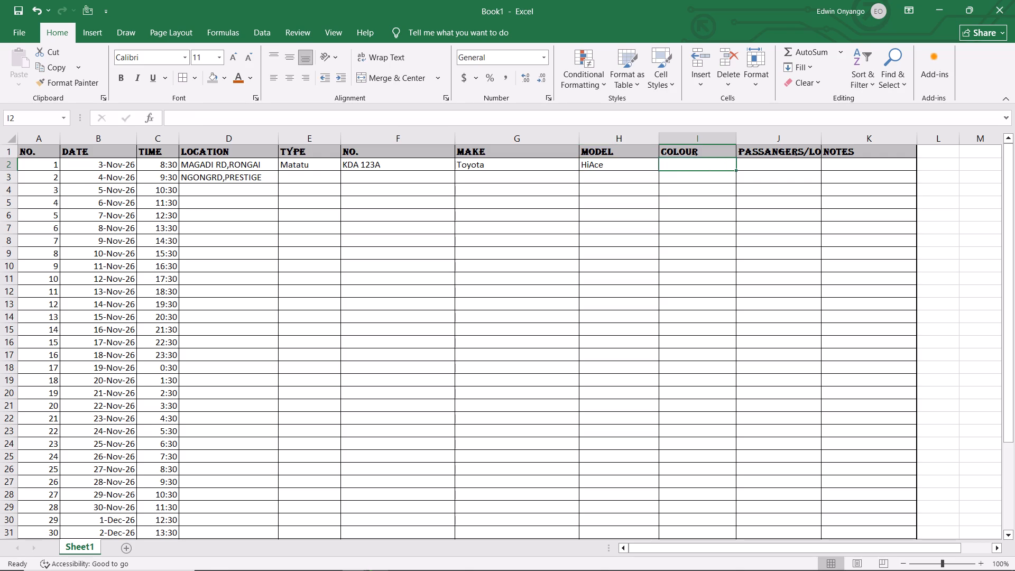
text(white)
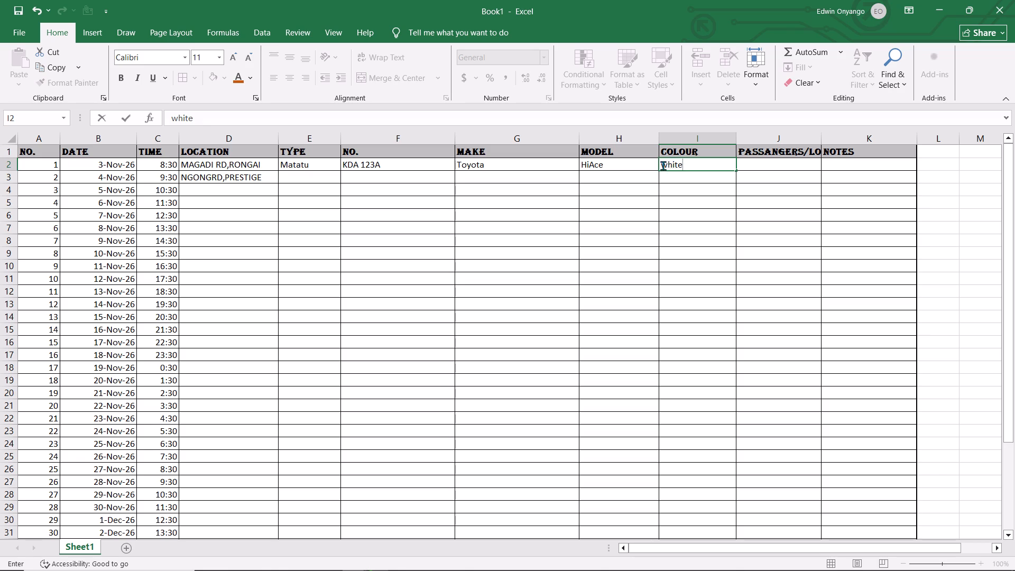
click(669, 163)
key(BackSpace)
key(w)
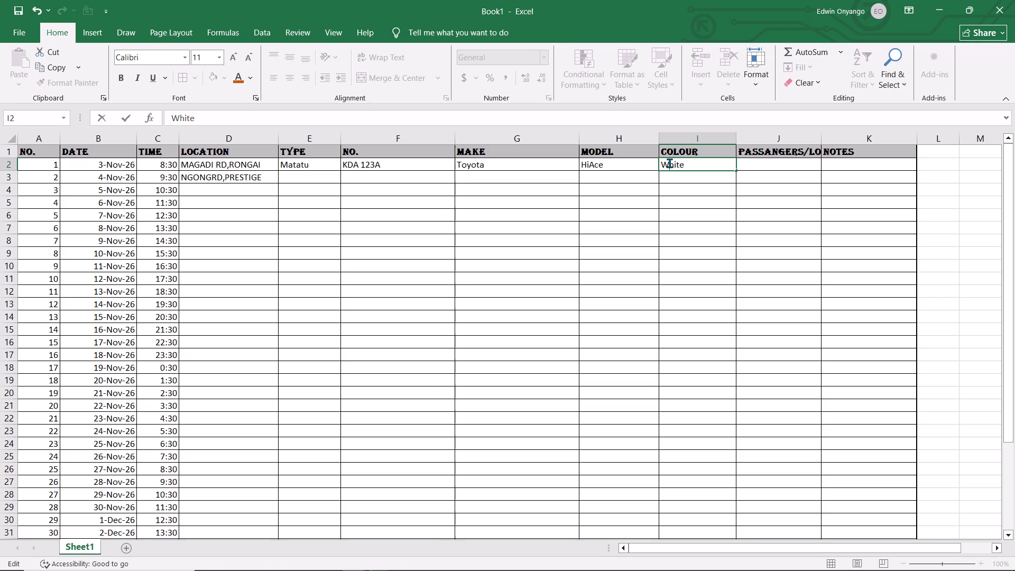
Enter 14 for record 1 in the passengers/load column, cell J2.
click(785, 166)
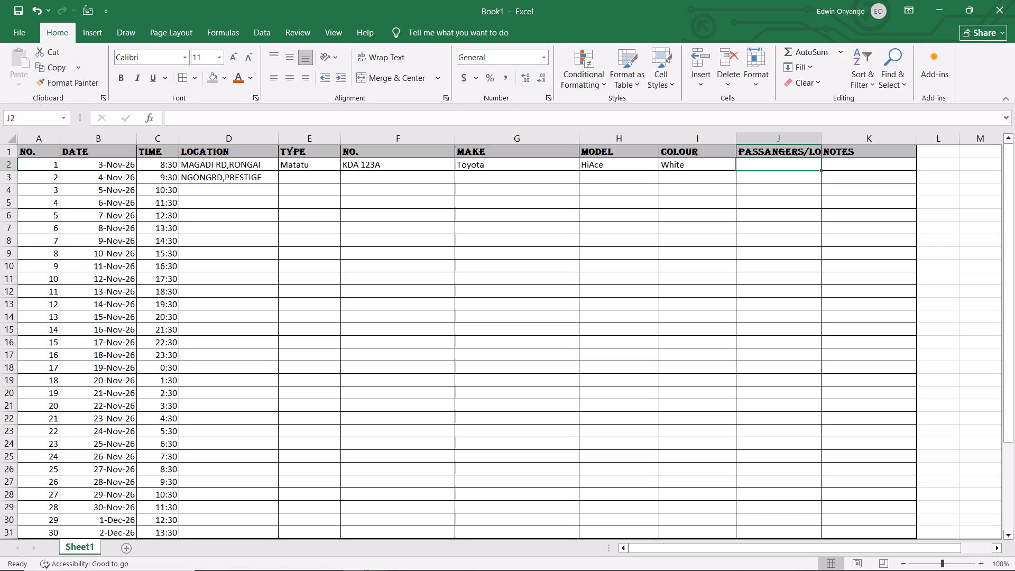
text(14)
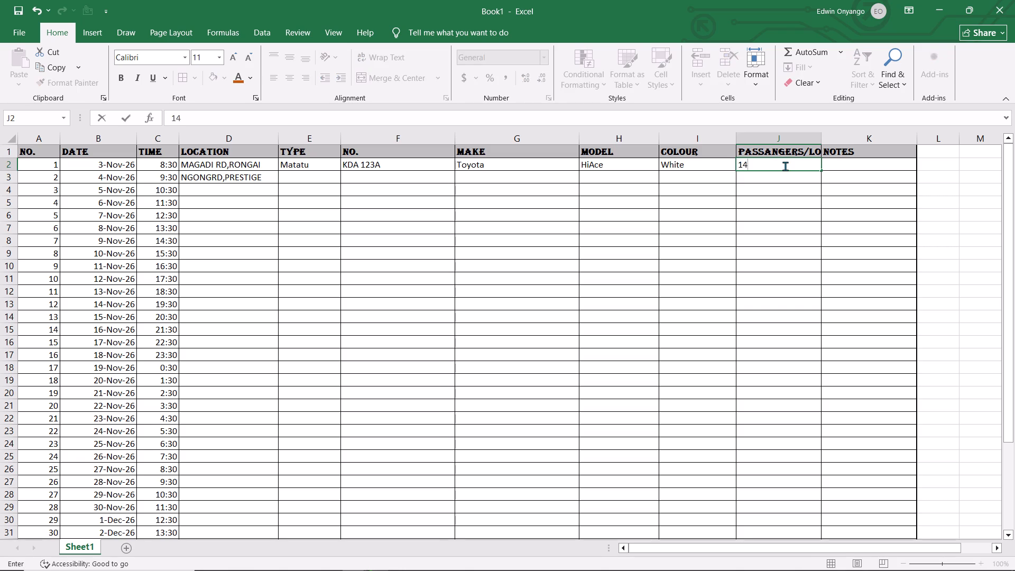
Enter the note "Example row-overwrite" for record 1 in cell K2, with only the first letter capitalised.
click(844, 161)
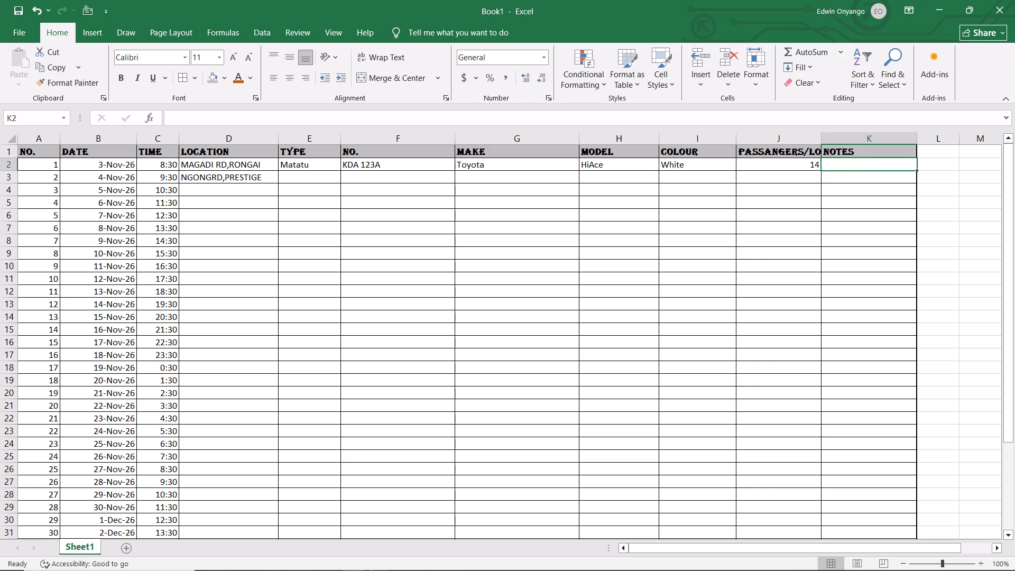
key(e)
text(XA)
text(MPLE)
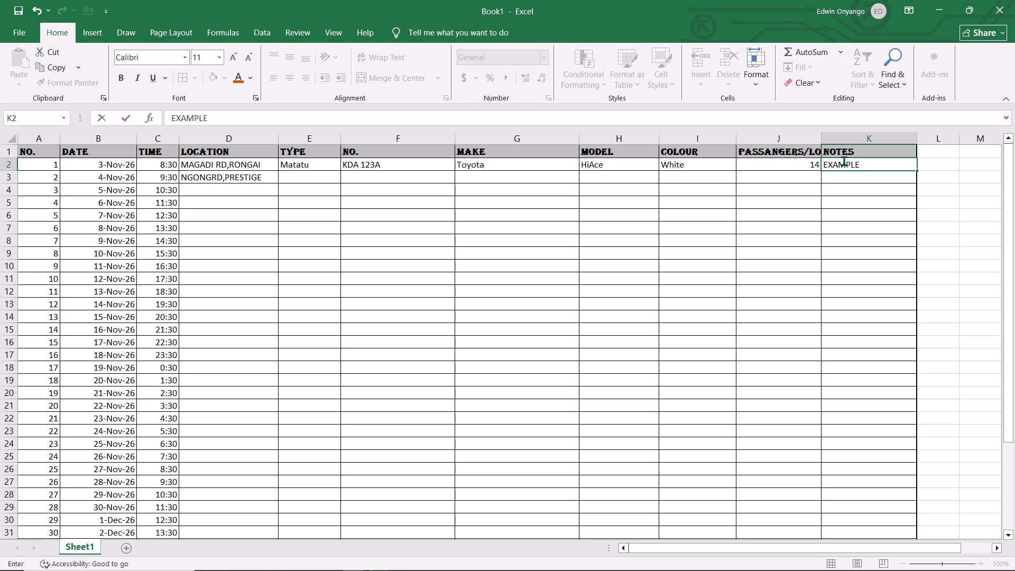
key(BackSpace)
key(BackSpace)
key(BackSpace)
key(BackSpace)
key(BackSpace)
key(BackSpace)
text(xa)
text(mple)
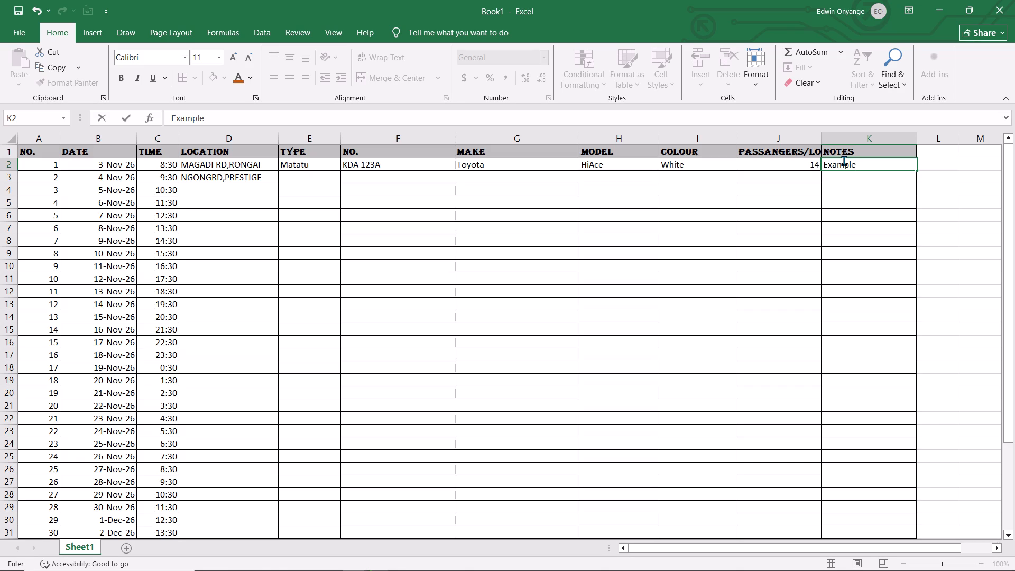
key(space)
text(row)
key(minus)
key(o)
key(v)
text(er)
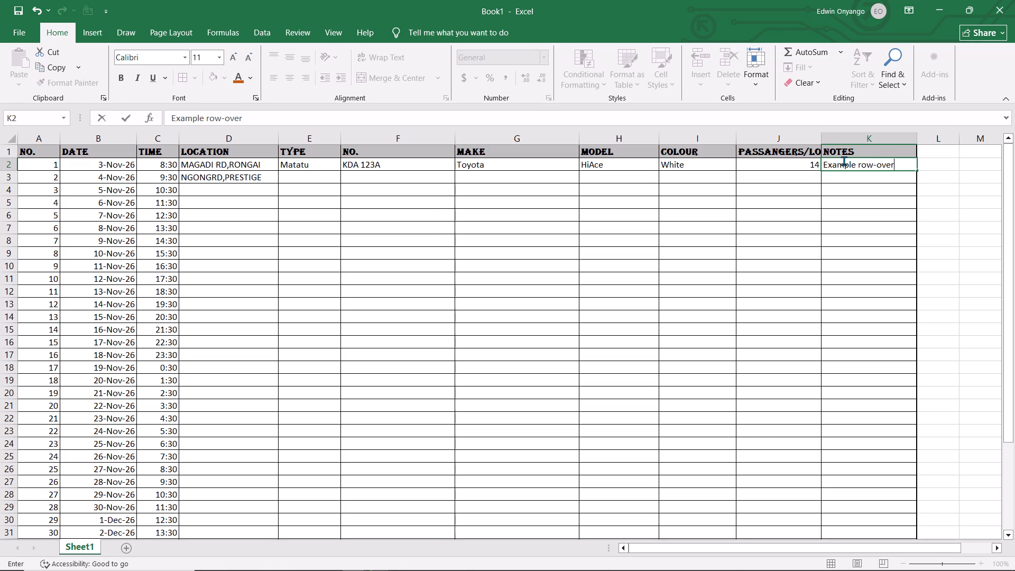
text(ite)
click(896, 164)
key(w)
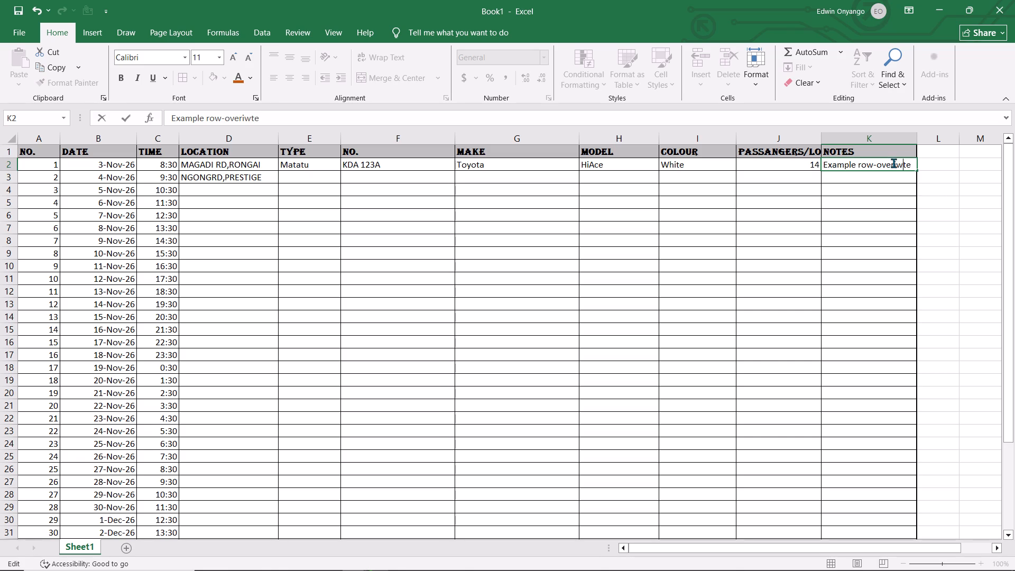
click(914, 164)
key(BackSpace)
key(BackSpace)
key(BackSpace)
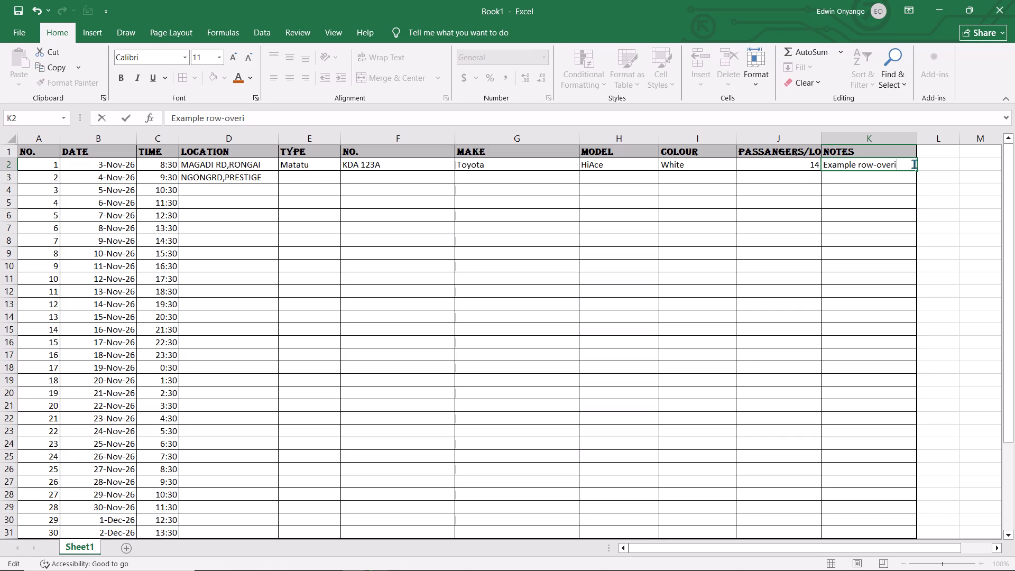
key(BackSpace)
key(w)
key(r)
text(ite)
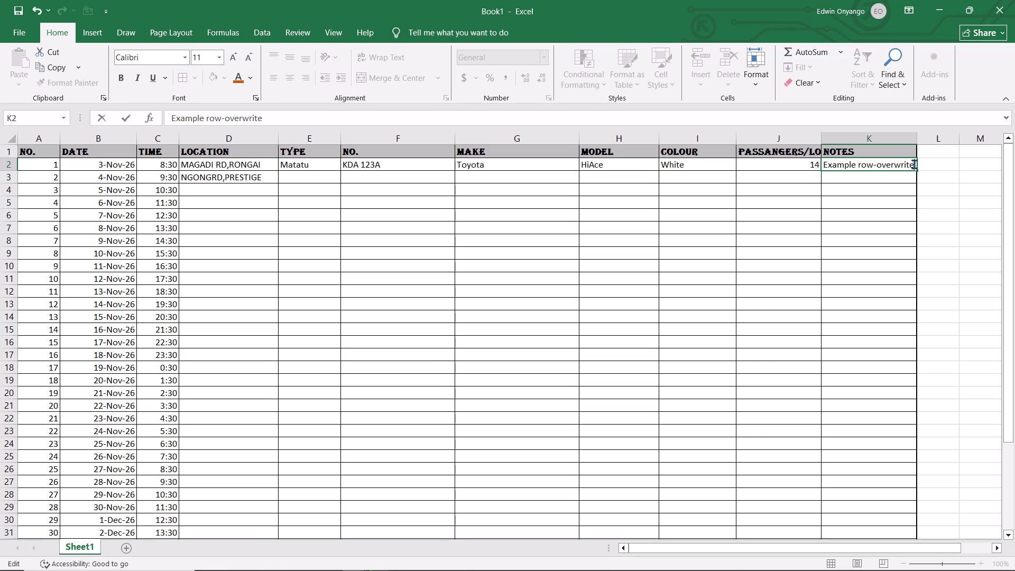
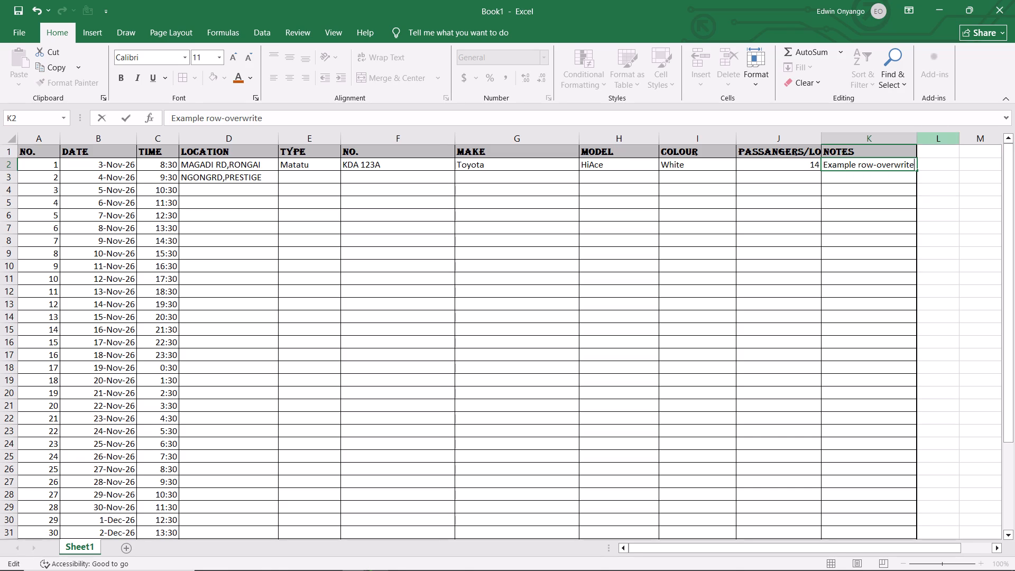
Widen the NOTES column K slightly so the note in record 1 has more room.
drag(801, 169, 848, 170)
click(848, 170)
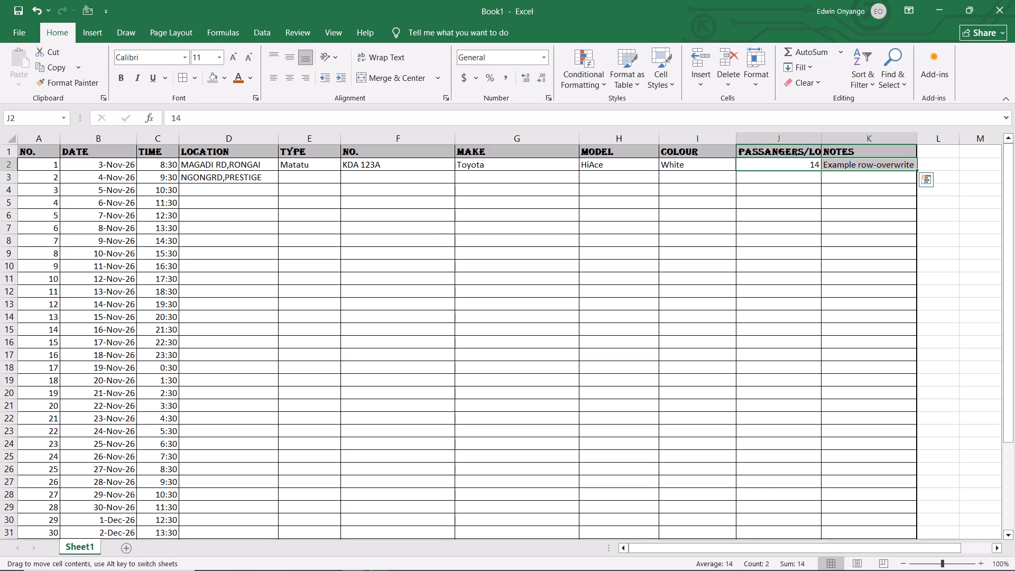
drag(912, 136, 923, 135)
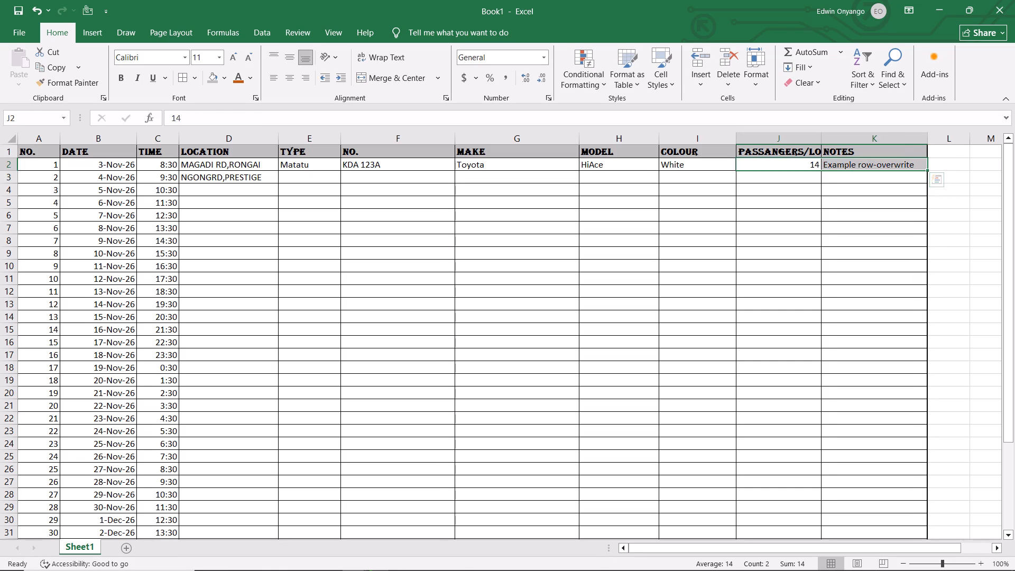
Enter "Saloon car" as the vehicle type for record 2 in cell E3, with only the first letter capitalised.
click(294, 179)
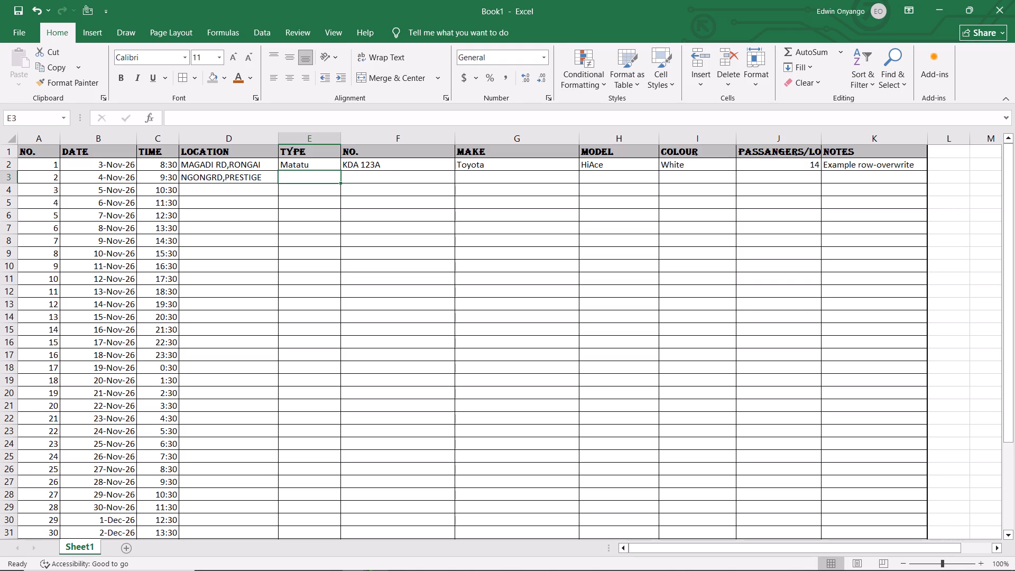
text(sa)
key(l)
key(o)
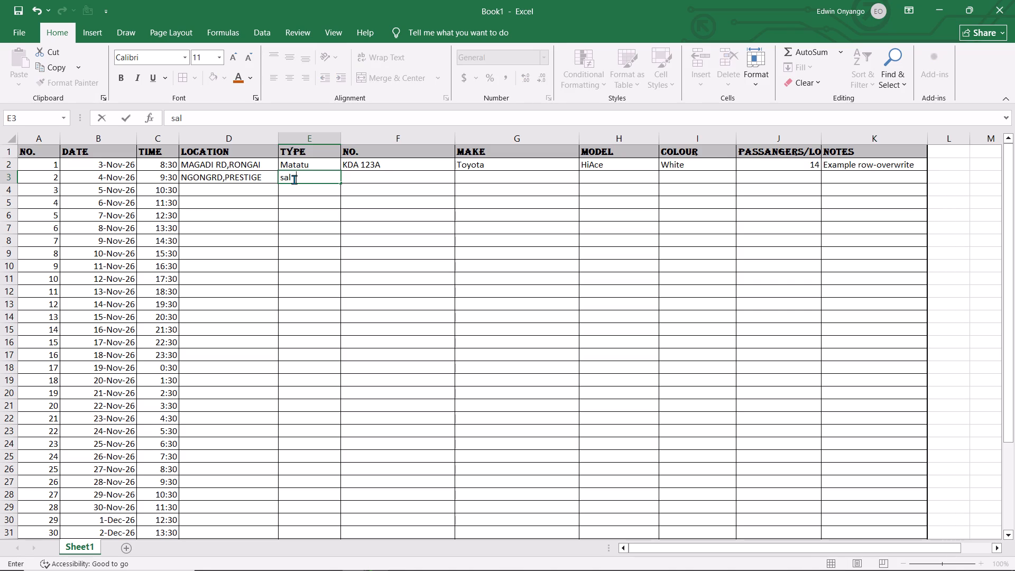
key(BackSpace)
key(BackSpace)
key(BackSpace)
key(BackSpace)
key(s)
key(a)
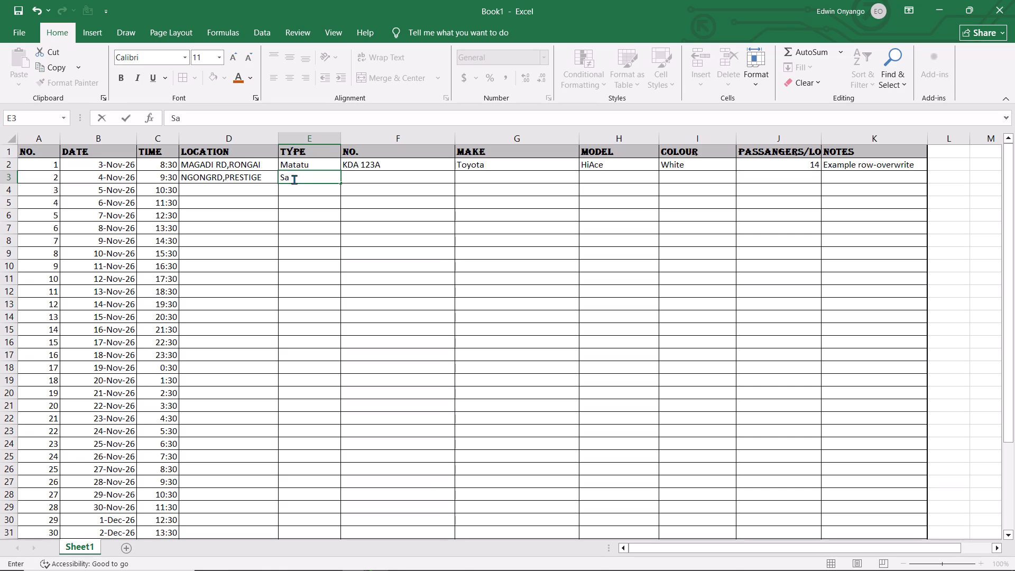
text(loo)
key(n)
key(space)
text(car)
click(368, 178)
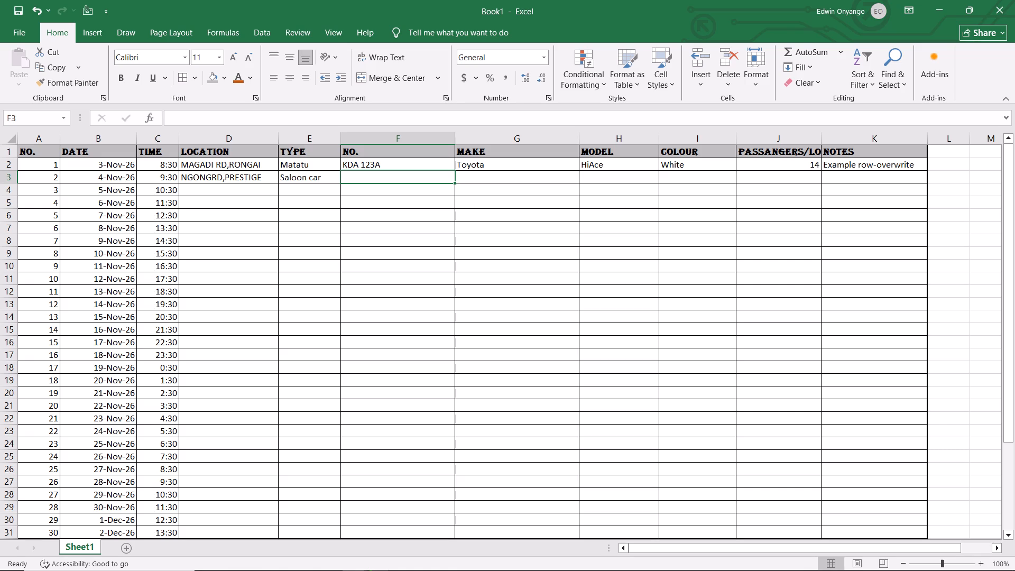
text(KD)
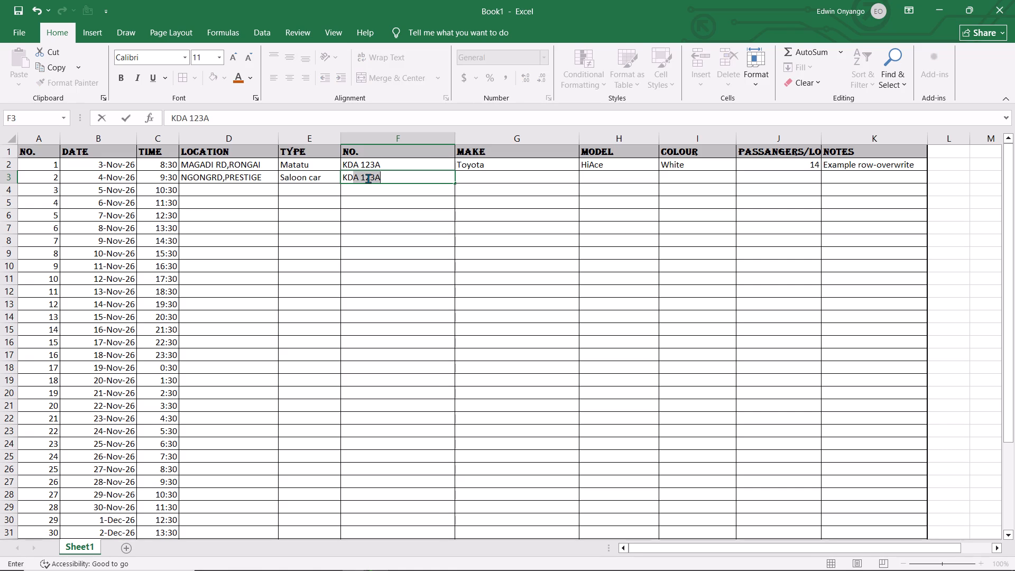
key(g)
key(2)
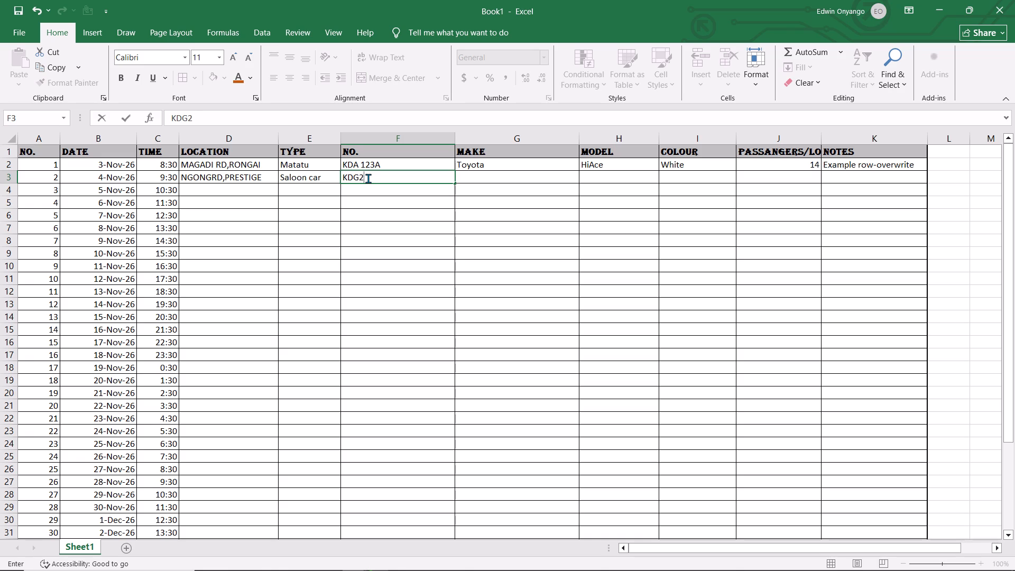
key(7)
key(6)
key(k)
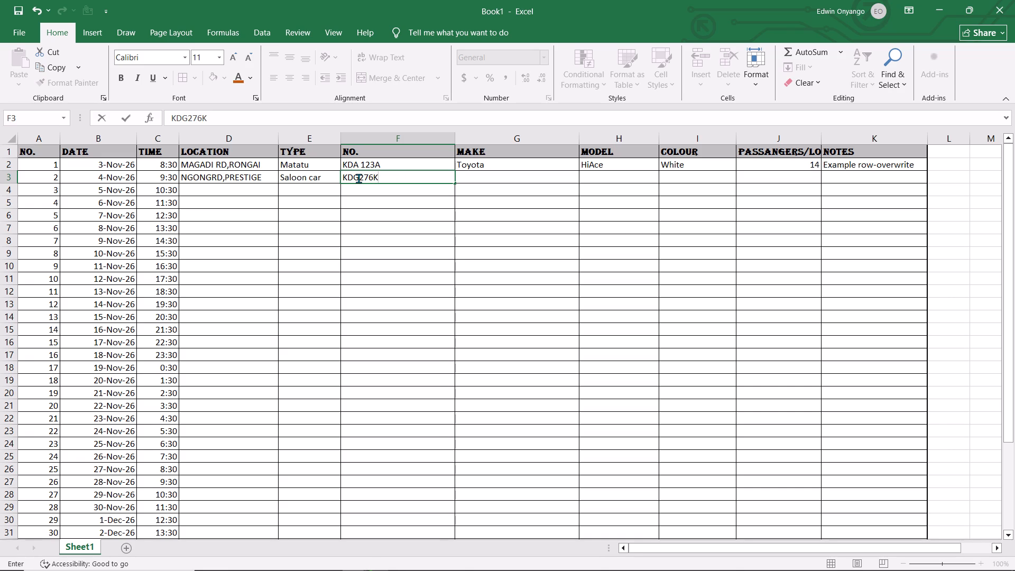
click(360, 178)
key(space)
Enter Toyota as the vehicle make for record 2 in cell G3, with only the first letter capitalised.
click(464, 178)
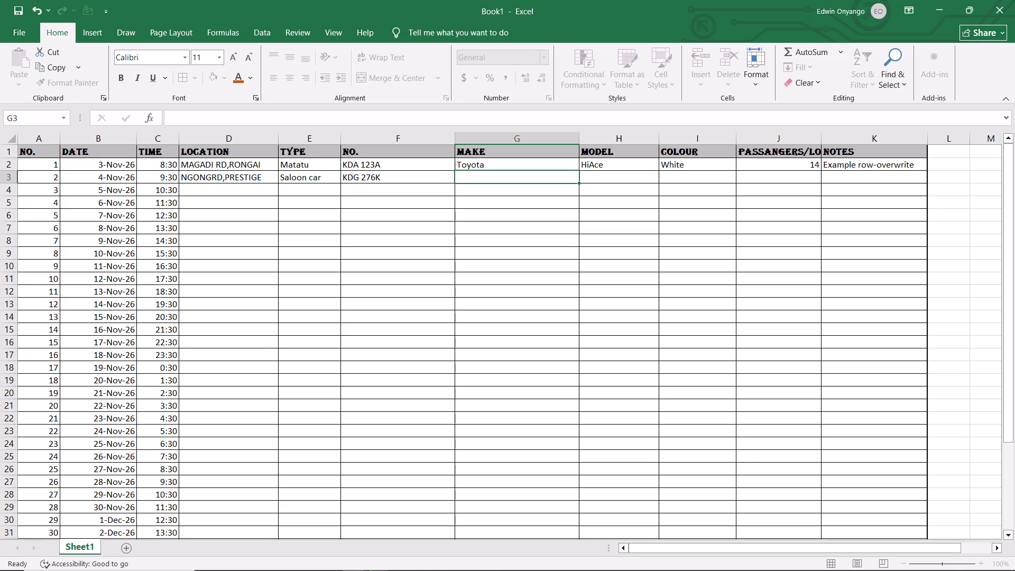
key(t)
key(BackSpace)
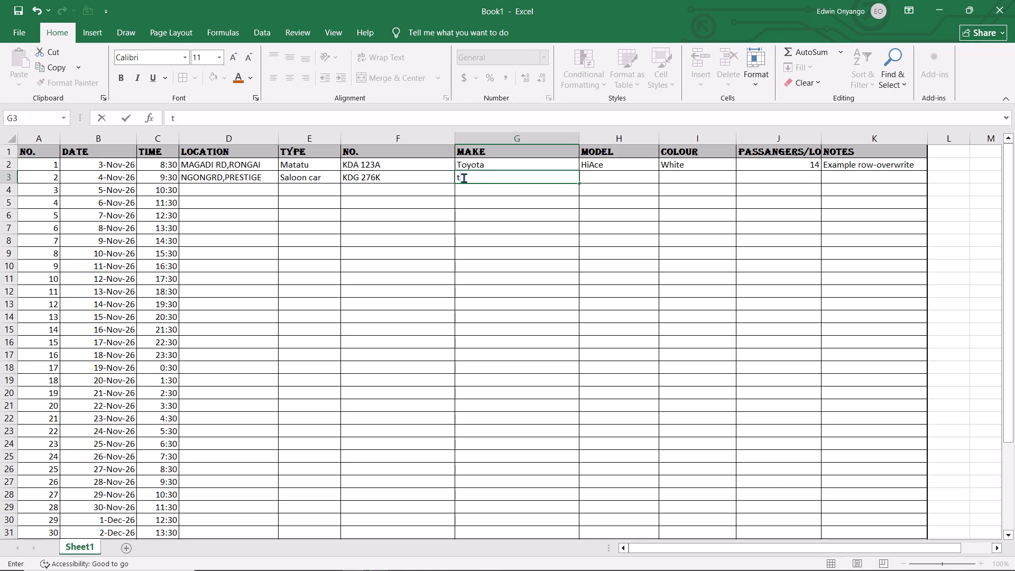
key(BackSpace)
key(t)
key(BackSpace)
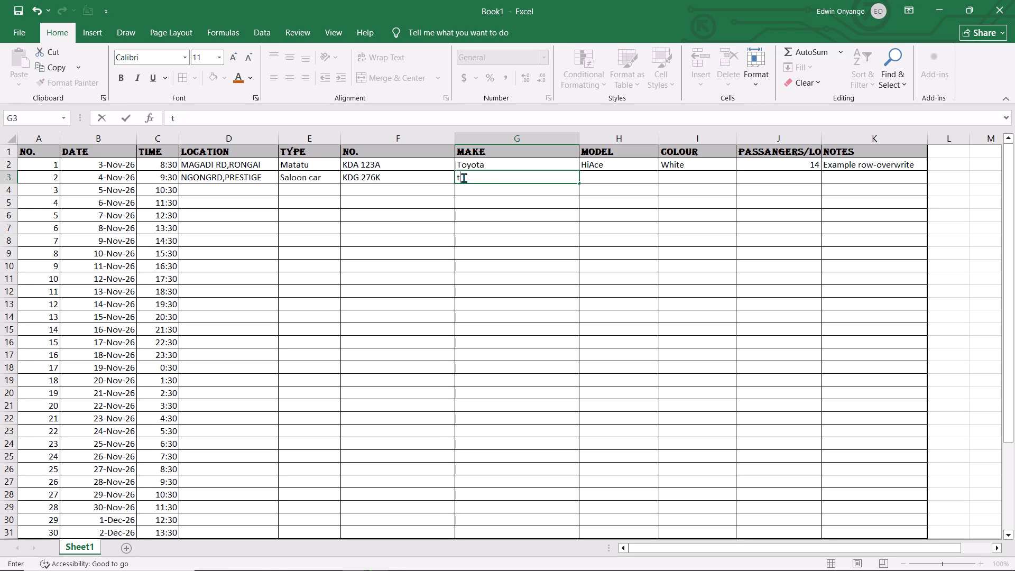
key(BackSpace)
key(t)
Enter Axio as the vehicle model for record 2 in cell H3, with only the first letter capitalised.
click(612, 177)
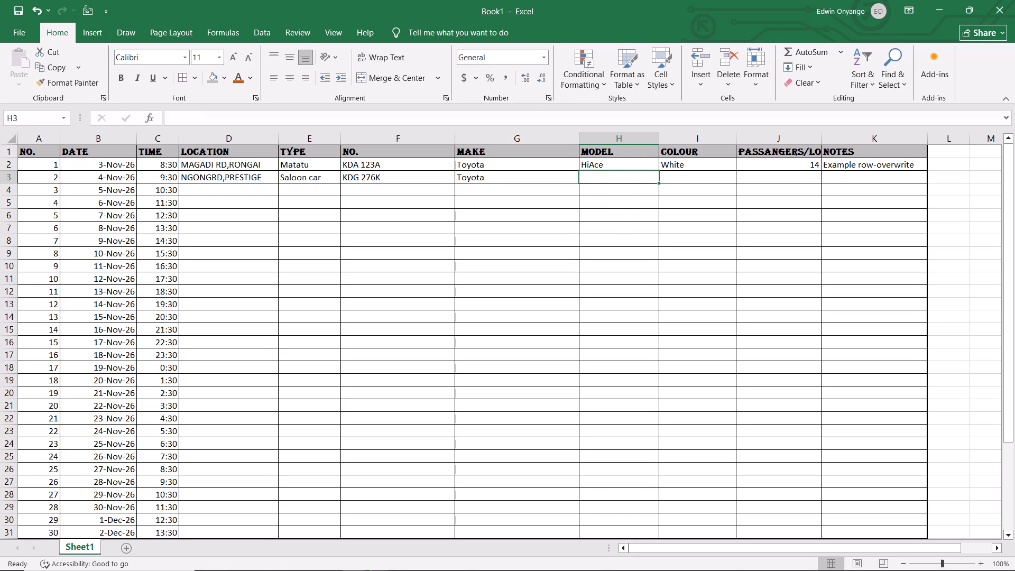
key(a)
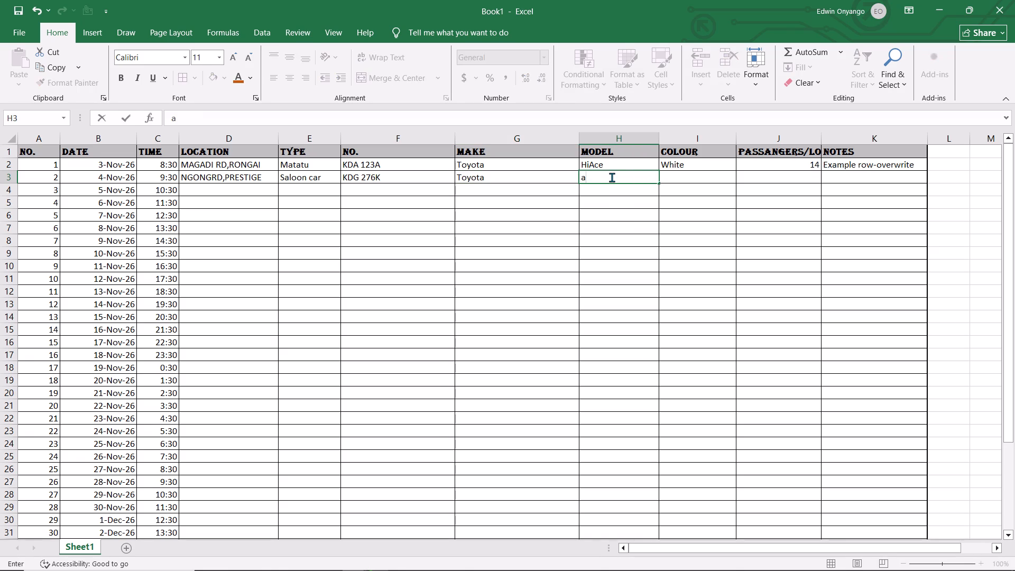
key(BackSpace)
key(a)
key(x)
text(io)
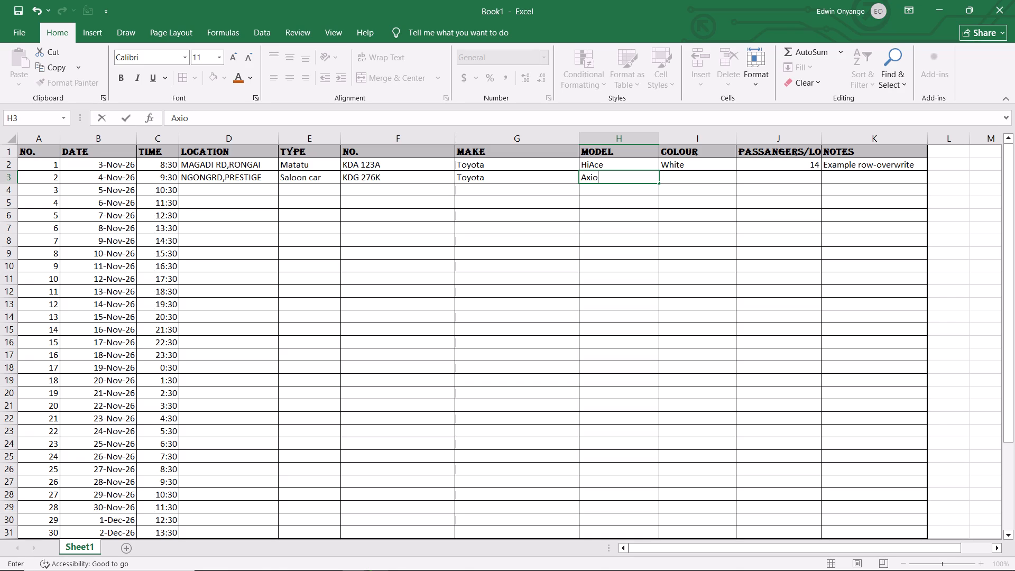
Enter Silver as the vehicle colour for record 2 in cell I3, with only the first letter capitalised.
click(687, 178)
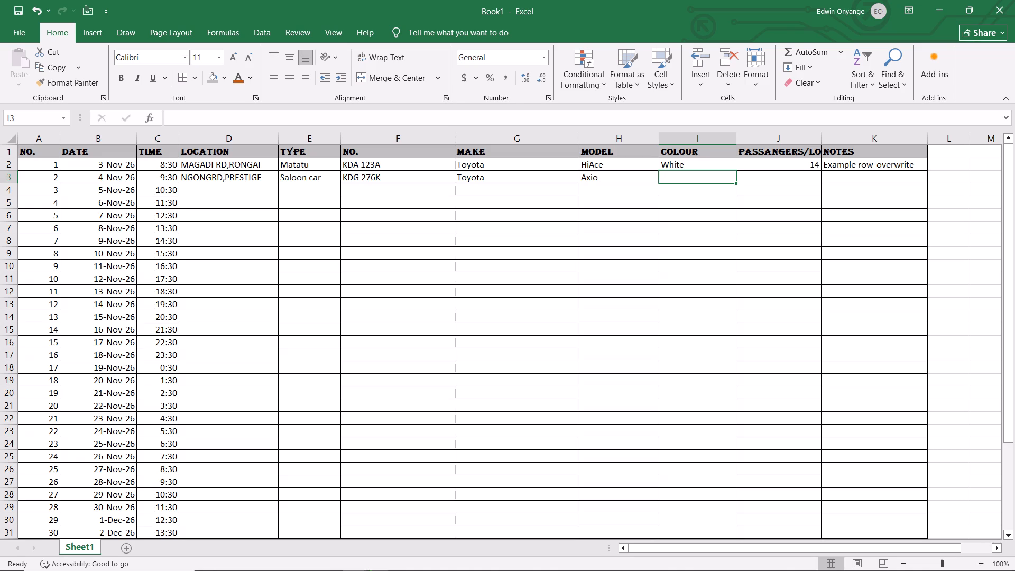
key(s)
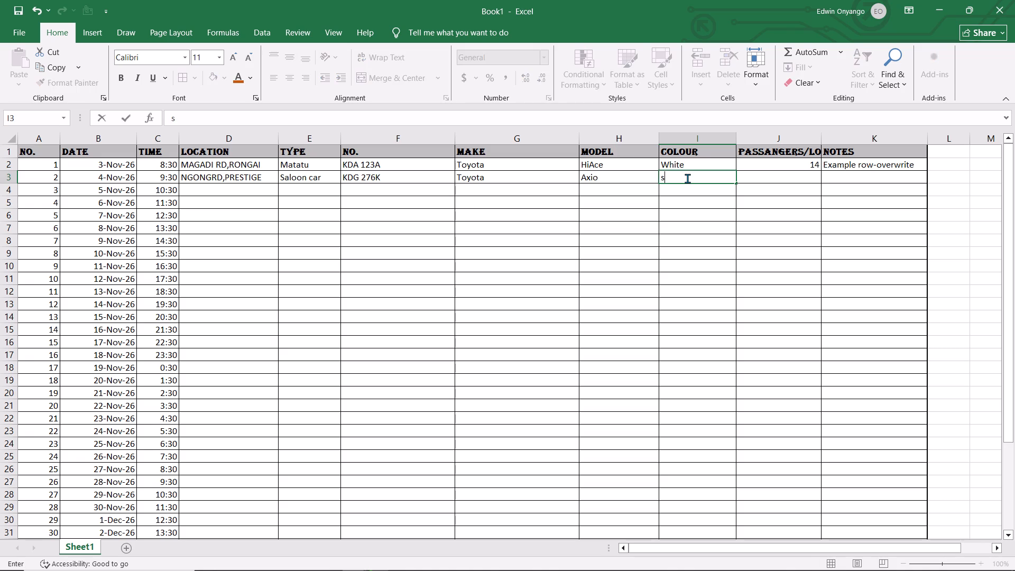
text(ilver)
key(BackSpace)
key(BackSpace)
key(BackSpace)
key(BackSpace)
key(BackSpace)
key(BackSpace)
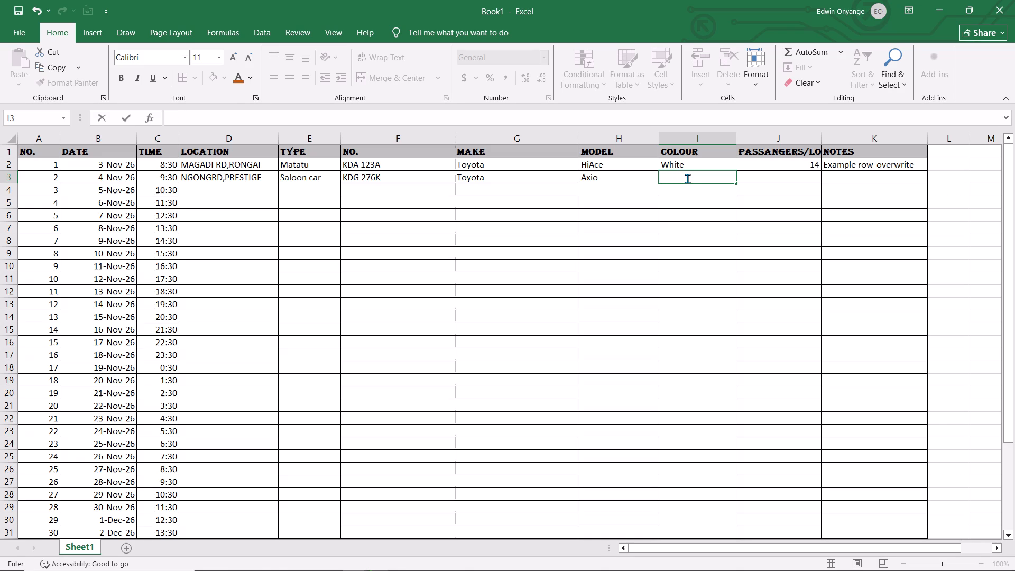
key(s)
key(i)
key(BackSpace)
text(ilver)
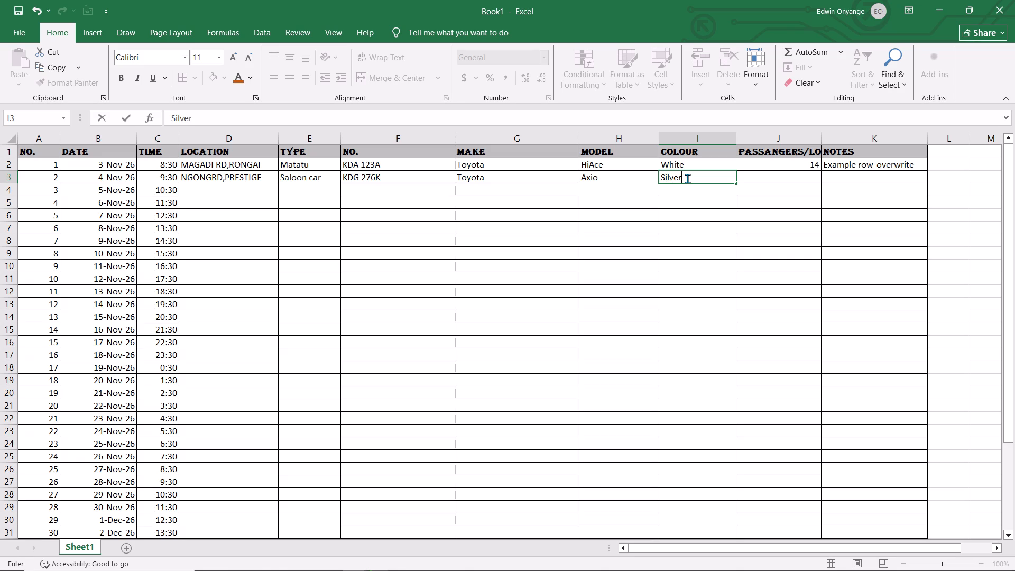
Enter 1 as the passenger count for record 2 in cell J3.
click(751, 178)
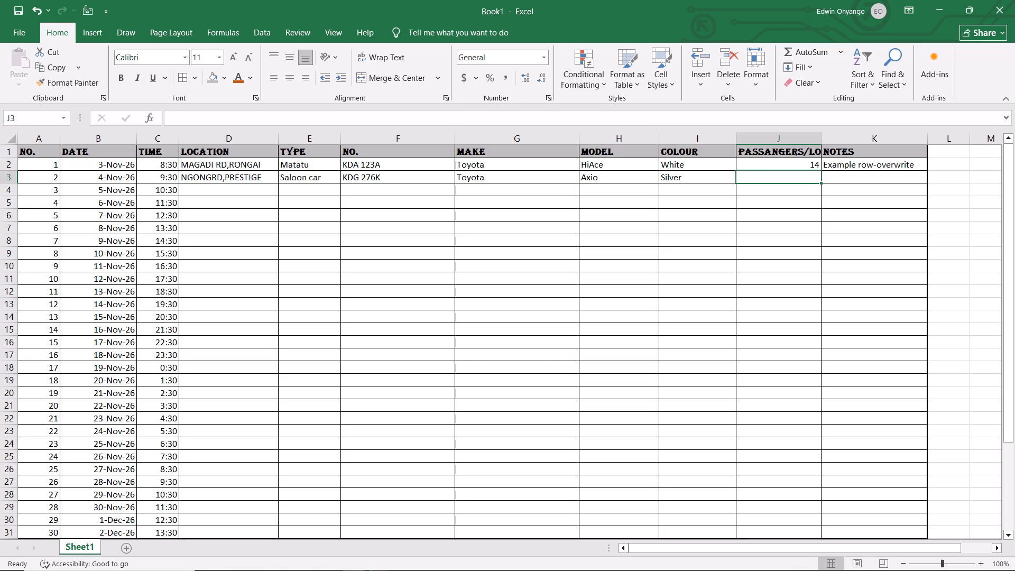
key(1)
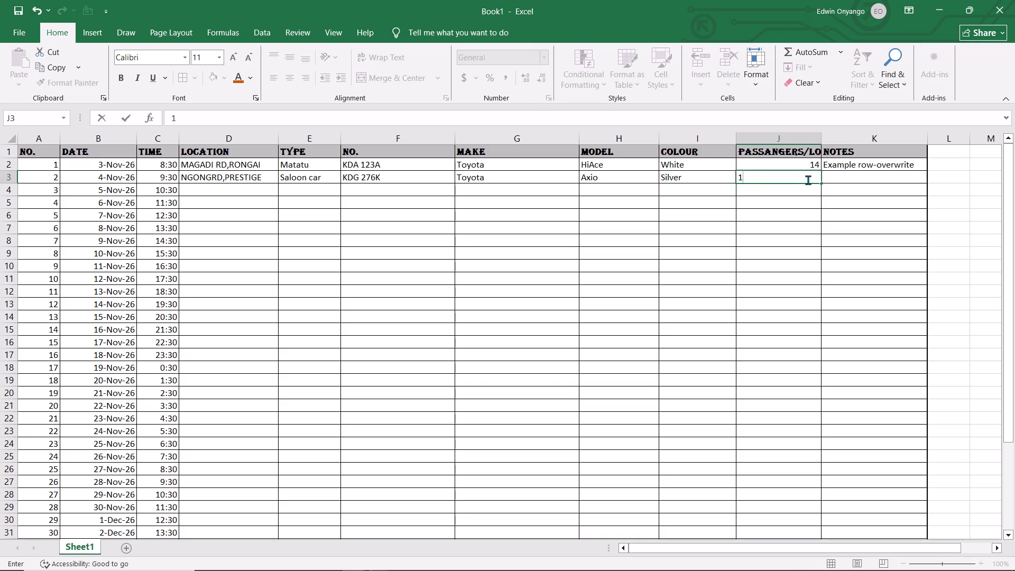
Enter "Driver only" as the note for record 2 in cell K3, with only the first letter capitalised, and move to cell D4.
click(839, 180)
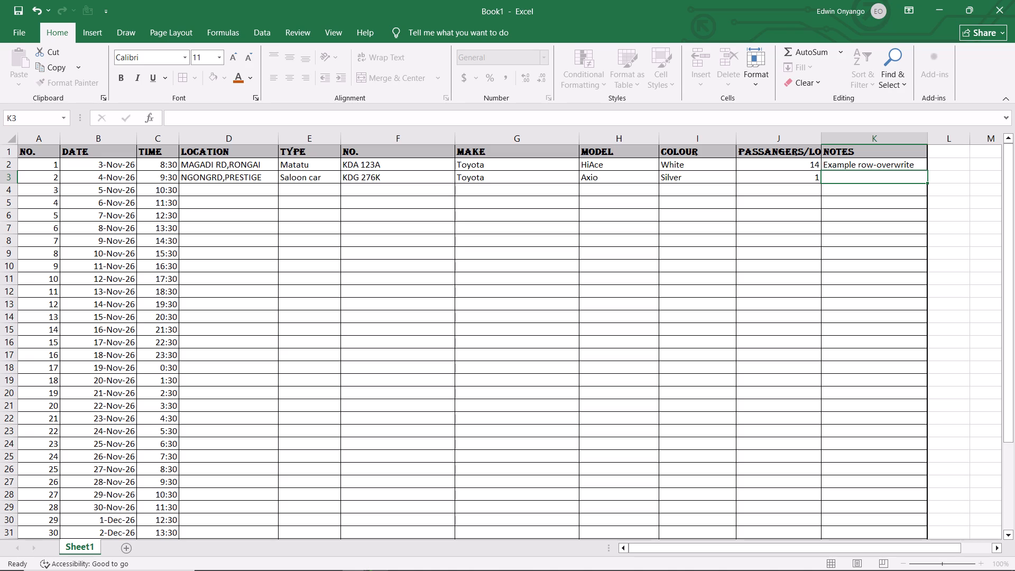
text(dr)
key(i)
key(BackSpace)
key(BackSpace)
key(BackSpace)
text(DRIVER)
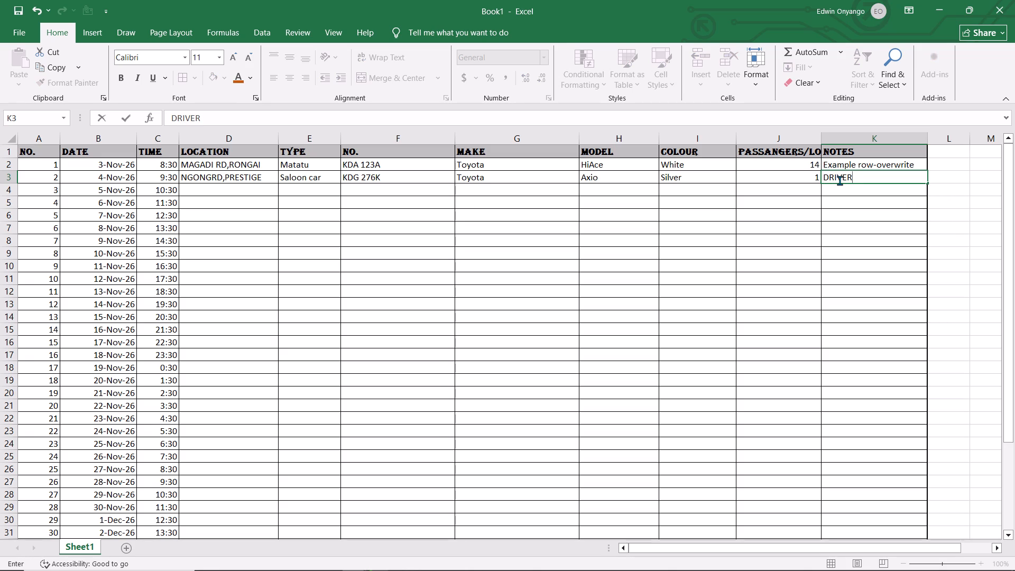
key(BackSpace)
key(BackSpace)
key(BackSpace)
key(BackSpace)
key(BackSpace)
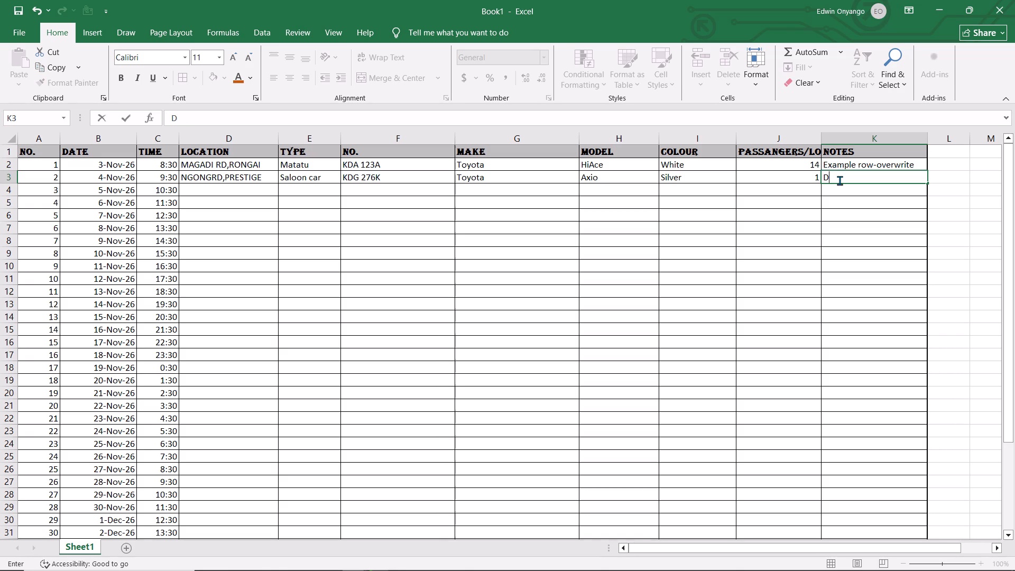
text(river)
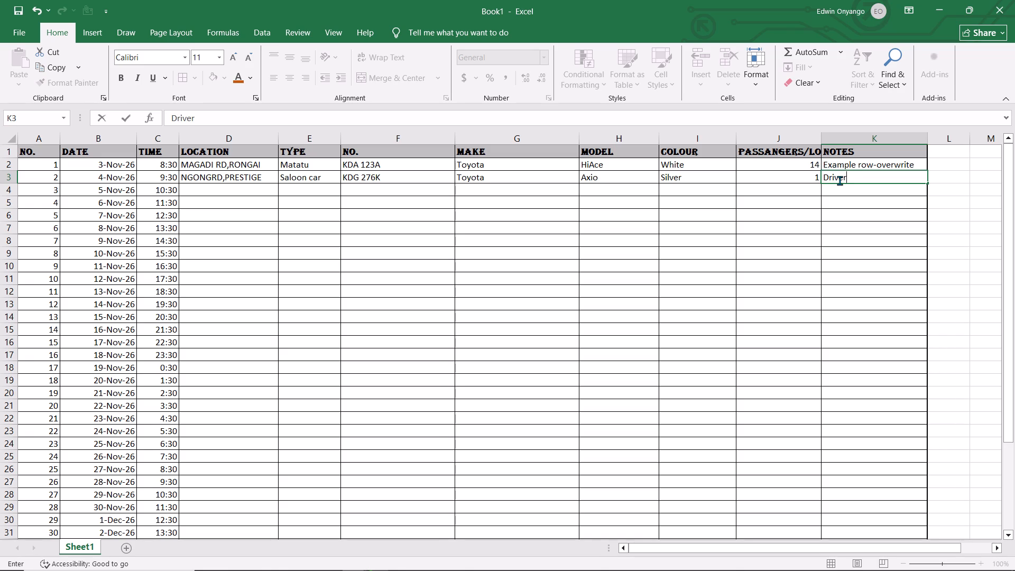
key(space)
text(only)
click(202, 191)
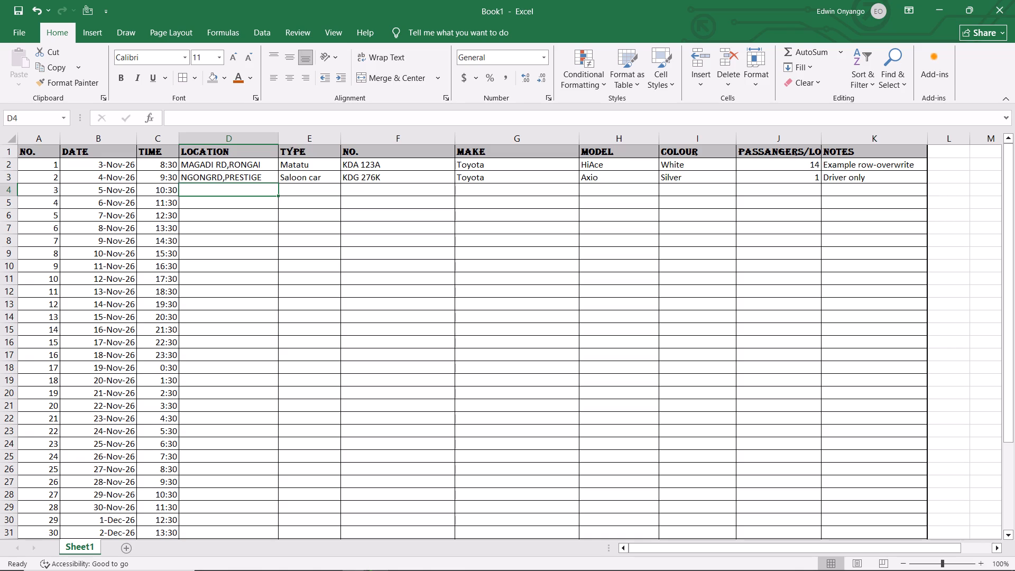
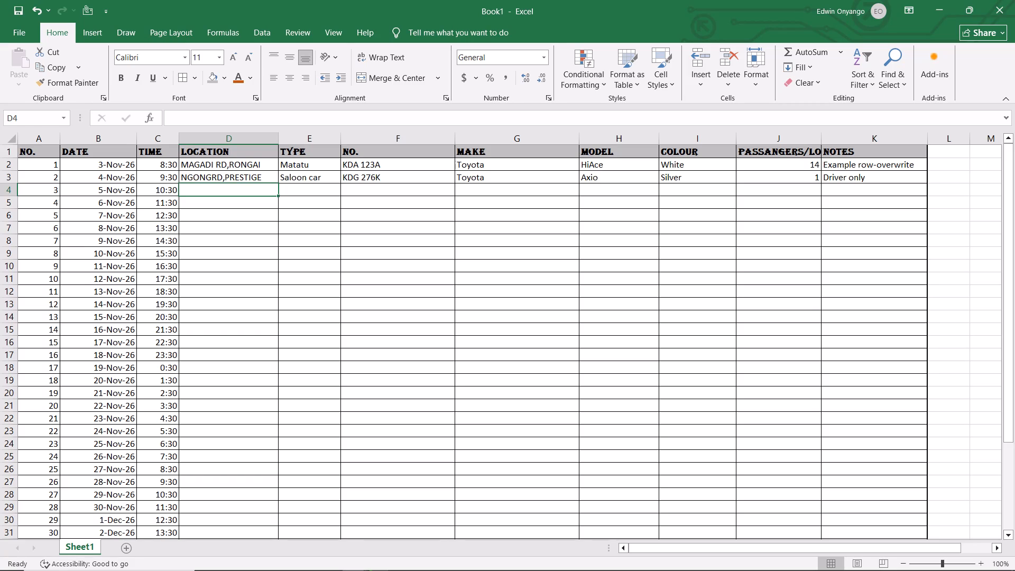
Enter MAGADI RD,RONGAI in all capitals as the location for record 3 in cell D4.
click(216, 189)
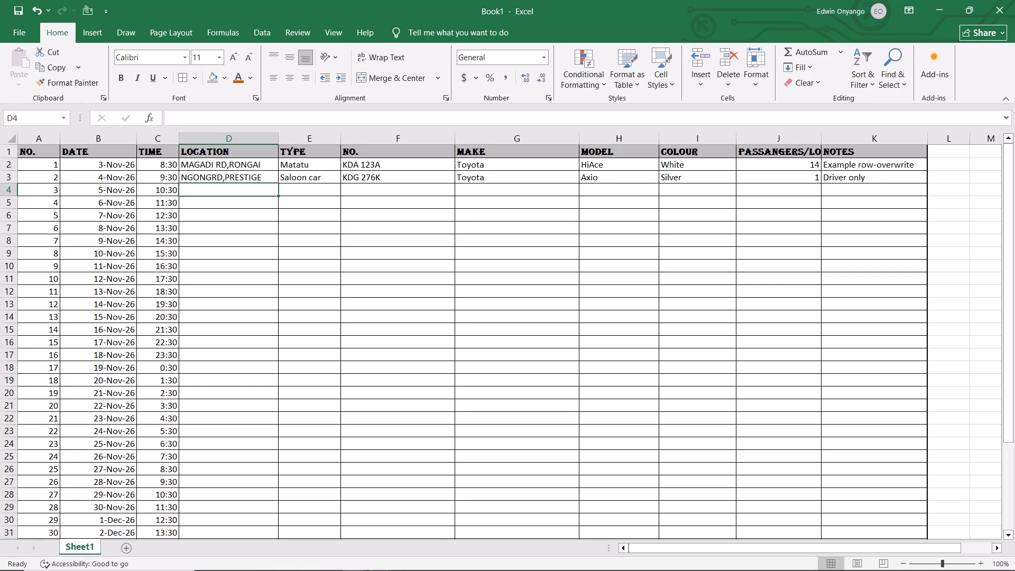
click(204, 190)
text(ma)
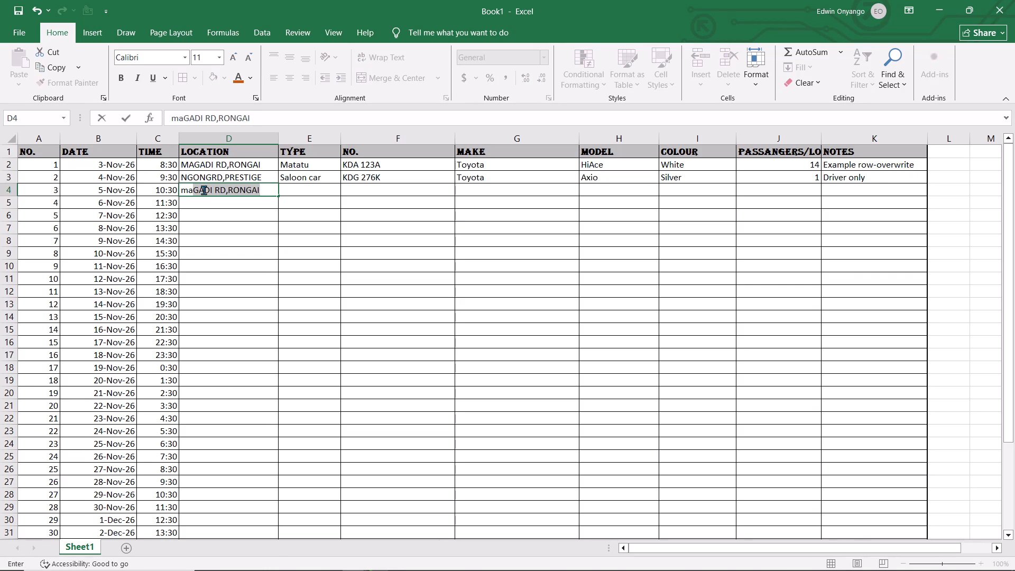
click(237, 191)
click(192, 191)
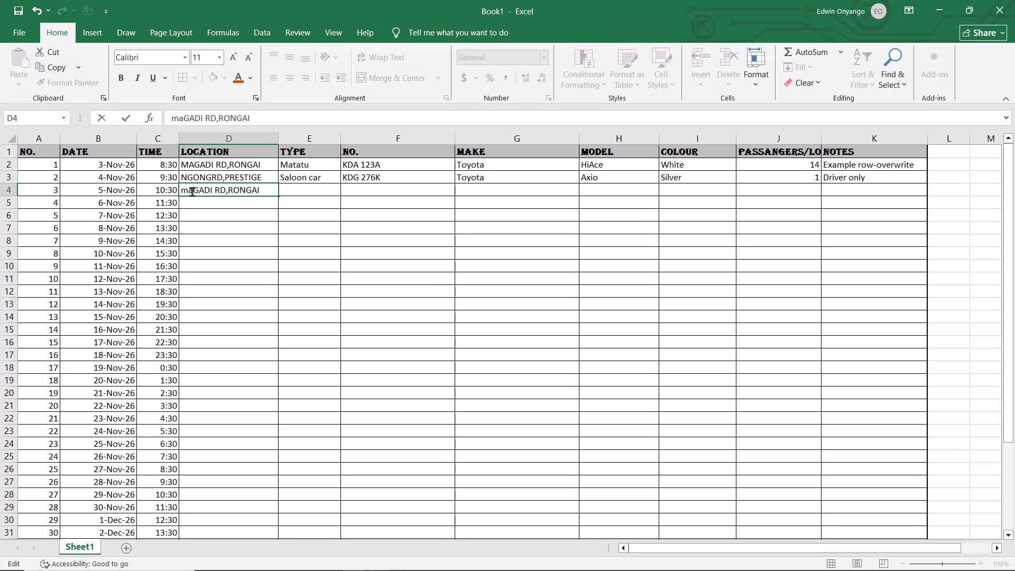
key(BackSpace)
key(BackSpace)
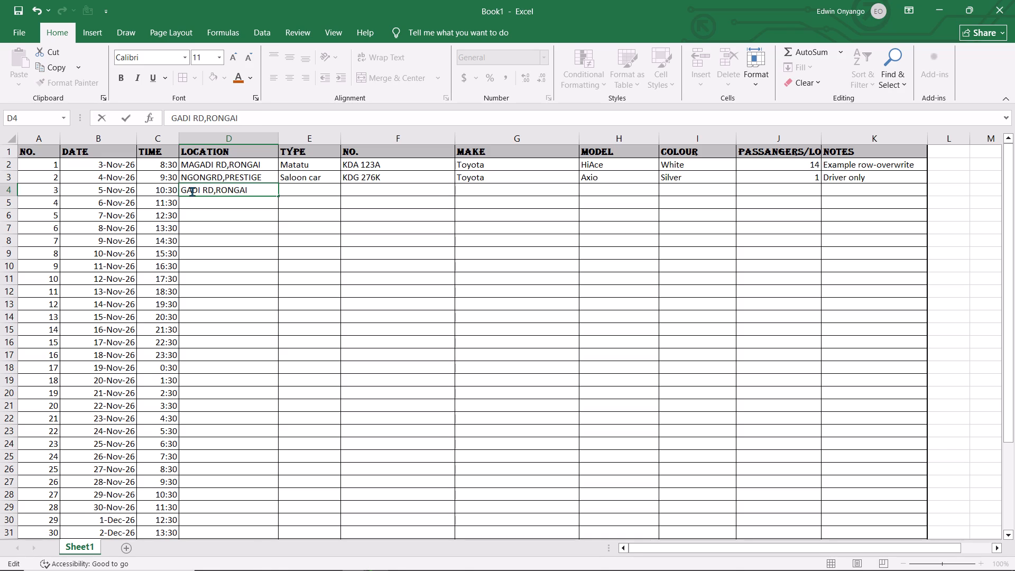
key(m)
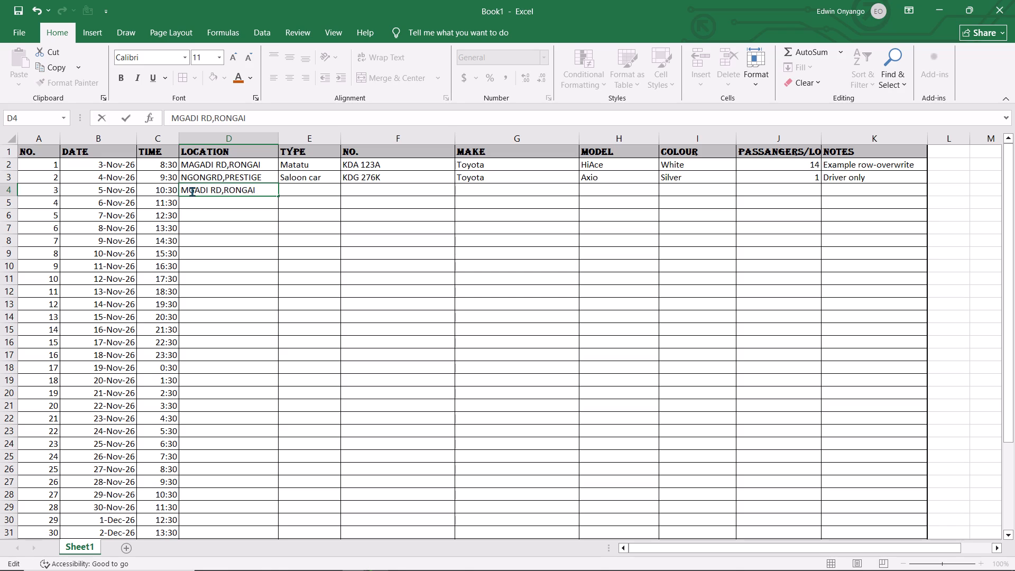
key(a)
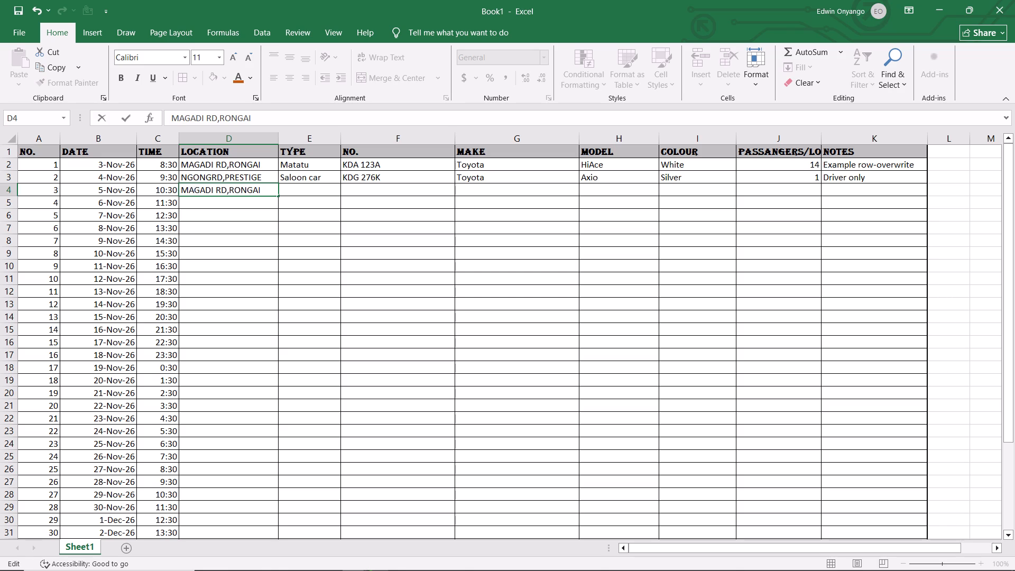
Enter Bodaboda as the vehicle type for record 3 in cell E4, with only the first letter capitalised.
click(289, 189)
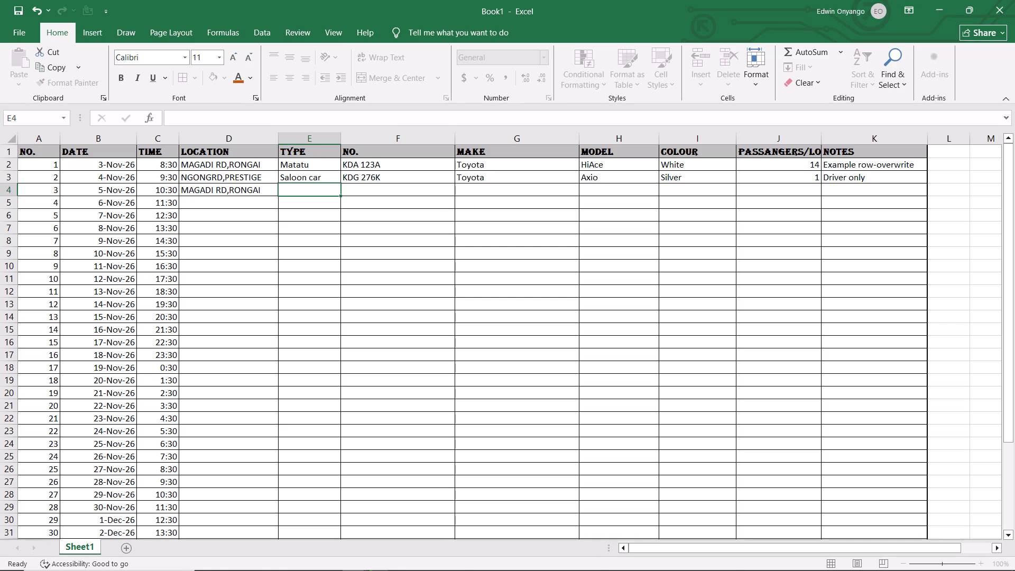
key(b)
text(oda)
text(boda)
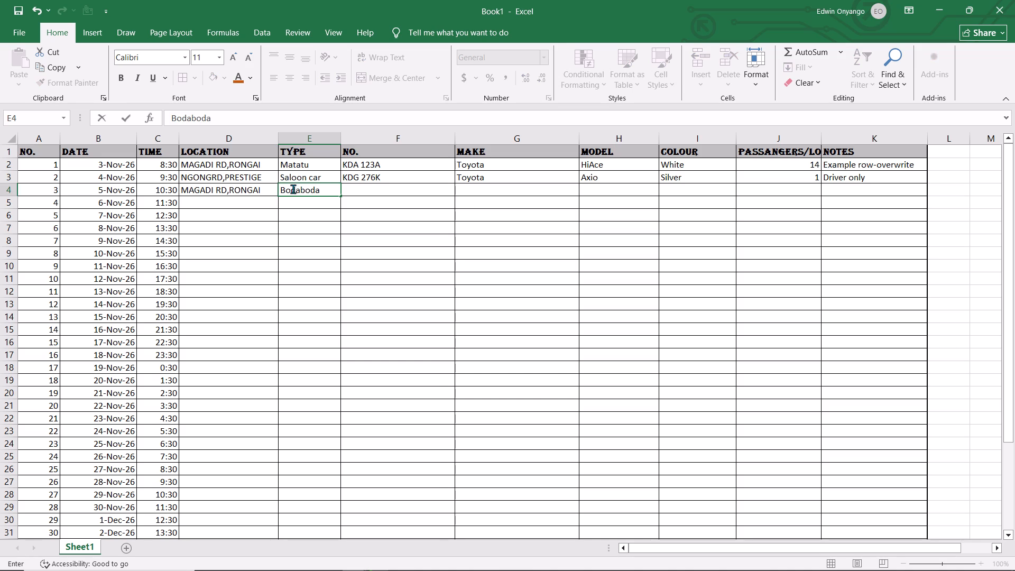
click(352, 187)
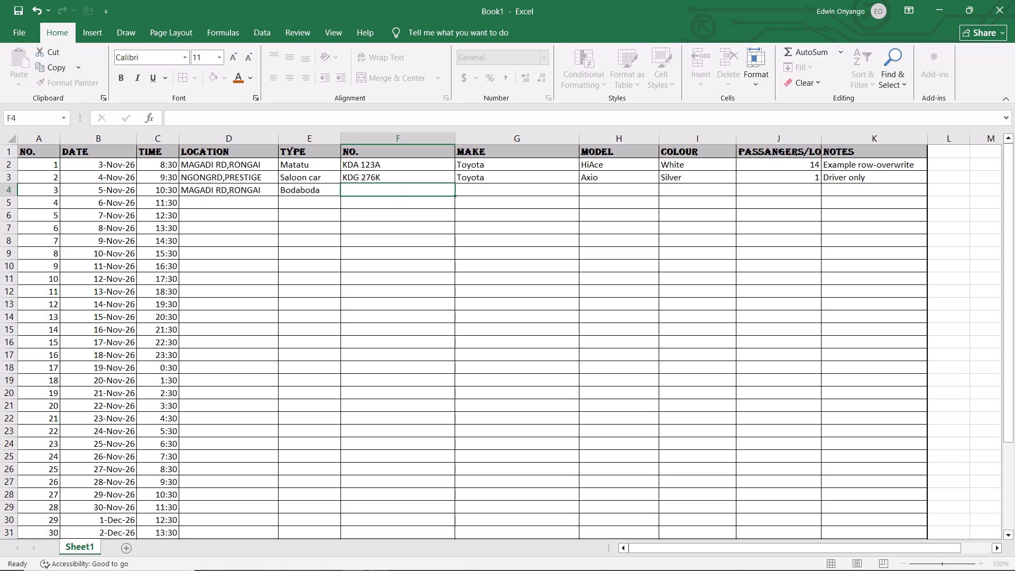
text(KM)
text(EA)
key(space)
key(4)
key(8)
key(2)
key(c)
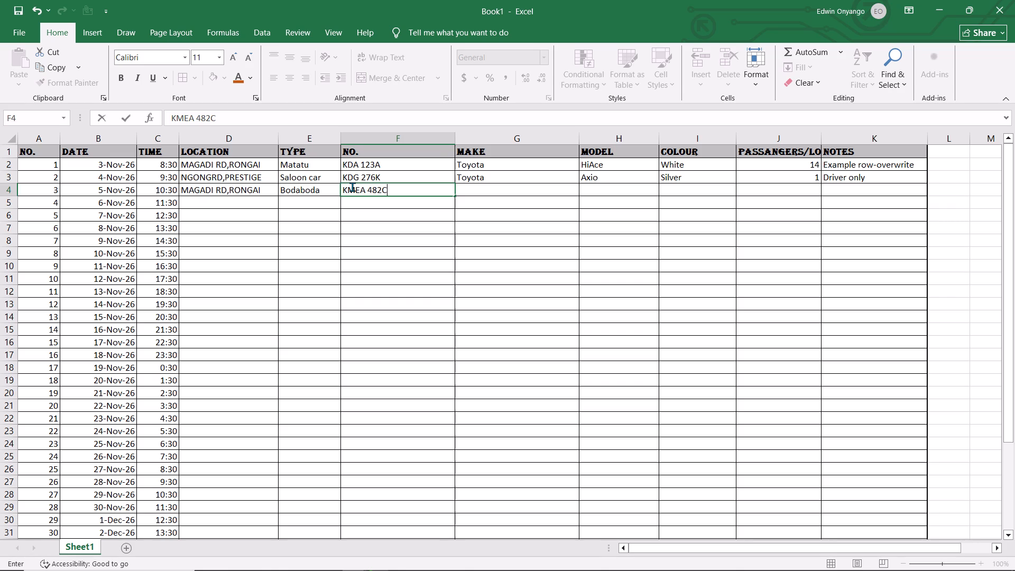
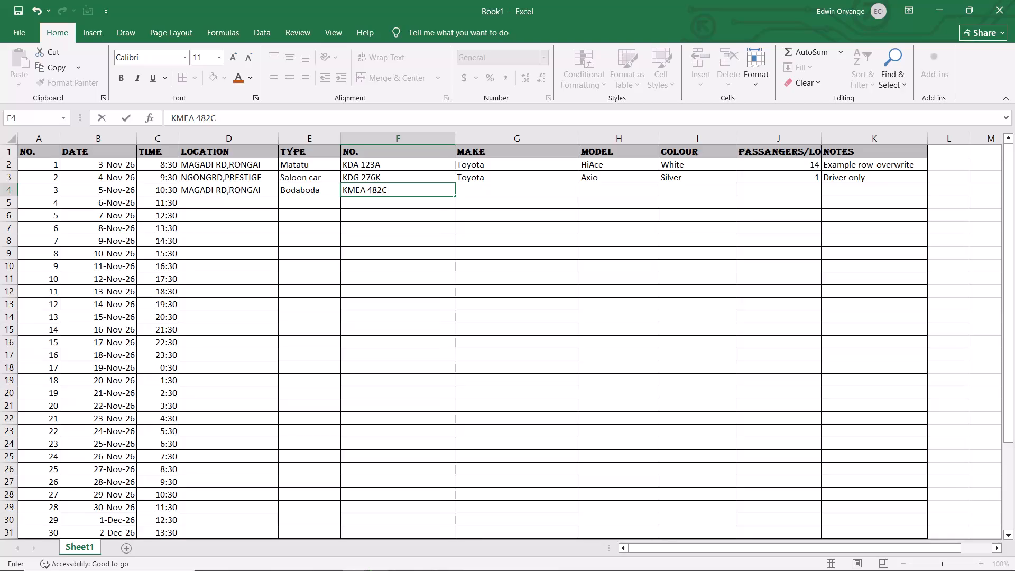
Select cell G4 for the make entry of record 3.
click(502, 193)
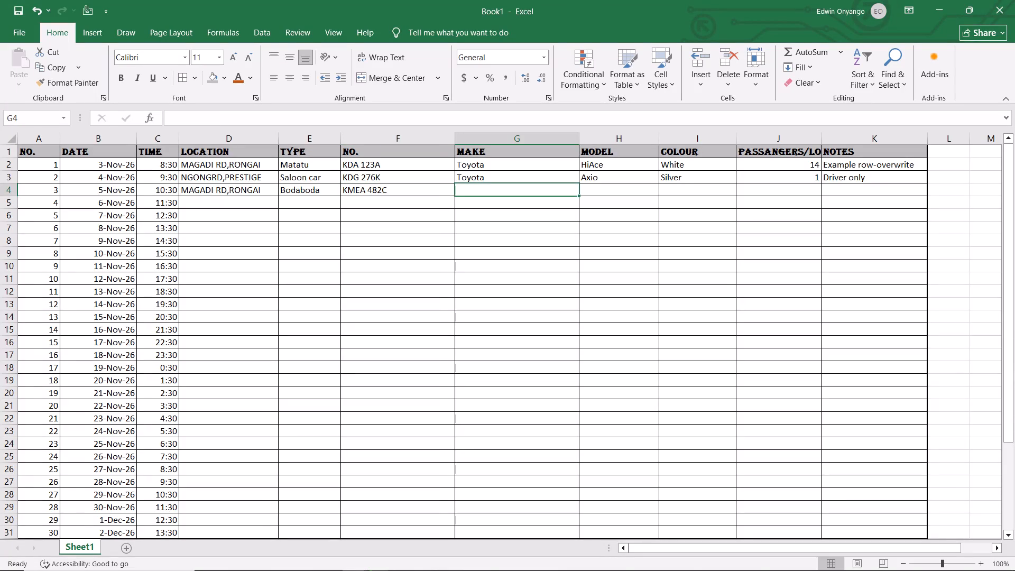
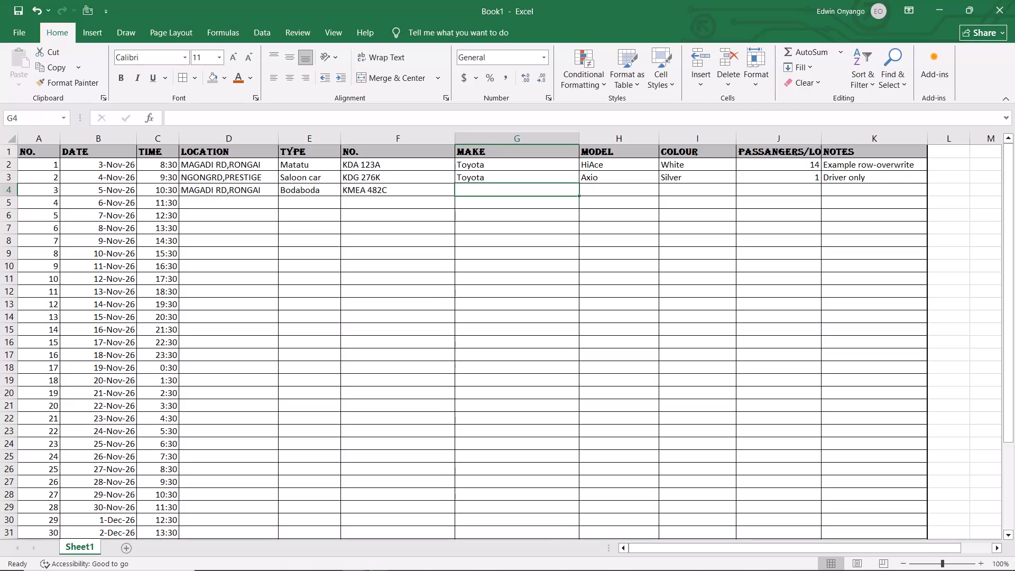
Enter the make Boxer and the model BM150 for record 3 in row 4.
click(219, 202)
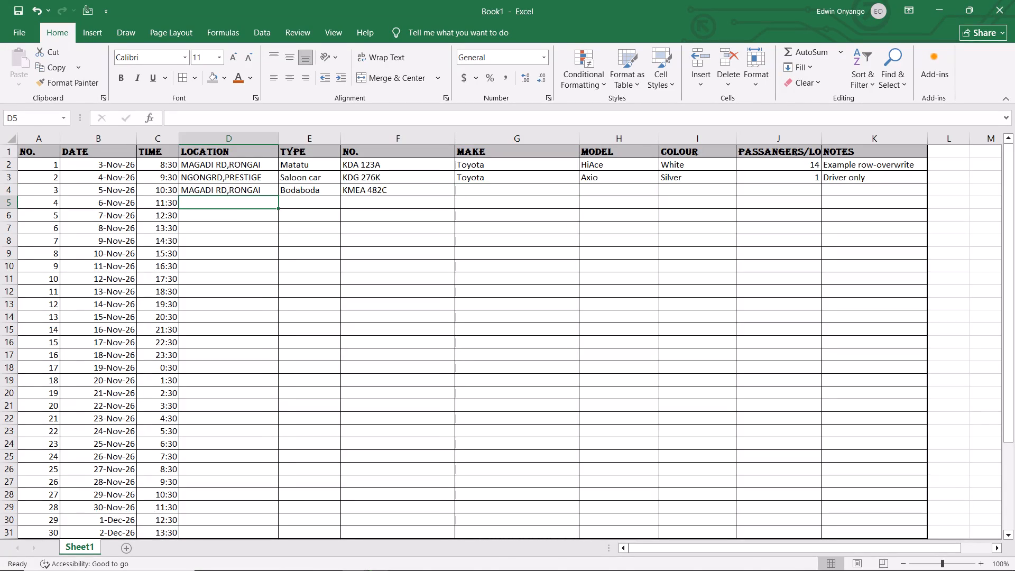
click(473, 190)
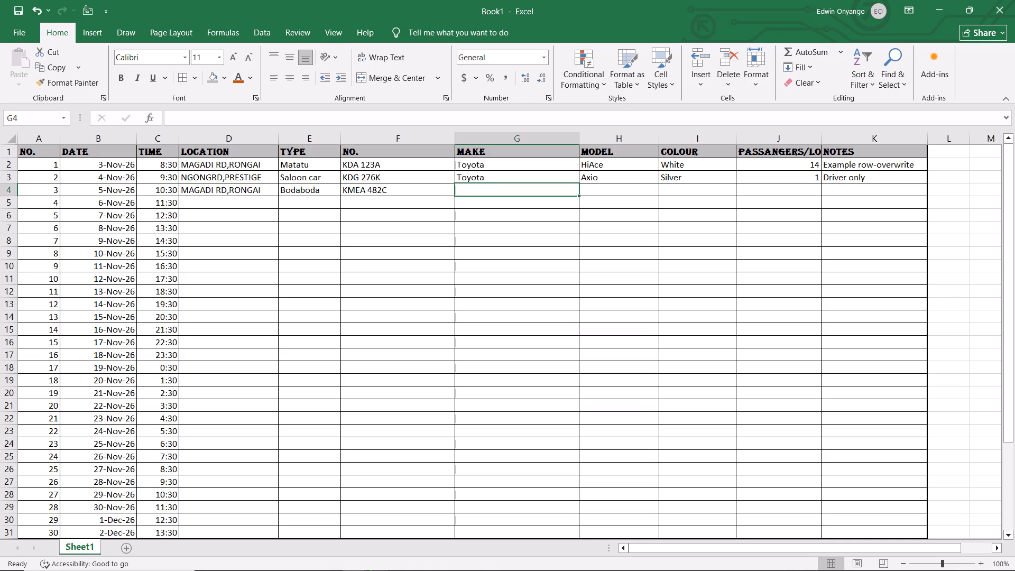
text(BO)
key(BackSpace)
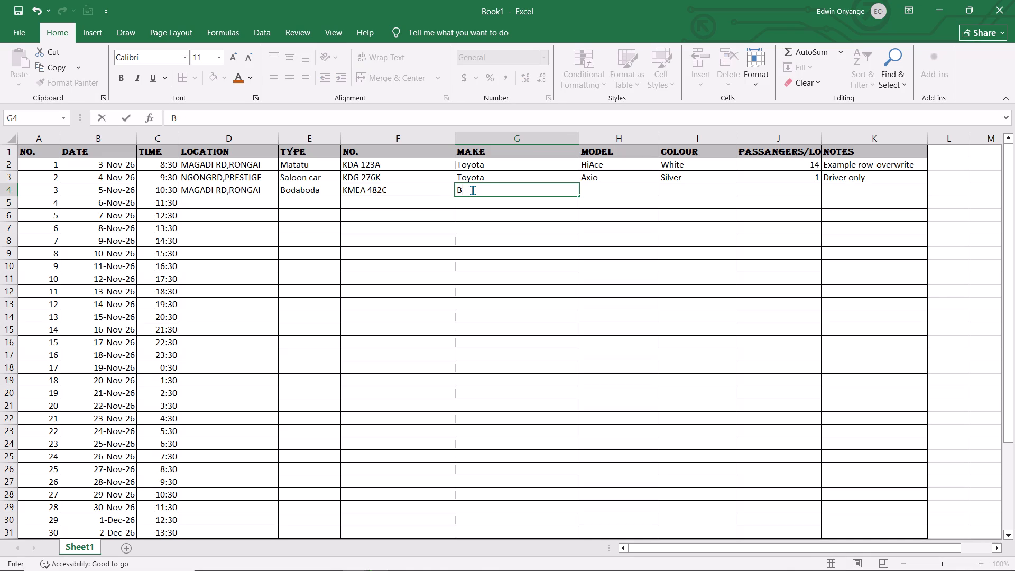
key(o)
text(xer)
click(607, 190)
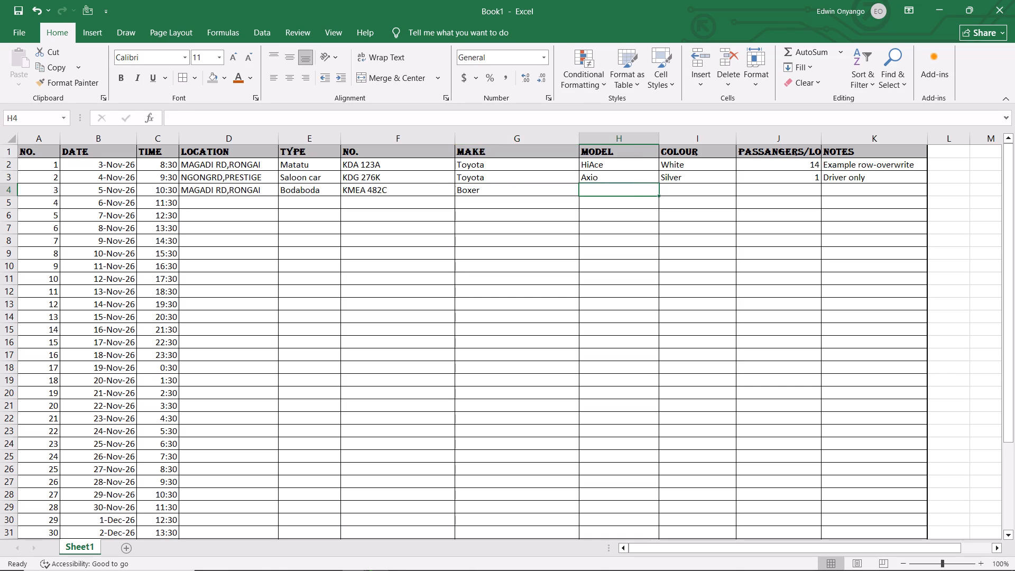
key(b)
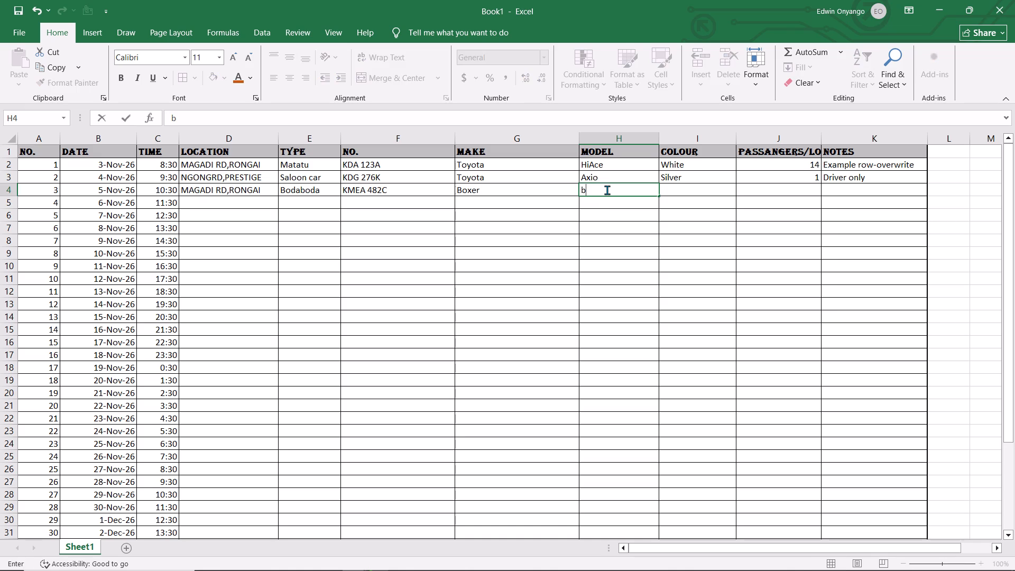
key(BackSpace)
key(b)
key(m)
text(15)
key(0)
Enter the colour Red and a passenger count of 2 for record 3.
click(688, 194)
text(RE)
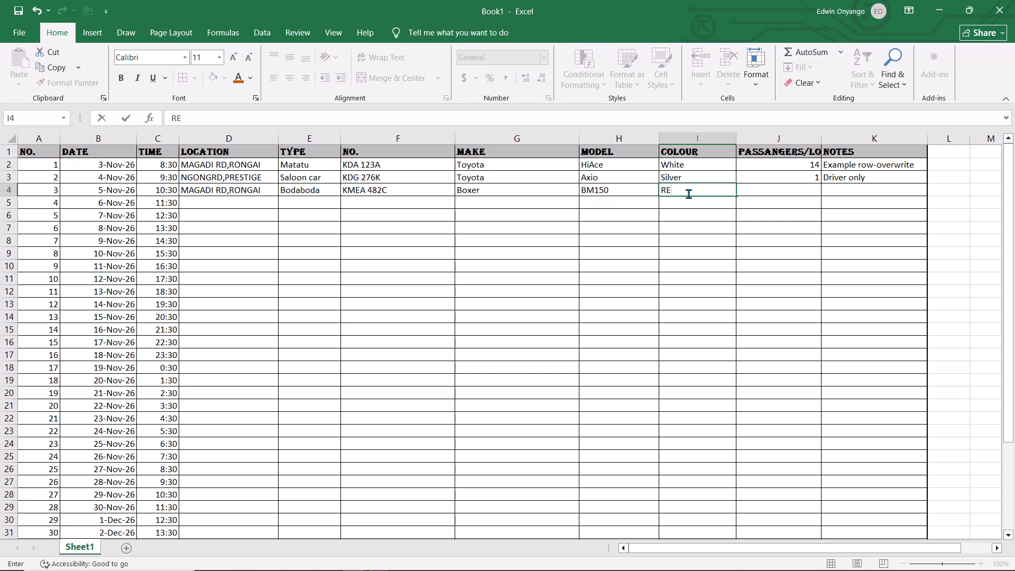
key(BackSpace)
text(ed)
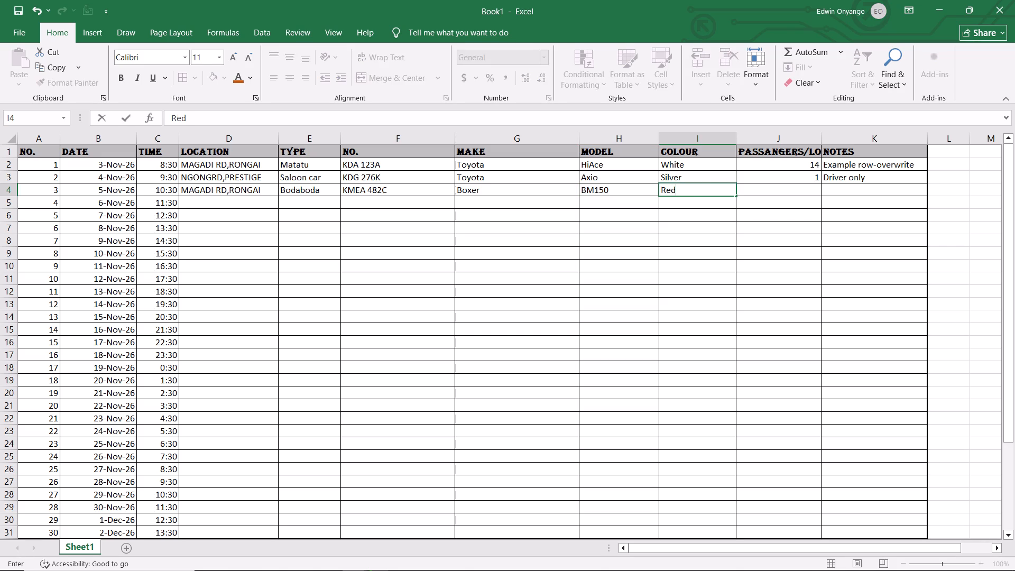
click(764, 190)
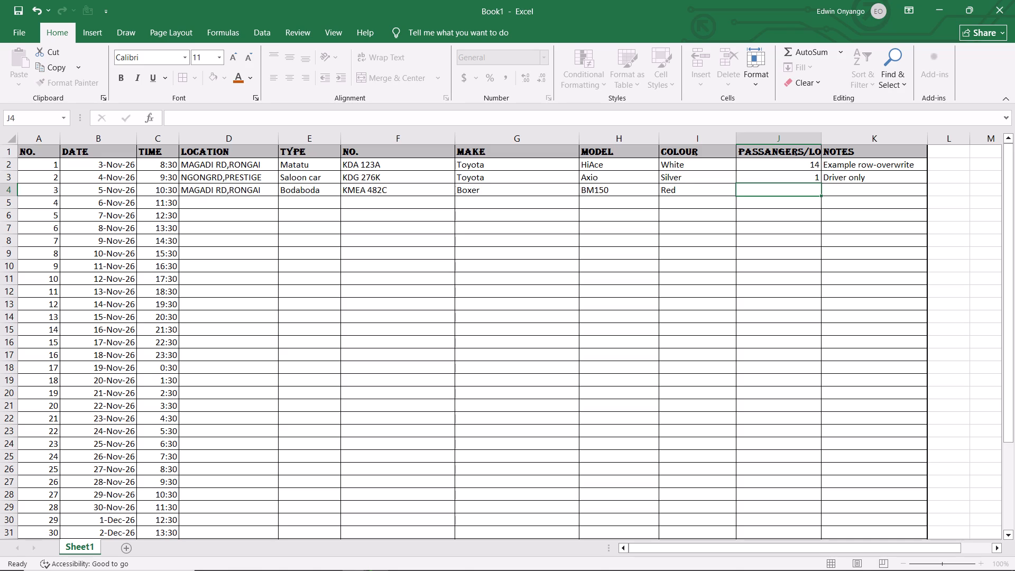
key(1)
key(BackSpace)
key(2)
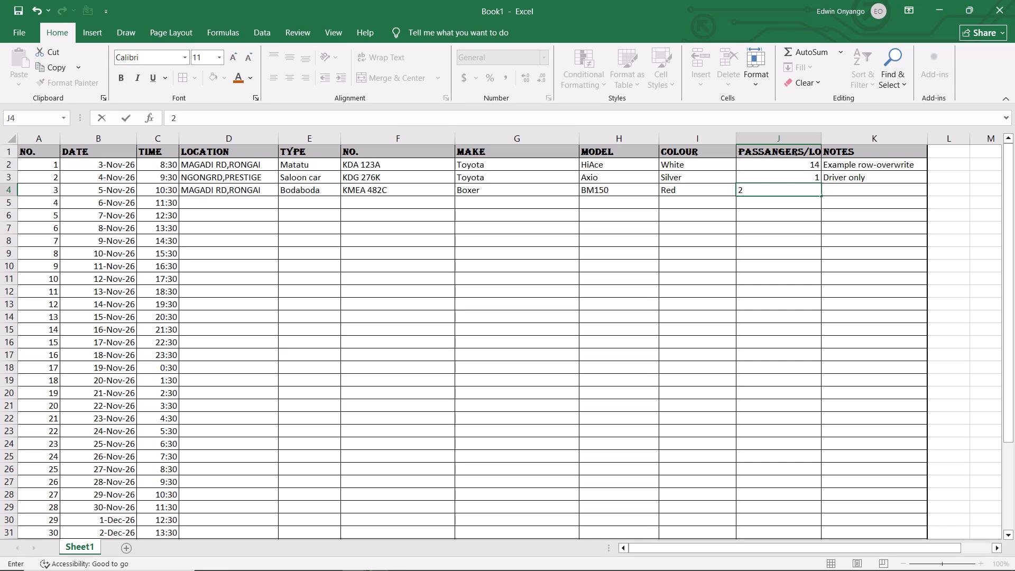
Enter the note Rider for record 3 in cell K4.
click(847, 188)
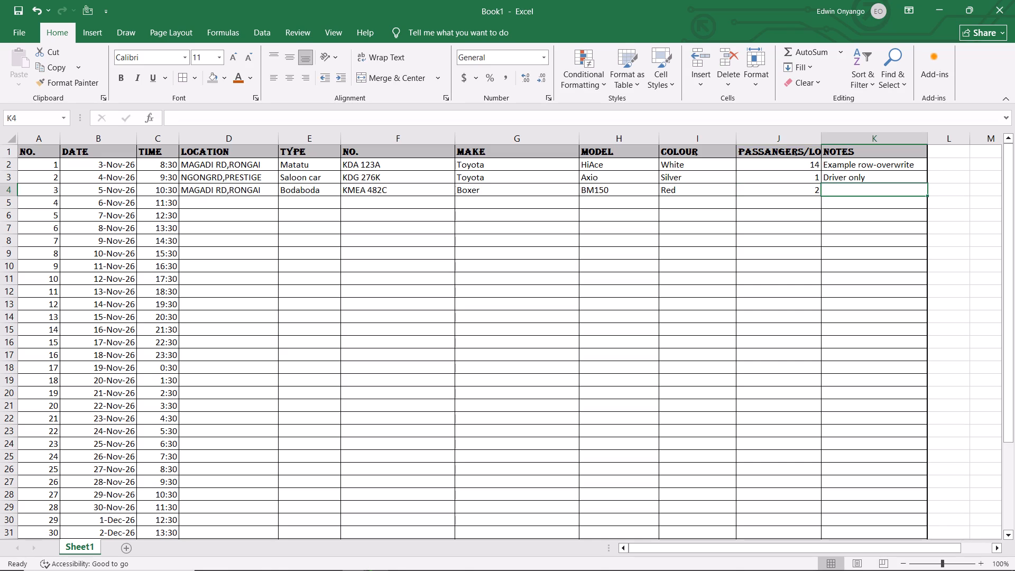
key(r)
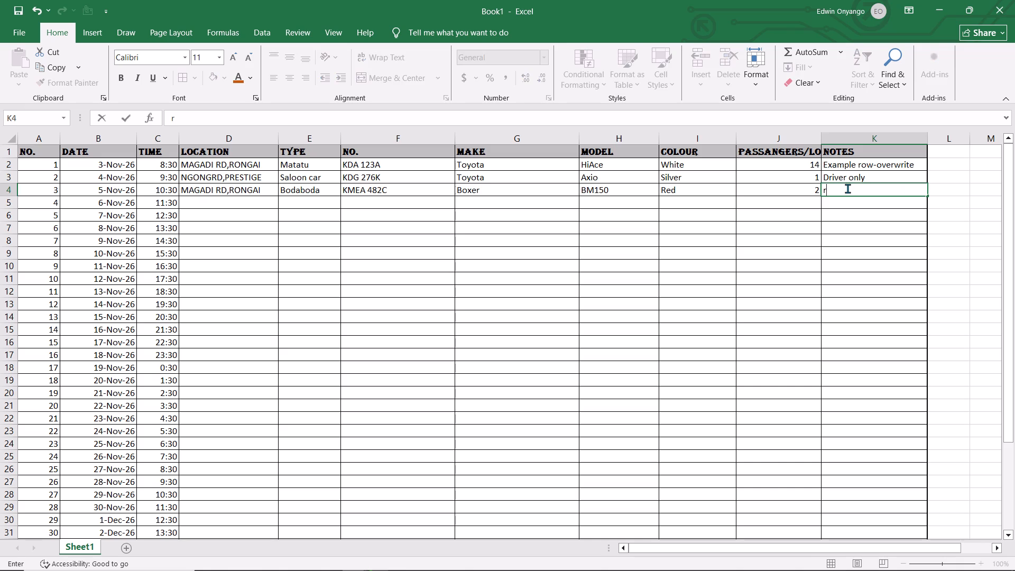
key(BackSpace)
key(r)
key(i)
text(der)
key(space)
Shorten the note of record 1 in cell K2 by removing the word Example, so it reads Row-overwrite with a capital R.
click(860, 164)
click(860, 164)
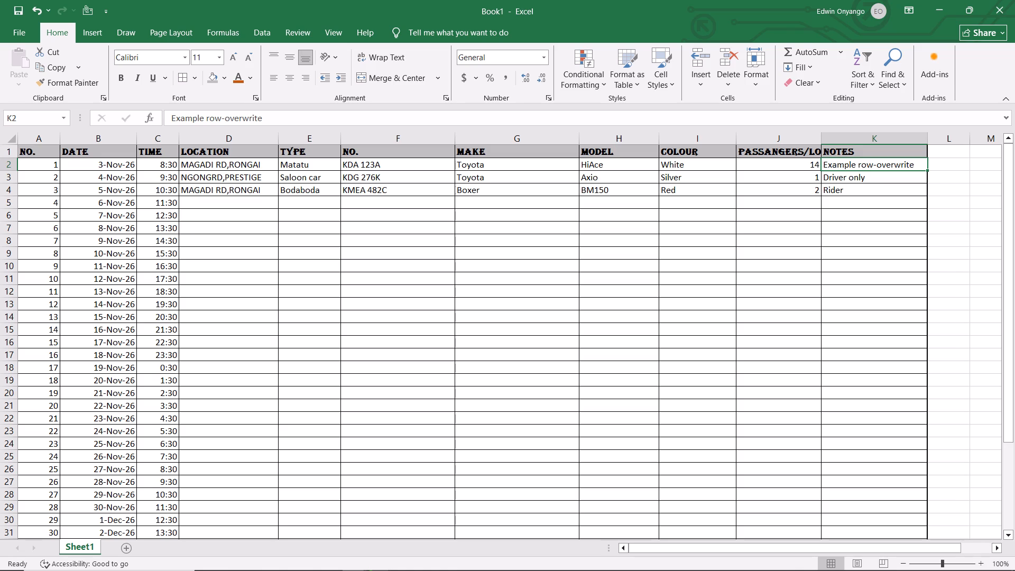
click(860, 164)
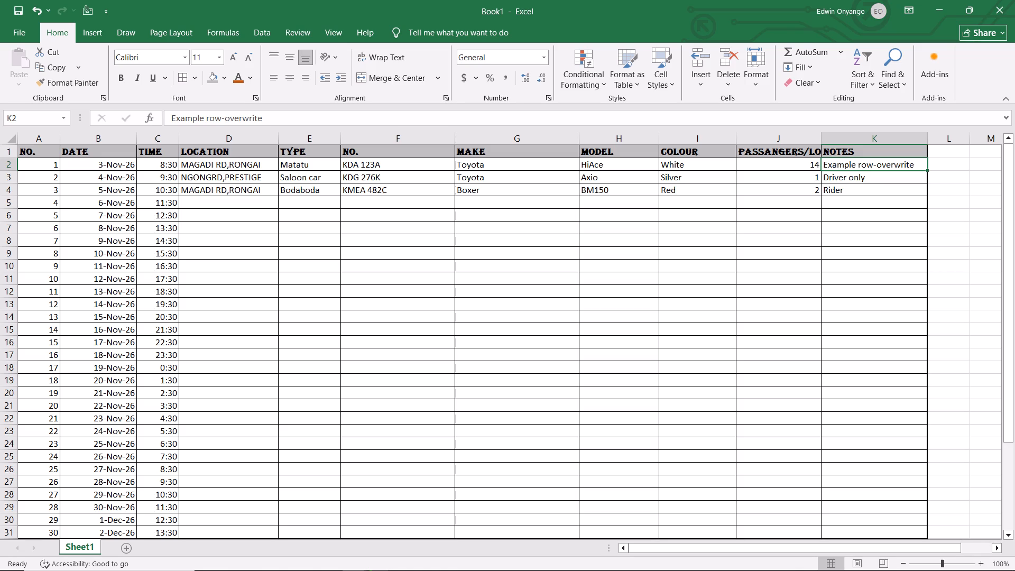
click(868, 167)
triple_click(882, 167)
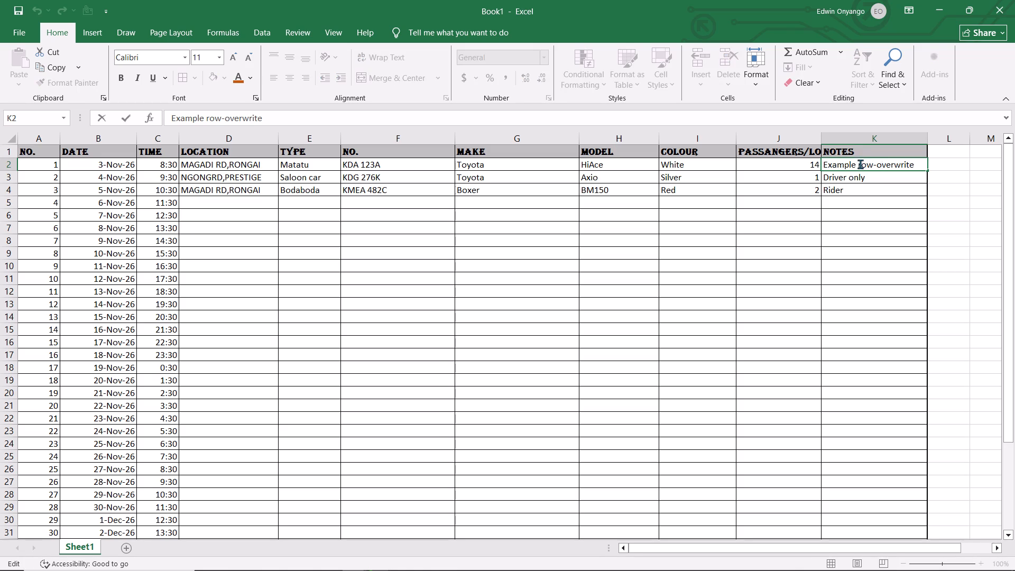
click(859, 164)
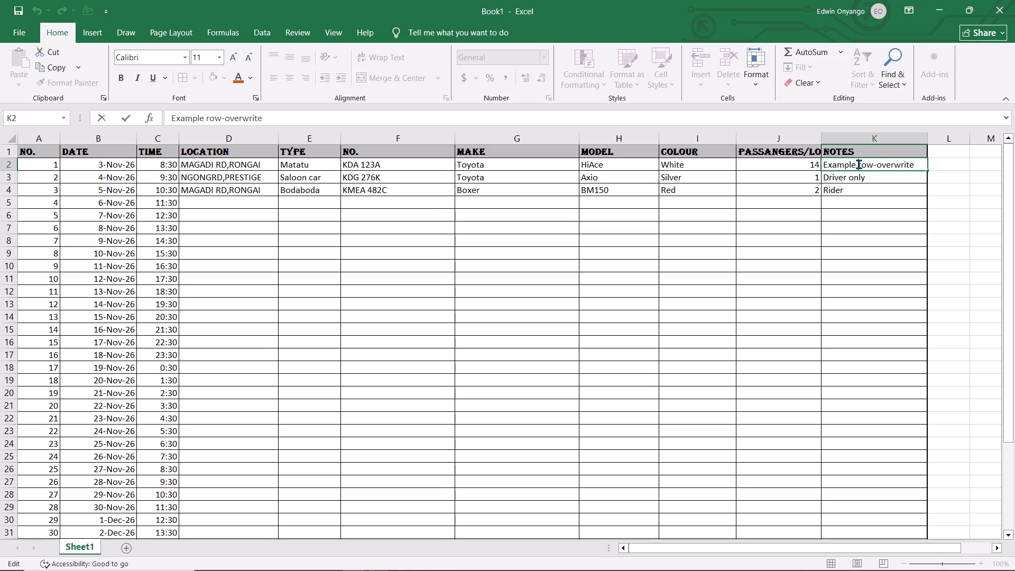
click(859, 164)
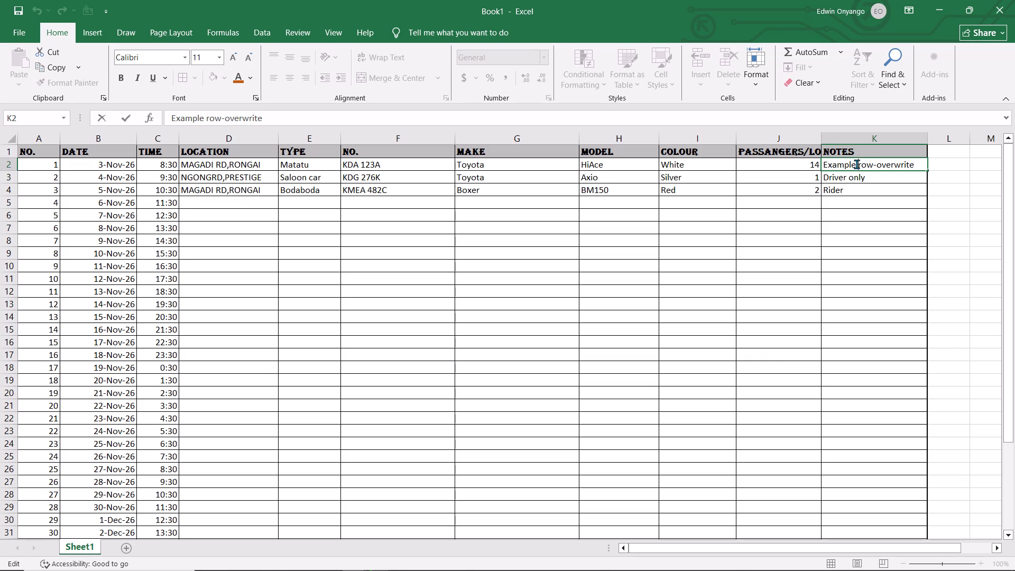
click(856, 164)
key(BackSpace)
key(BackSpace)
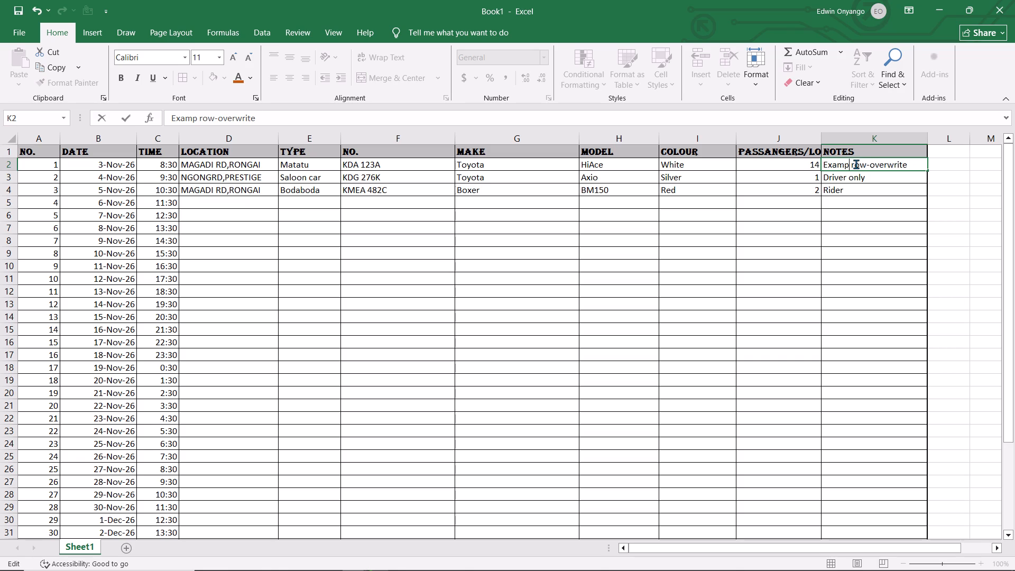
key(BackSpace)
key(BackSpace)
key(BackSpace)
key(BackSpace)
key(BackSpace)
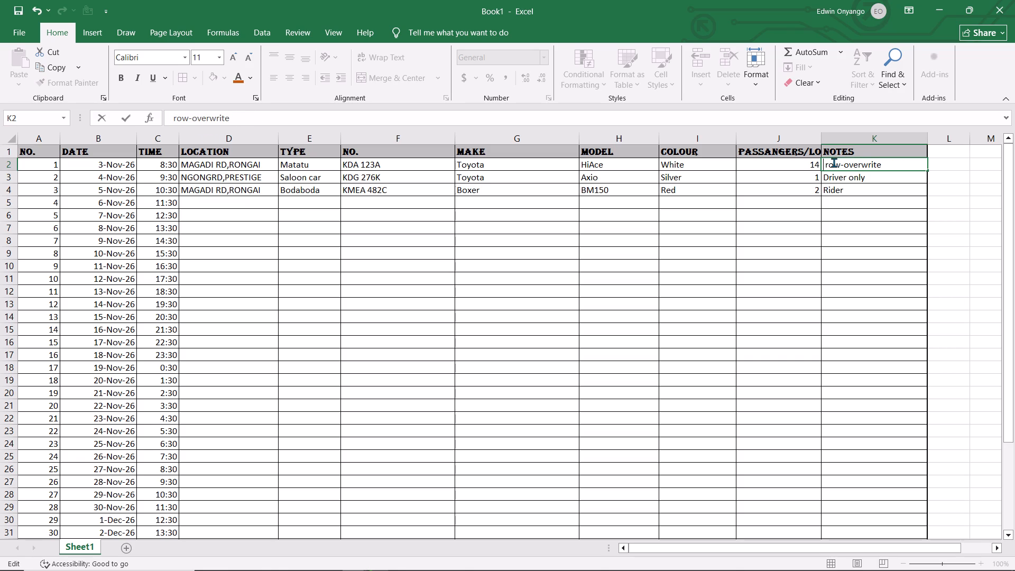
click(830, 163)
key(BackSpace)
key(r)
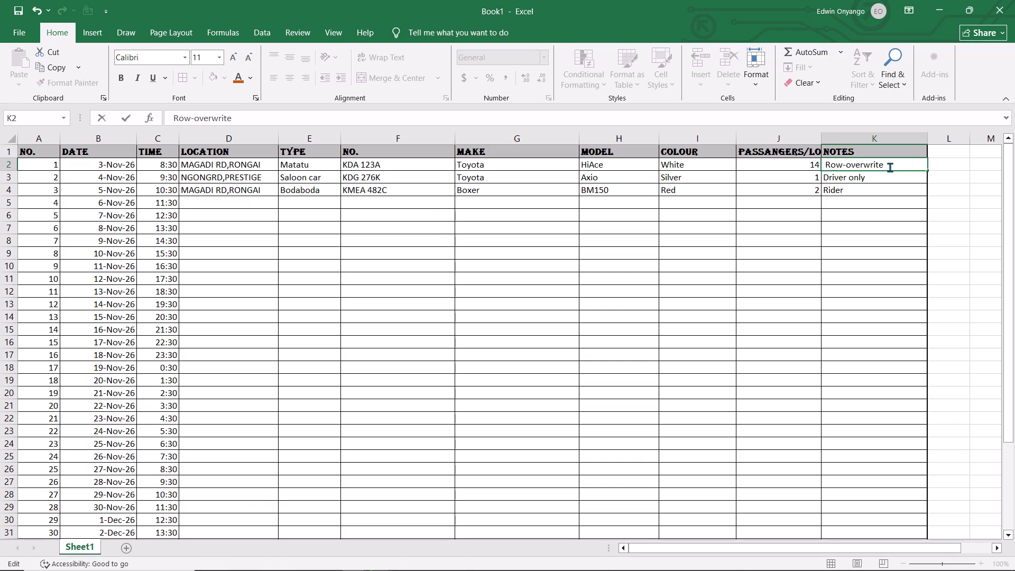
click(889, 165)
click(889, 165)
Select cell D5 for the location entry of record 4.
click(202, 206)
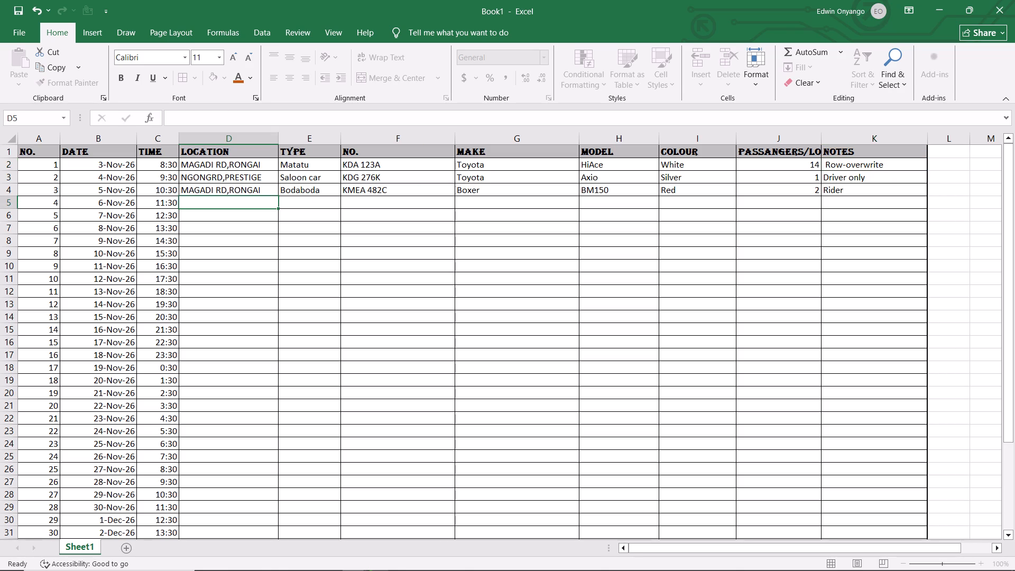
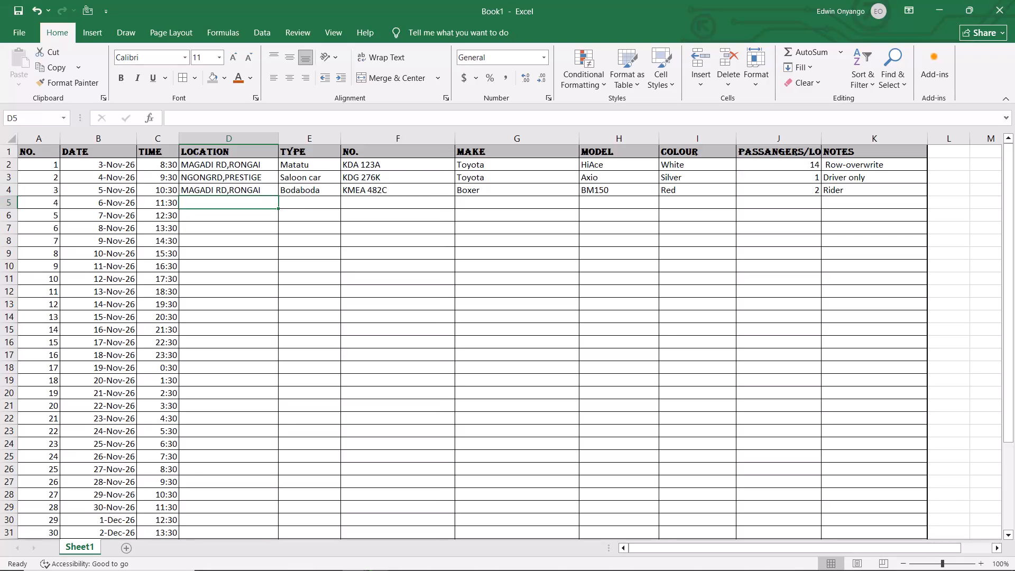
Enter the location MOMBASA RD,SYOKIMAU for record 4 in cell D5.
drag(32, 191, 153, 208)
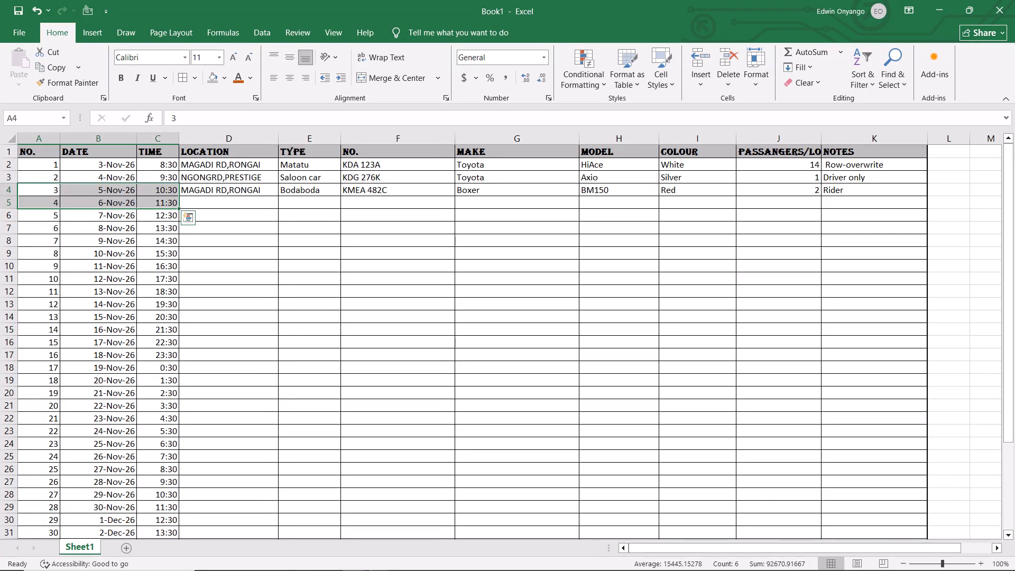
click(199, 200)
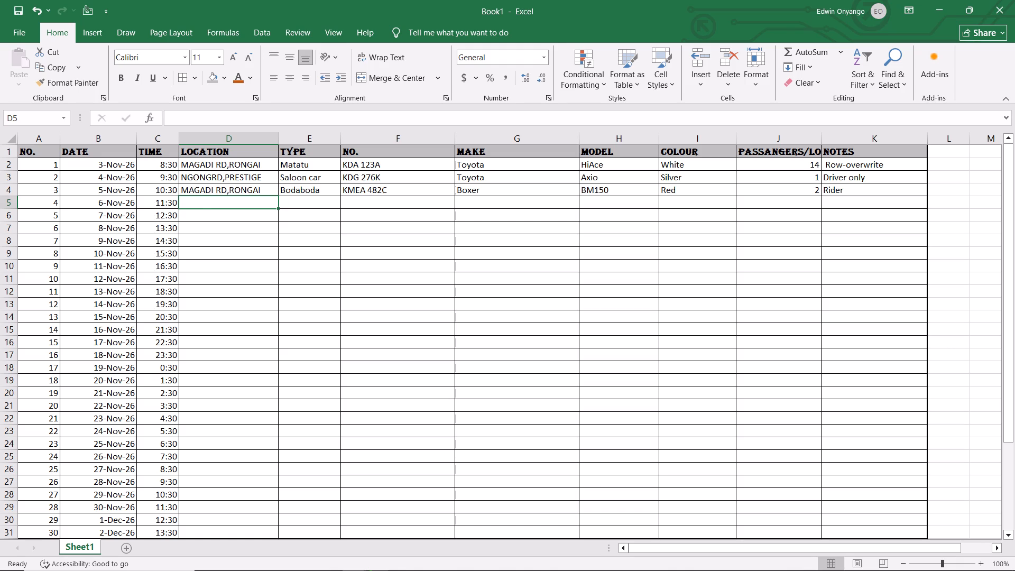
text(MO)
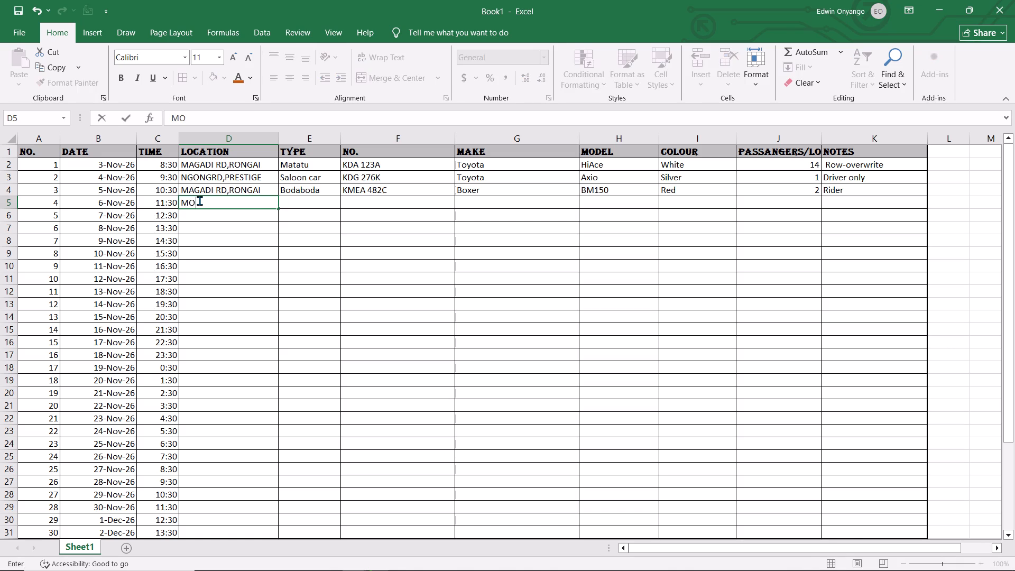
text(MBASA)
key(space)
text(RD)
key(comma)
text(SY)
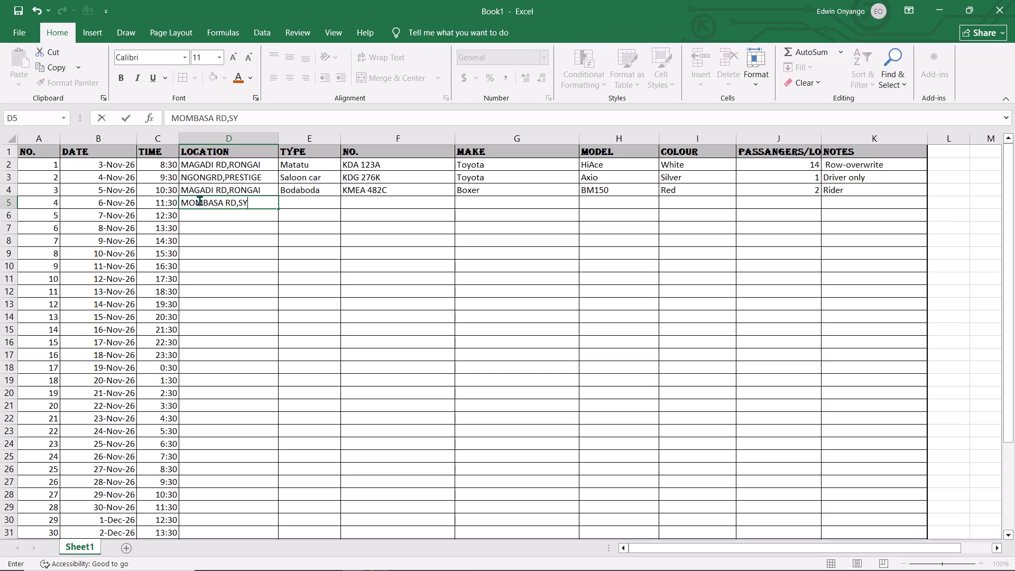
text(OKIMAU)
click(356, 181)
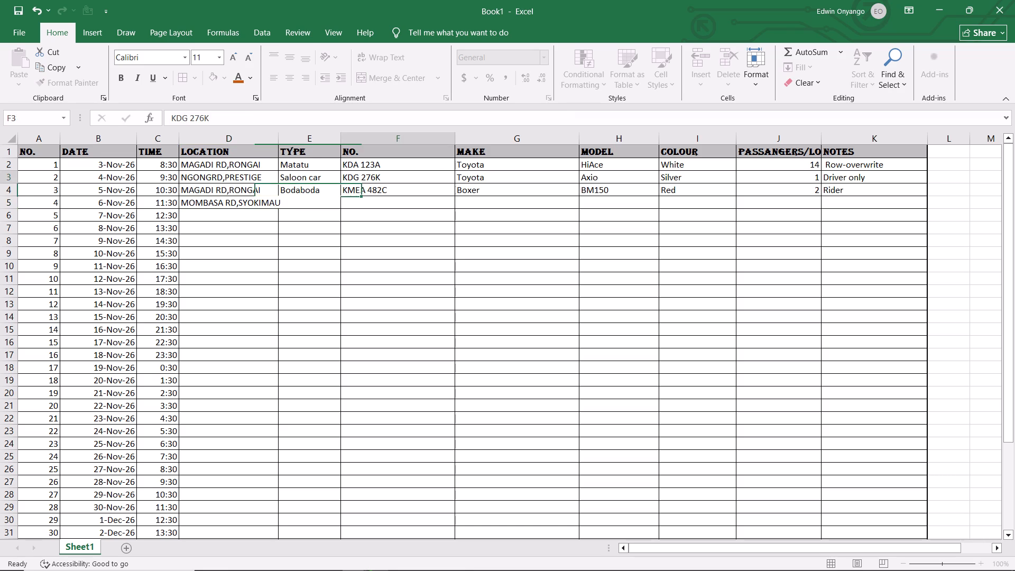
Widen the LOCATION column slightly so the full location text of record 4 fits in its cell.
drag(280, 140, 286, 140)
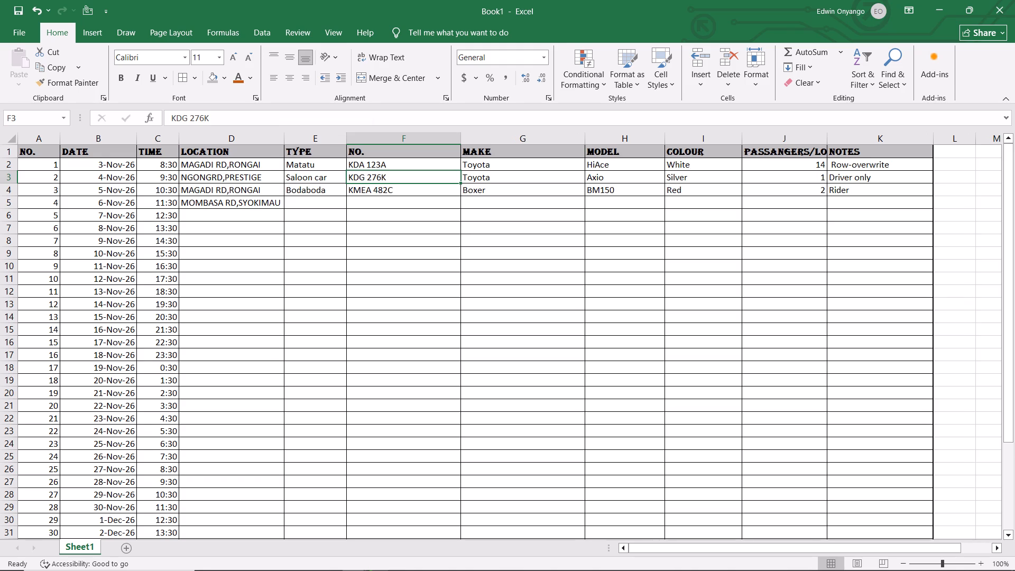
Enter the vehicle type Lorry for record 4 in cell E5.
click(299, 199)
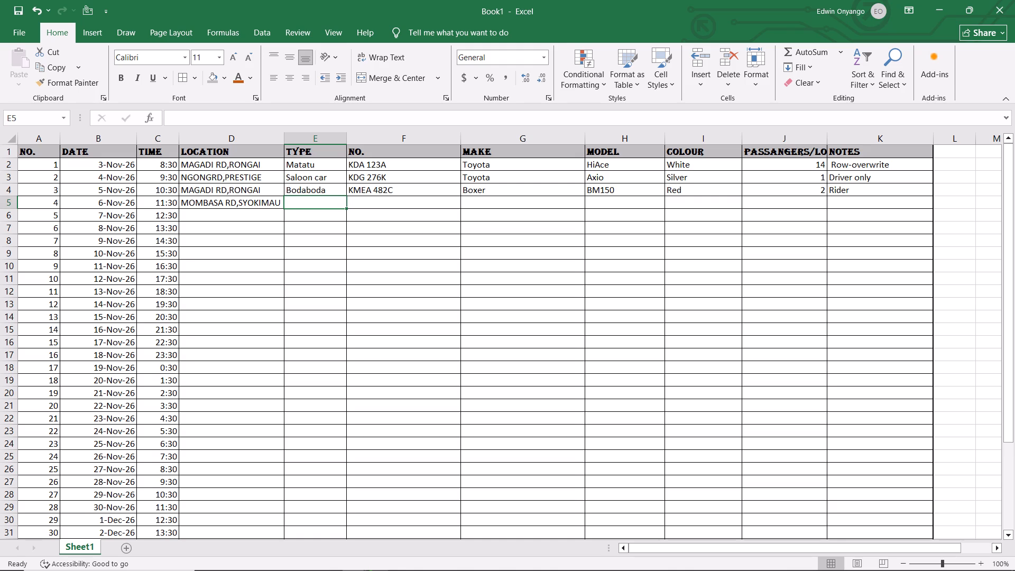
key(l)
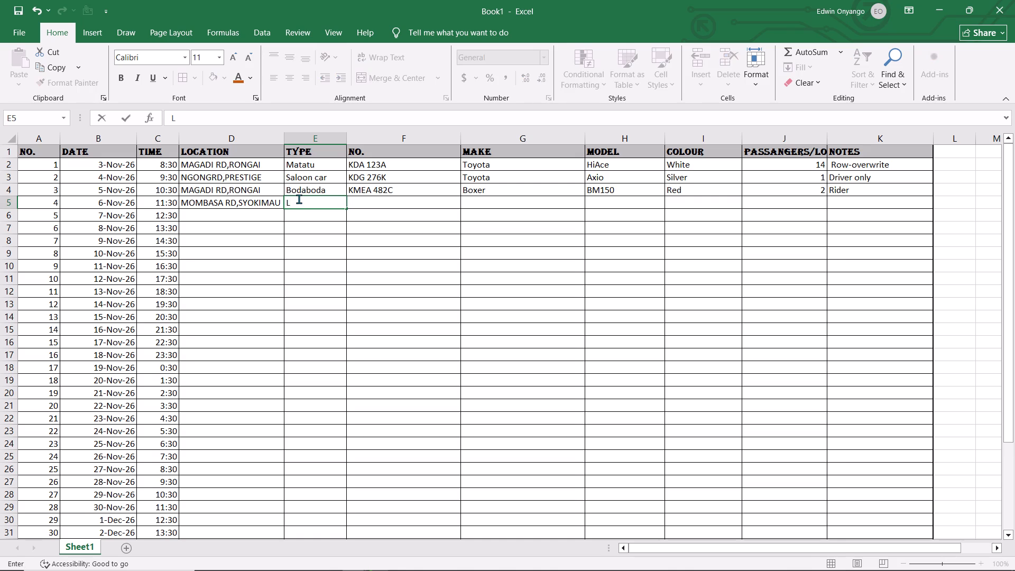
key(o)
text(rry)
click(364, 204)
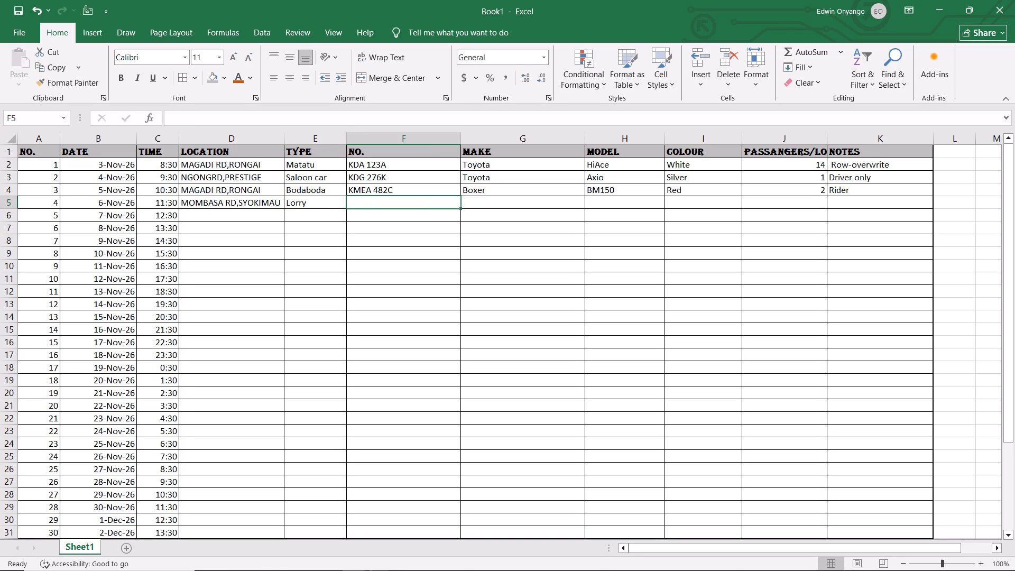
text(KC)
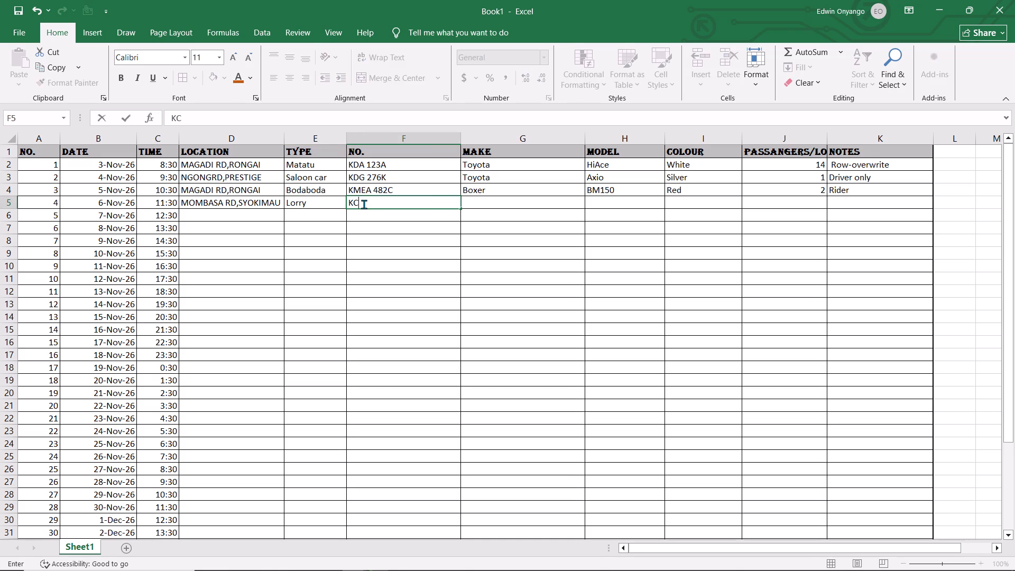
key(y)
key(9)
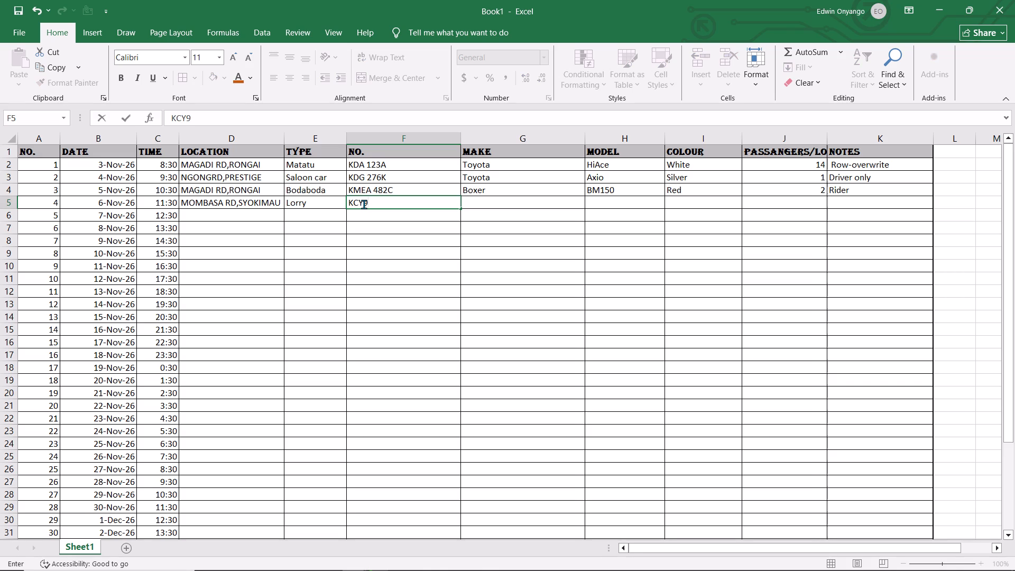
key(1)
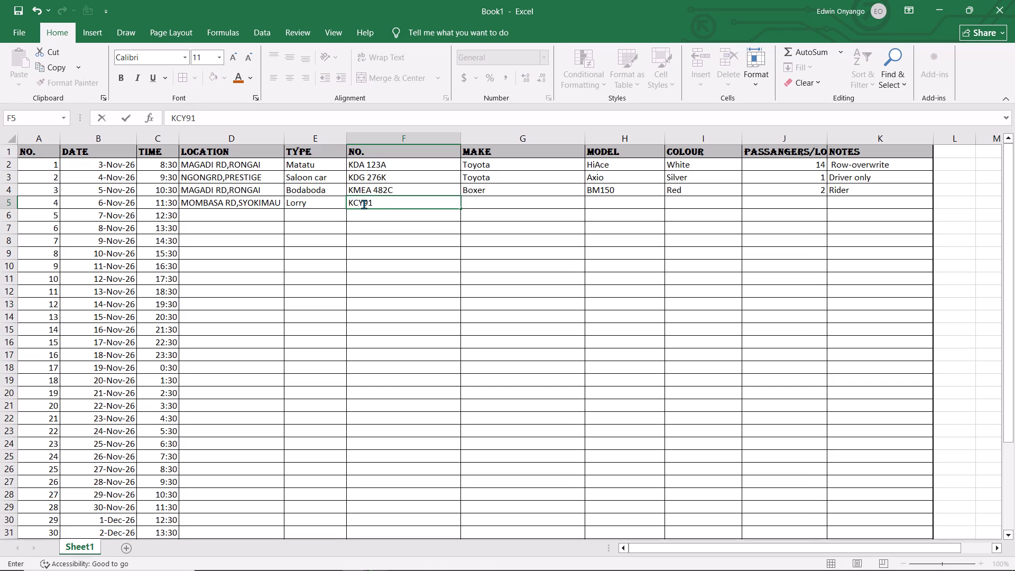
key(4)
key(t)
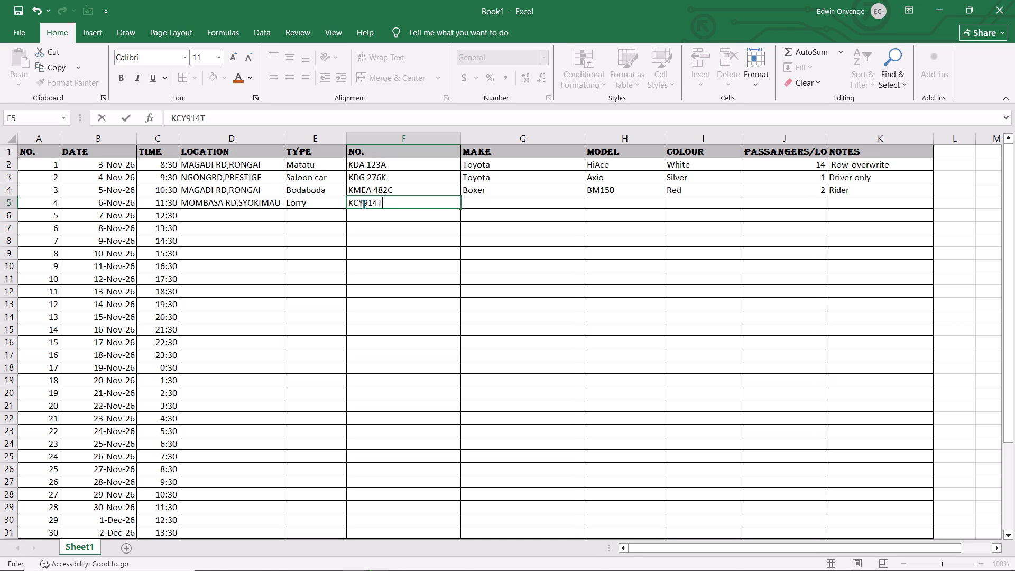
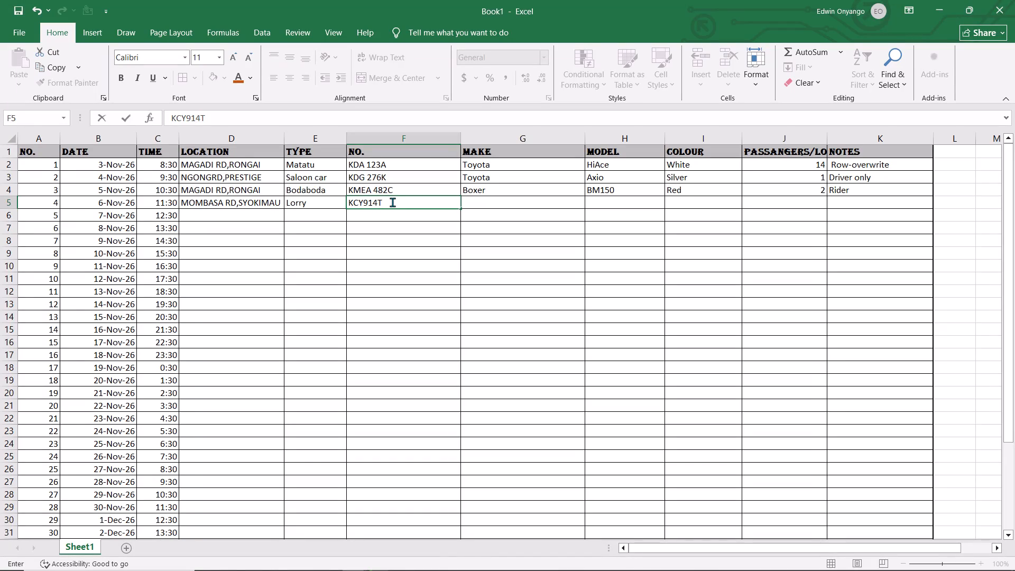
click(363, 201)
key(space)
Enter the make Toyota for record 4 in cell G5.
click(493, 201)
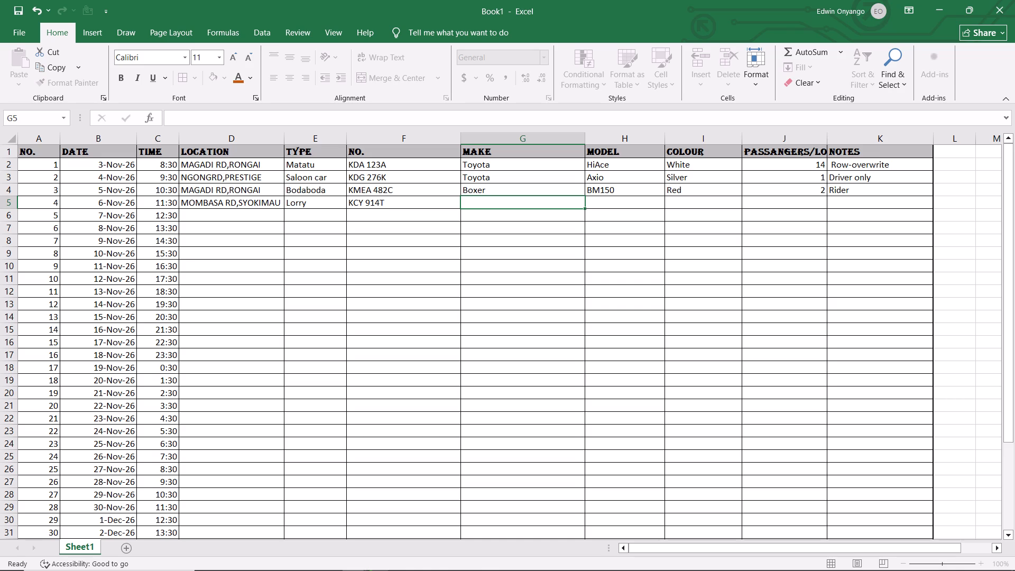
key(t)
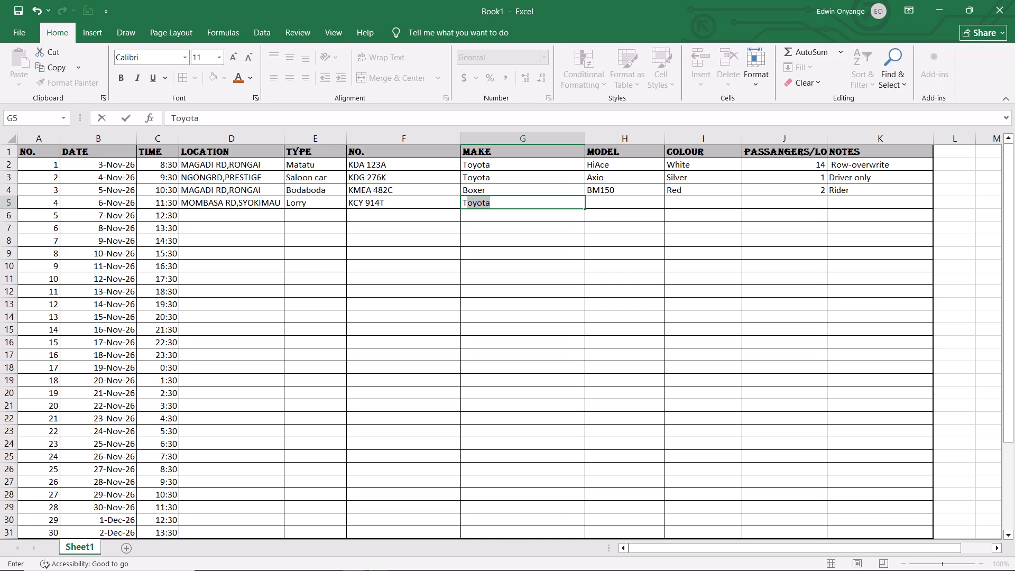
Enter the model Axio for record 4 in cell H5.
click(617, 204)
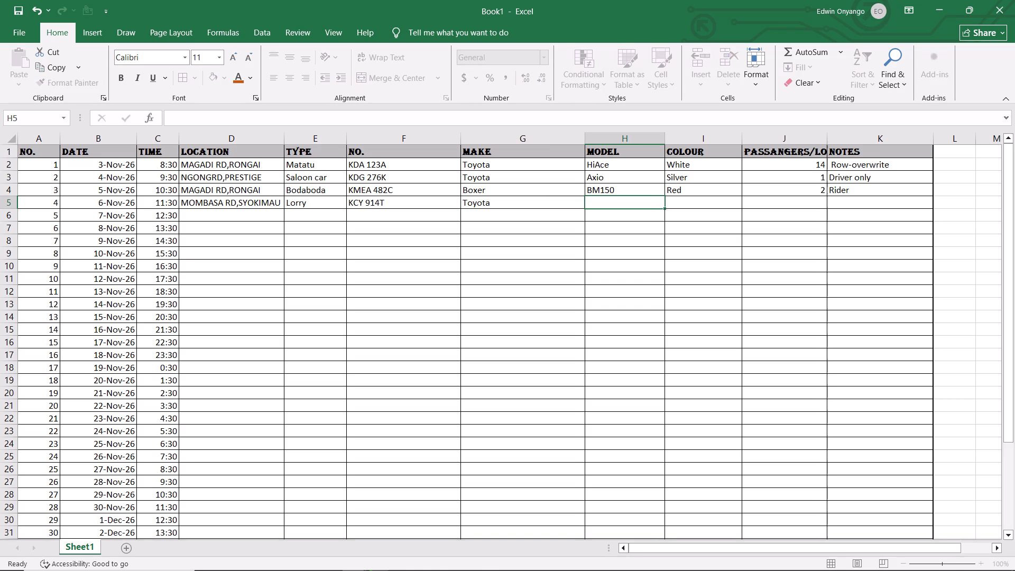
key(a)
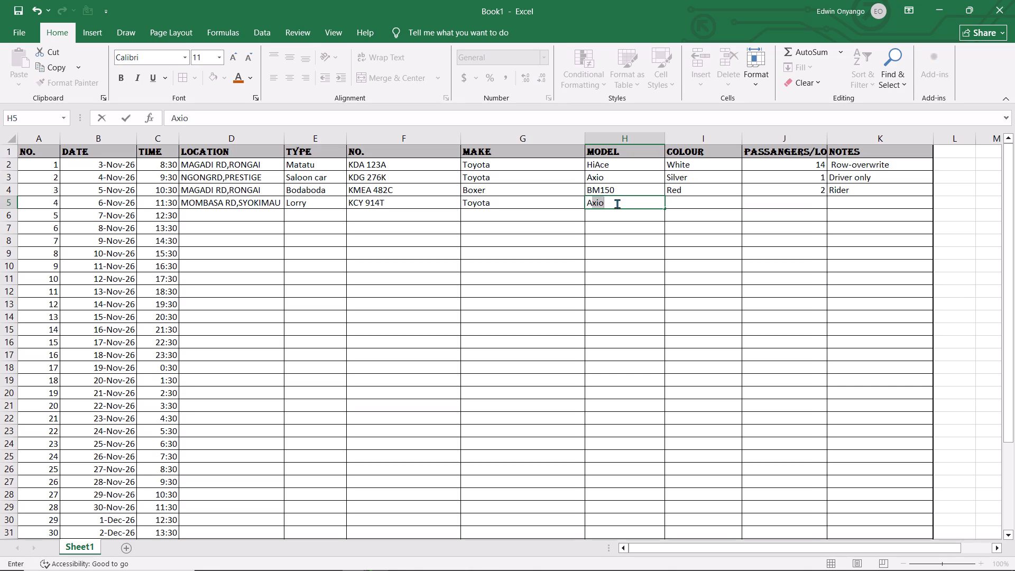
Enter the colour Silver for record 4 in cell I5.
click(680, 206)
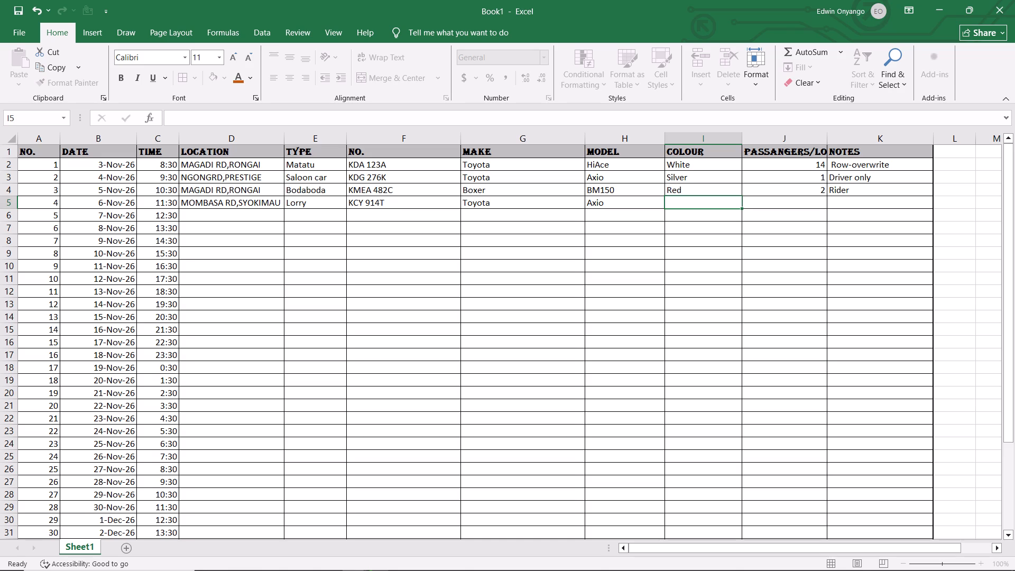
key(s)
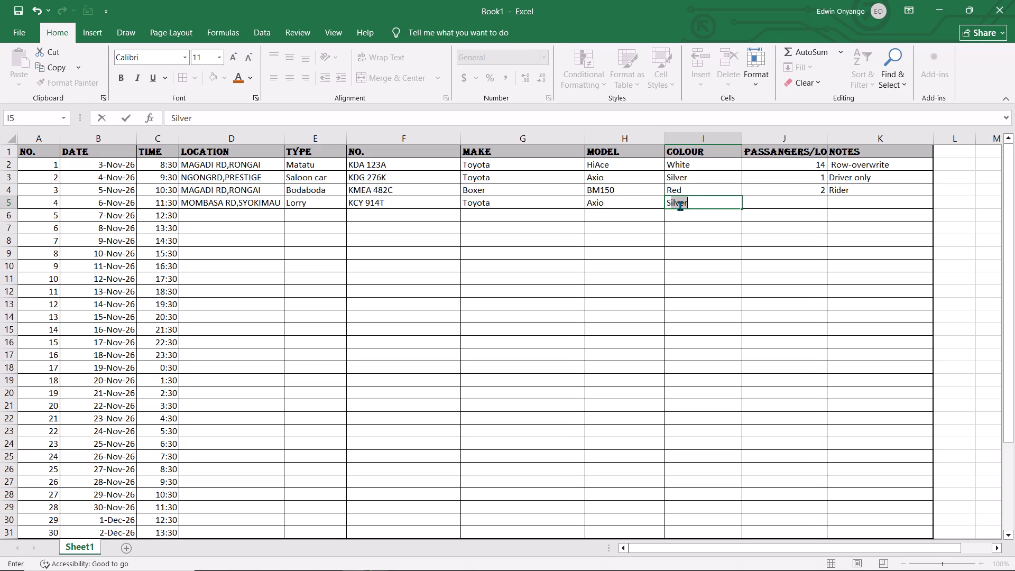
Enter the passenger count 1 for record 4 in cell J5, with no text after the number.
click(782, 205)
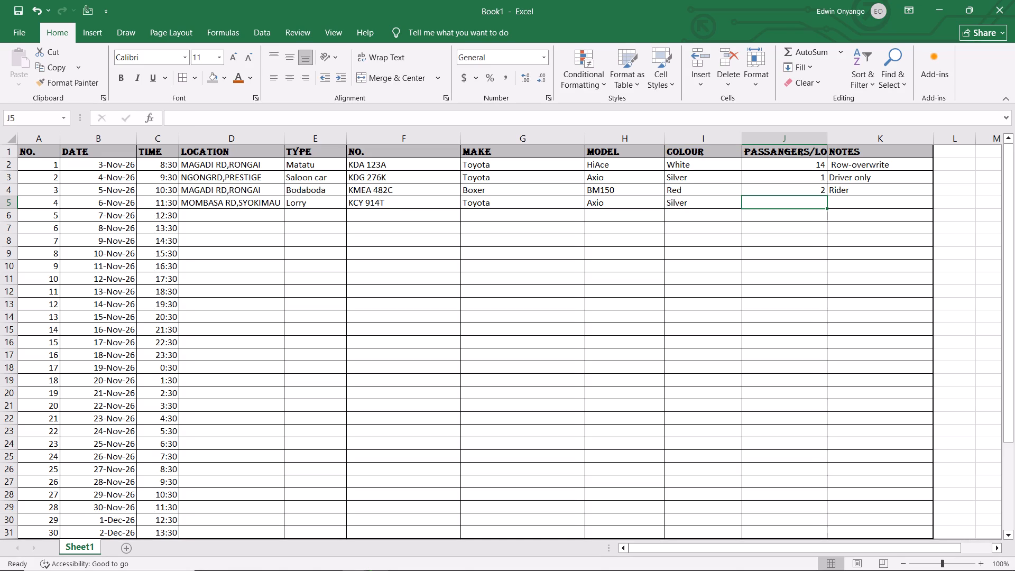
key(1)
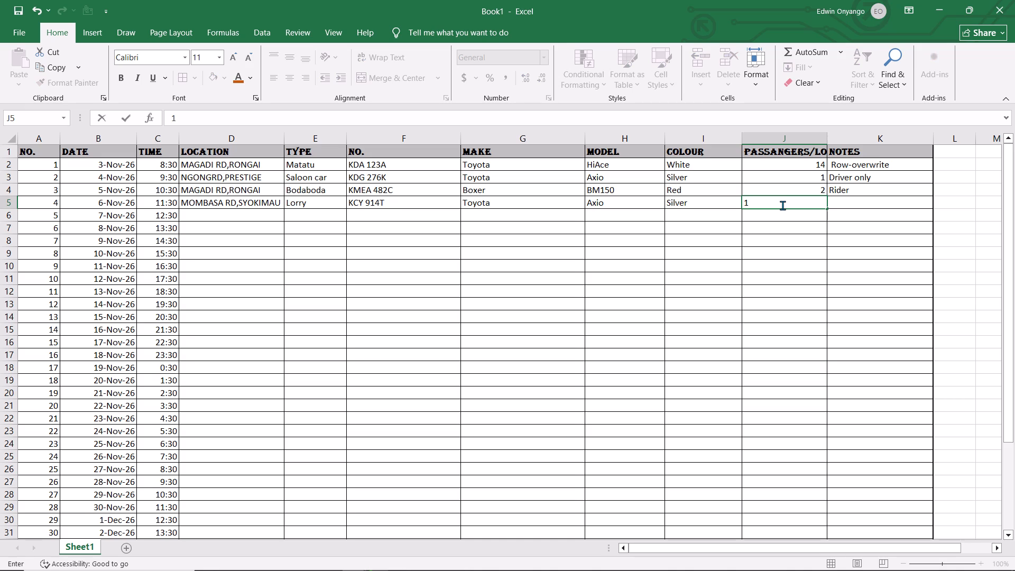
key(d)
key(r)
text(IVER)
key(BackSpace)
key(BackSpace)
key(BackSpace)
key(BackSpace)
key(BackSpace)
key(BackSpace)
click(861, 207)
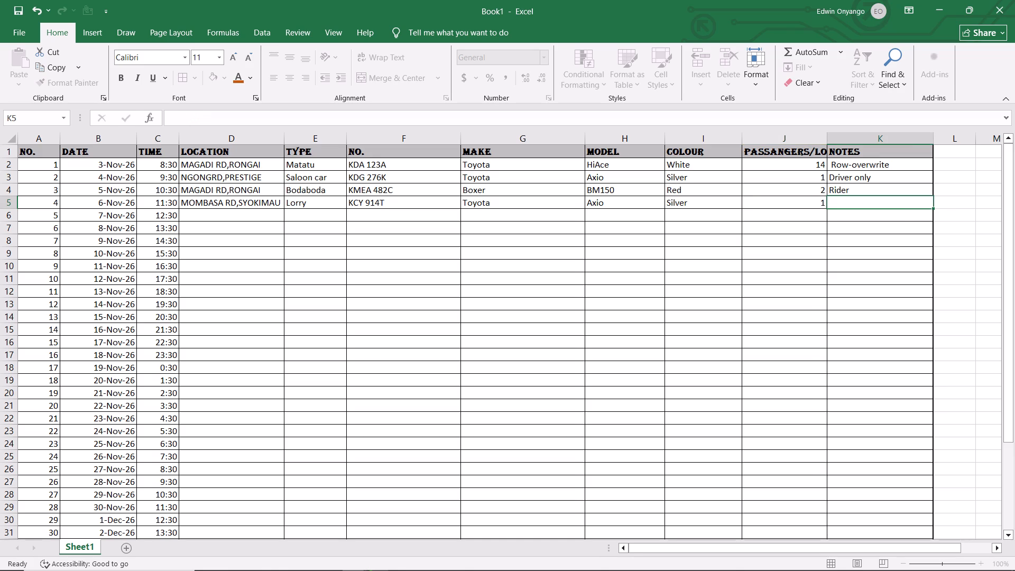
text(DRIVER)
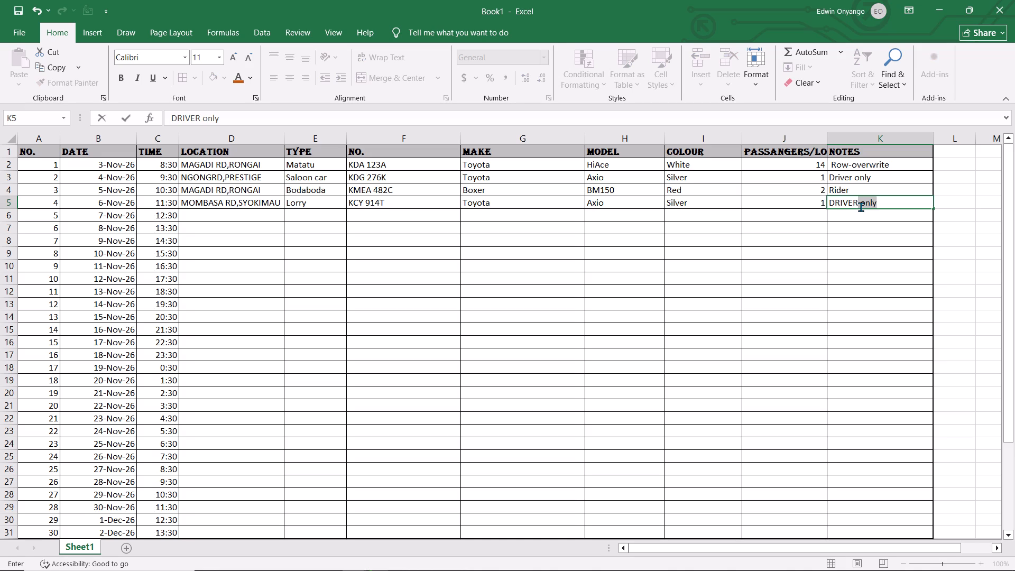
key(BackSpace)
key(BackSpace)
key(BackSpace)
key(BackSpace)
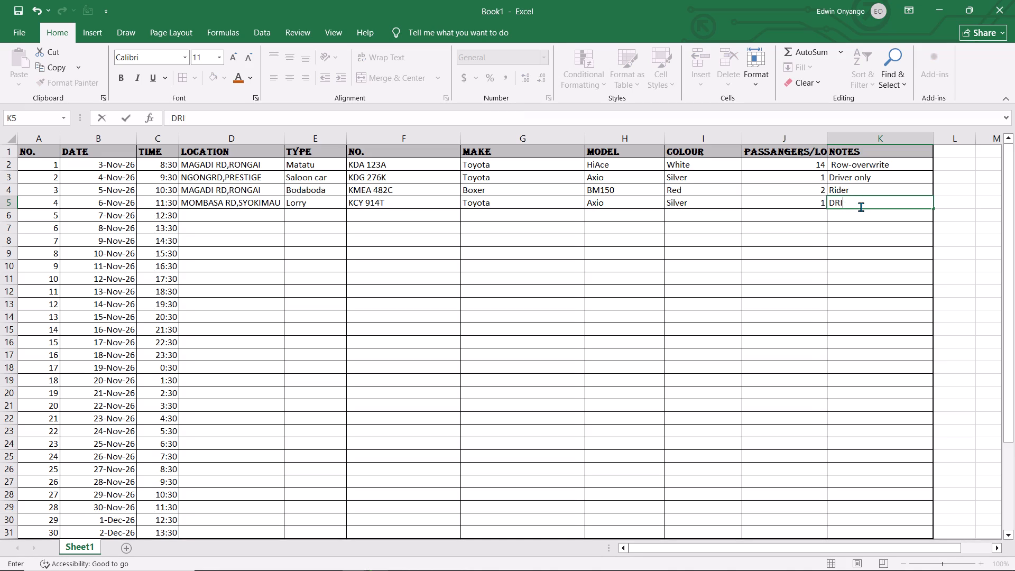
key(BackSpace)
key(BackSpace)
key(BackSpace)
Replace the make of record 4 in cell G5 with Isuzu, capitalising only the first letter.
click(512, 203)
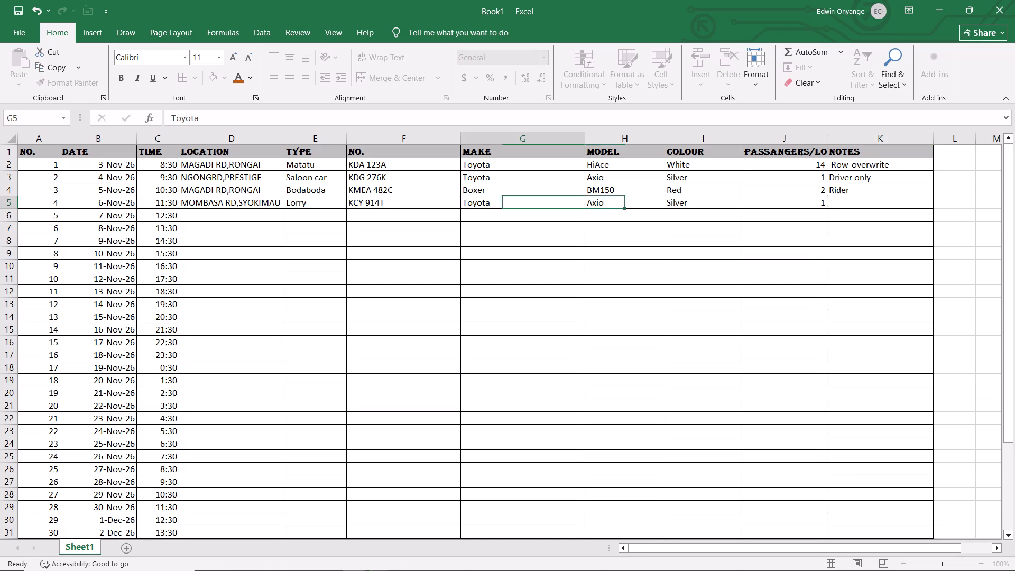
key(BackSpace)
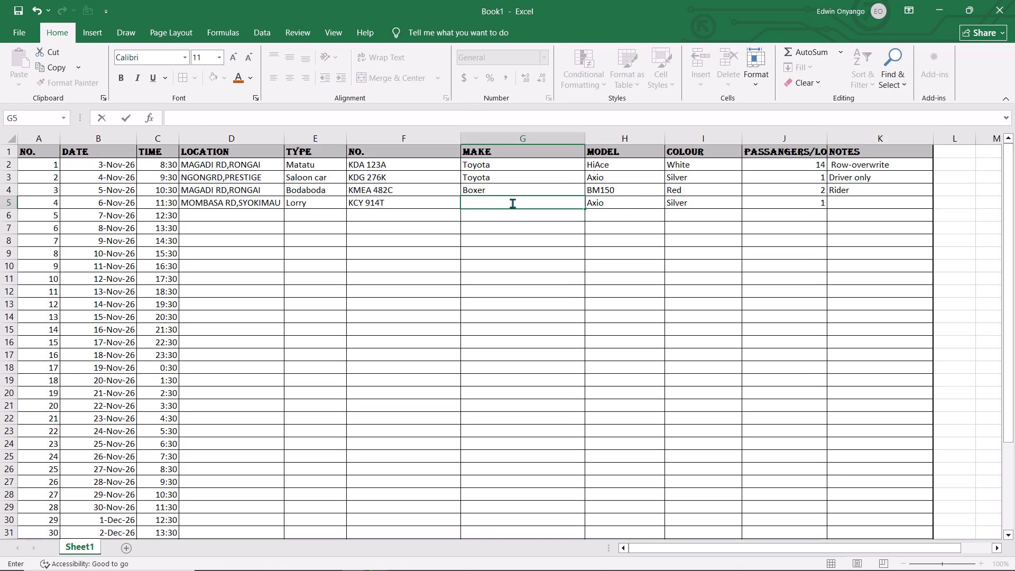
text(ISU)
text(ZU)
key(BackSpace)
key(BackSpace)
key(BackSpace)
key(BackSpace)
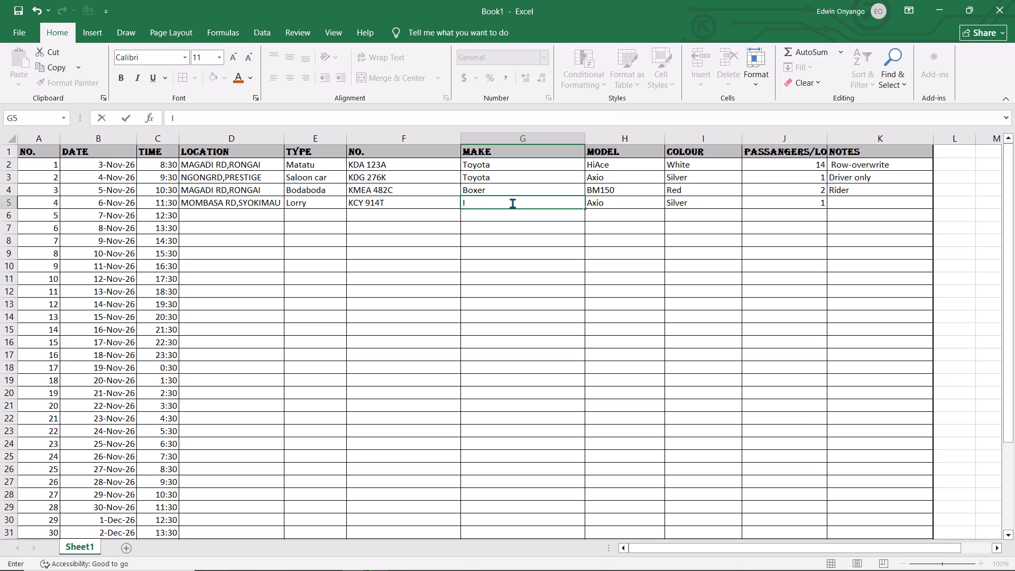
text(suzu)
click(611, 205)
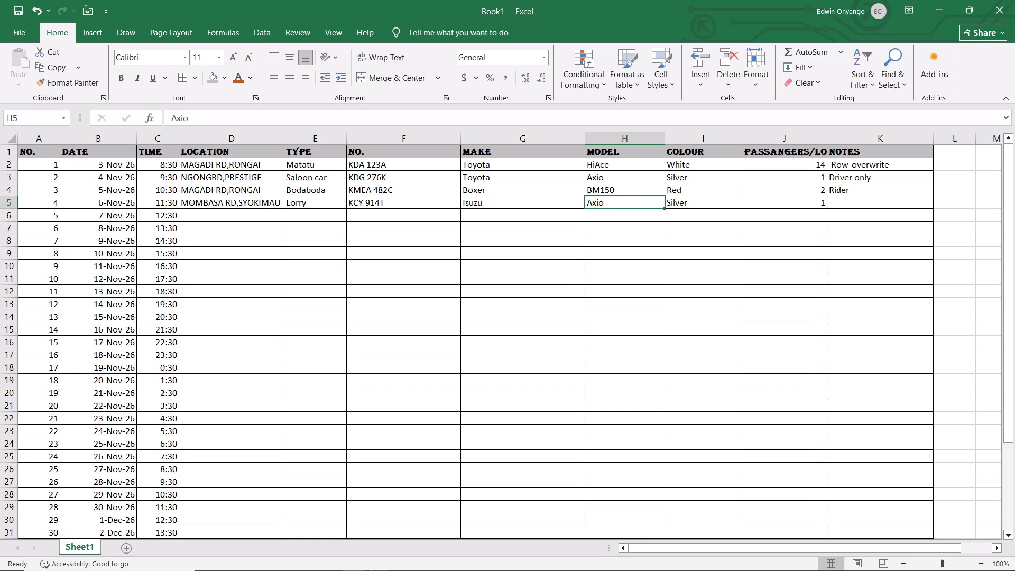
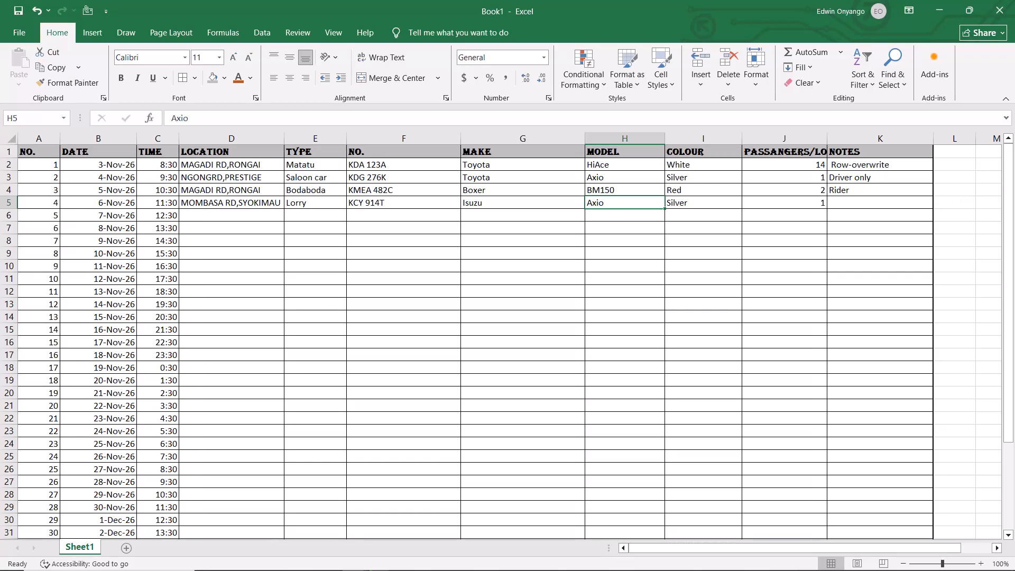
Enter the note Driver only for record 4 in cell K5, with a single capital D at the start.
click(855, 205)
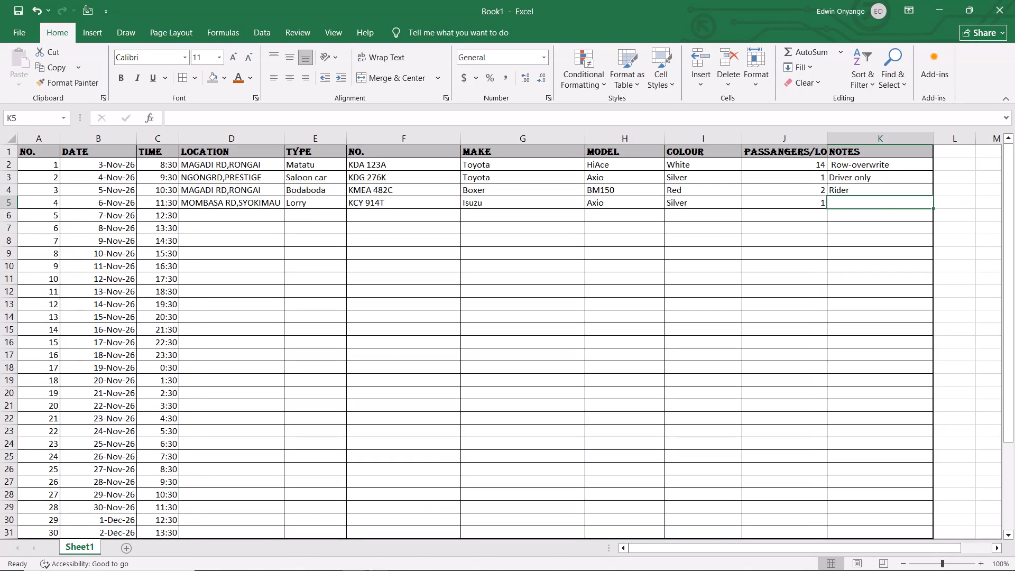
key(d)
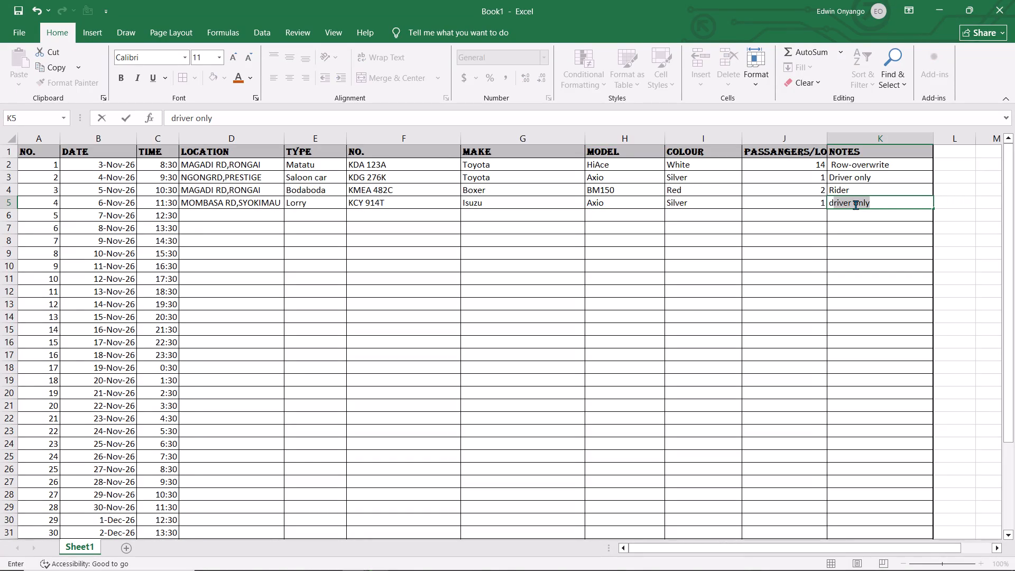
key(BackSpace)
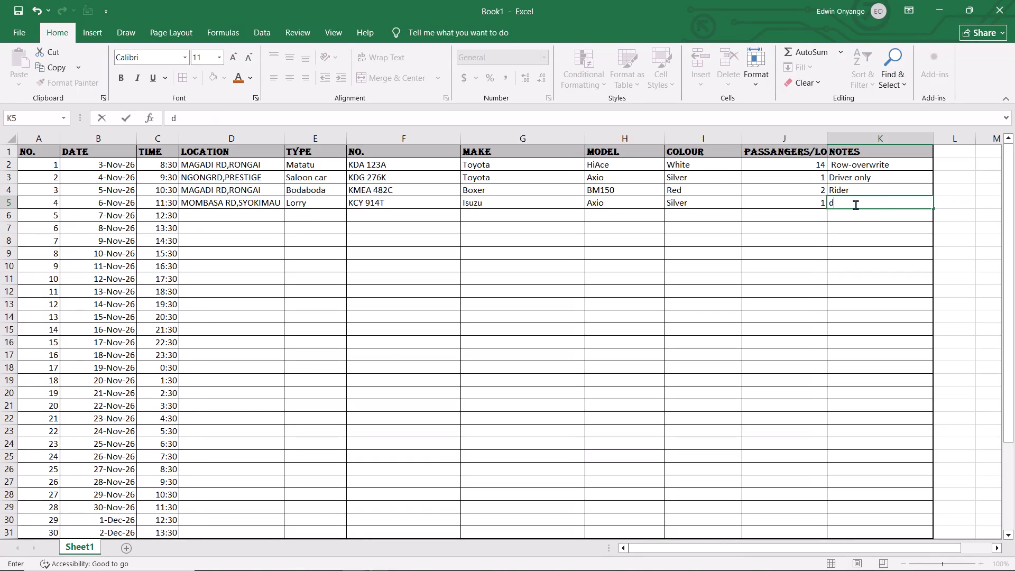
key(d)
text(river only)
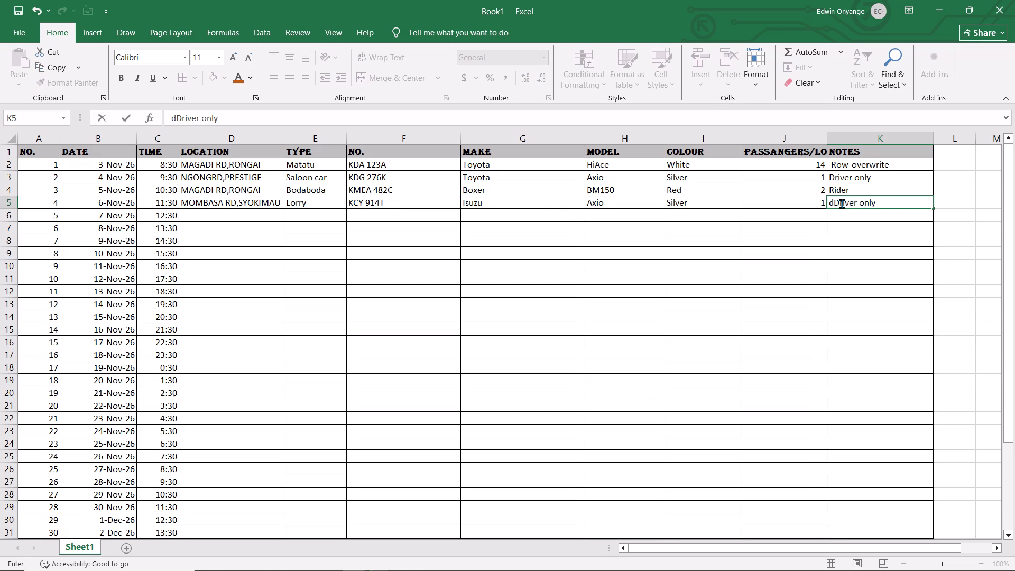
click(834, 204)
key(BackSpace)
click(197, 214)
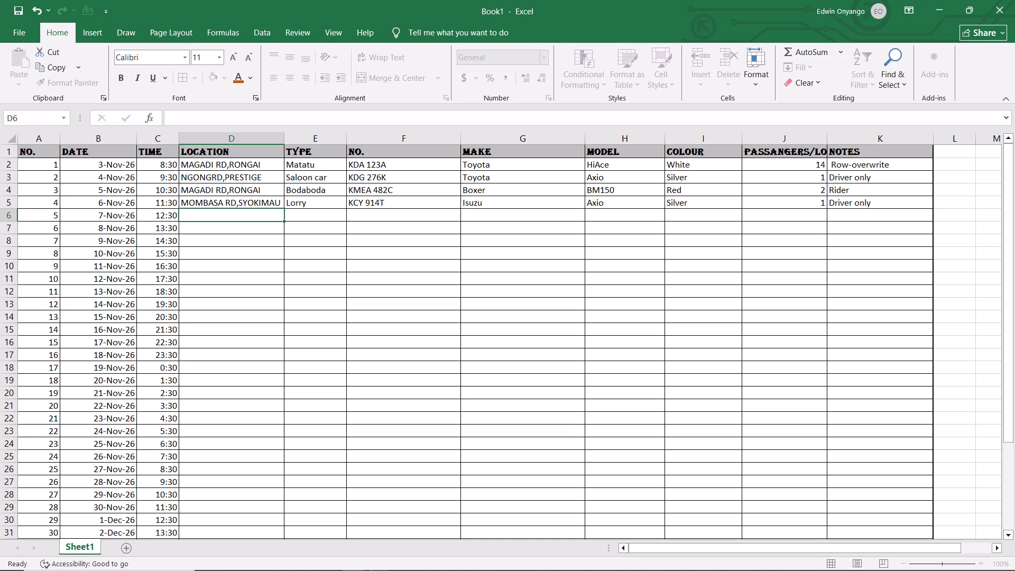
Replace the passenger/load entry of record 4 in cell J5 with 7 tons.
click(795, 198)
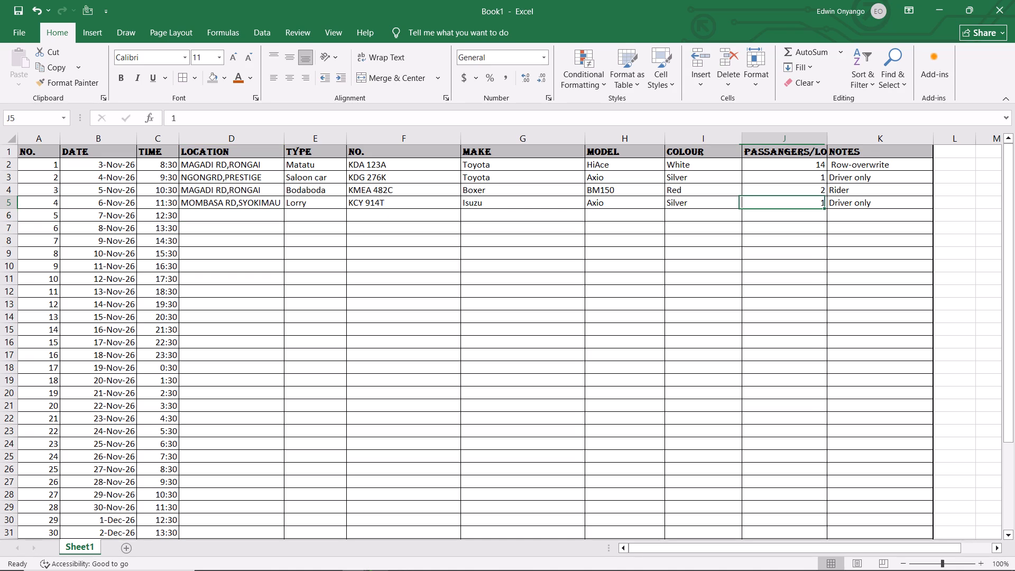
key(BackSpace)
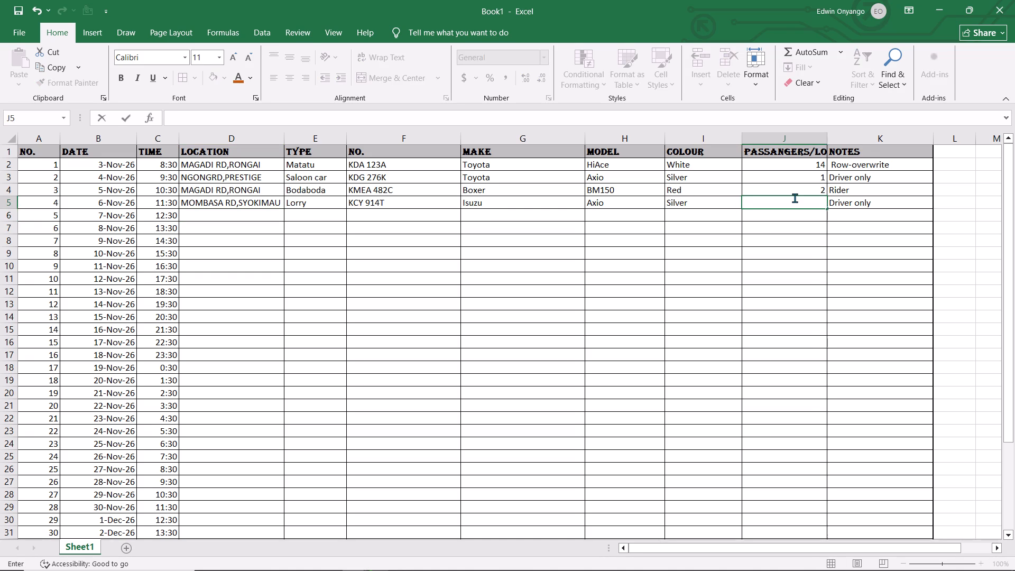
key(7)
key(space)
text(tones)
key(BackSpace)
key(BackSpace)
key(s)
Replace the note of record 4 in cell K5 with Carrying building block.
click(876, 204)
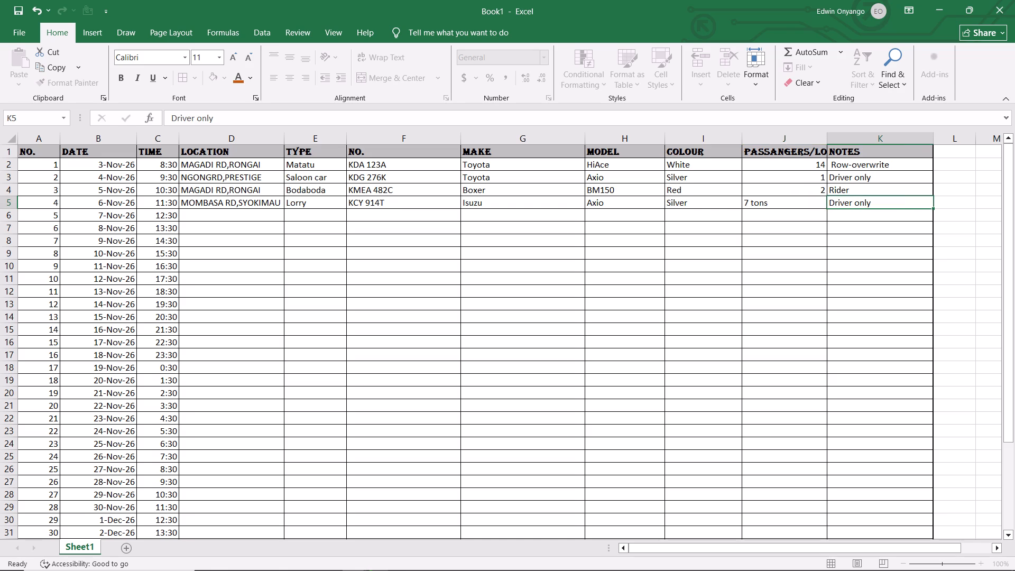
key(BackSpace)
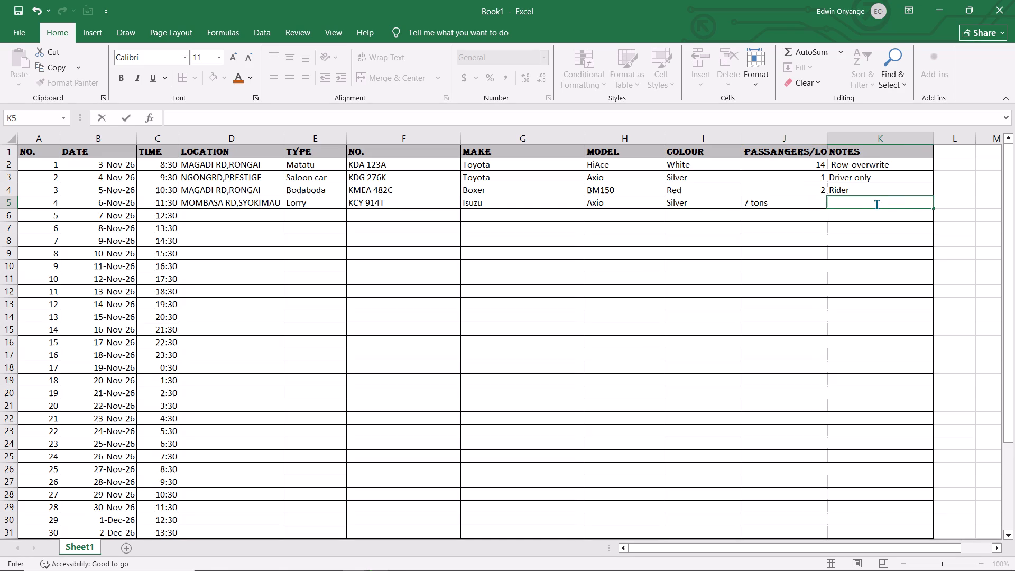
key(c)
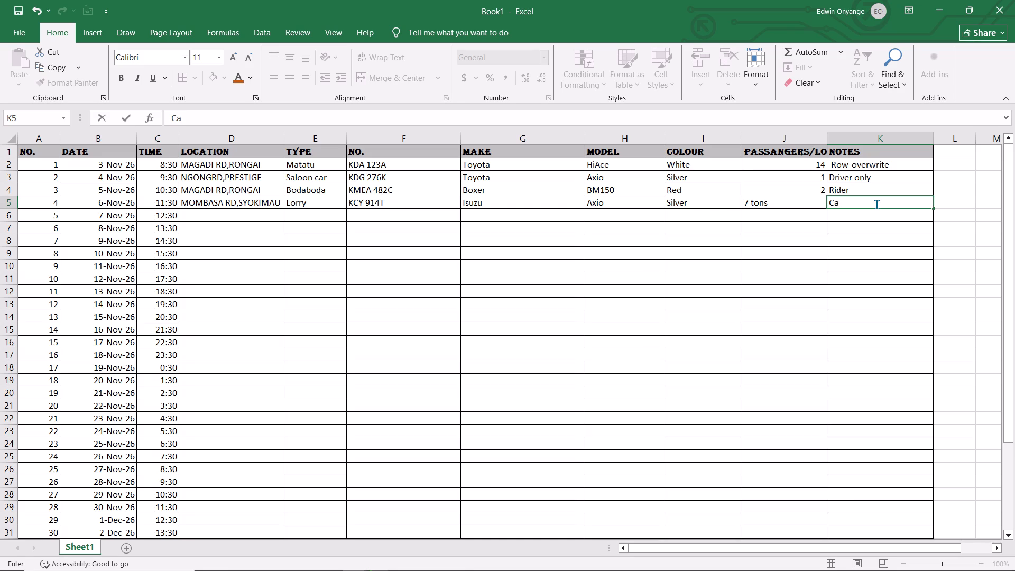
text(rr)
key(i)
key(BackSpace)
text(ying buil)
text(ding block)
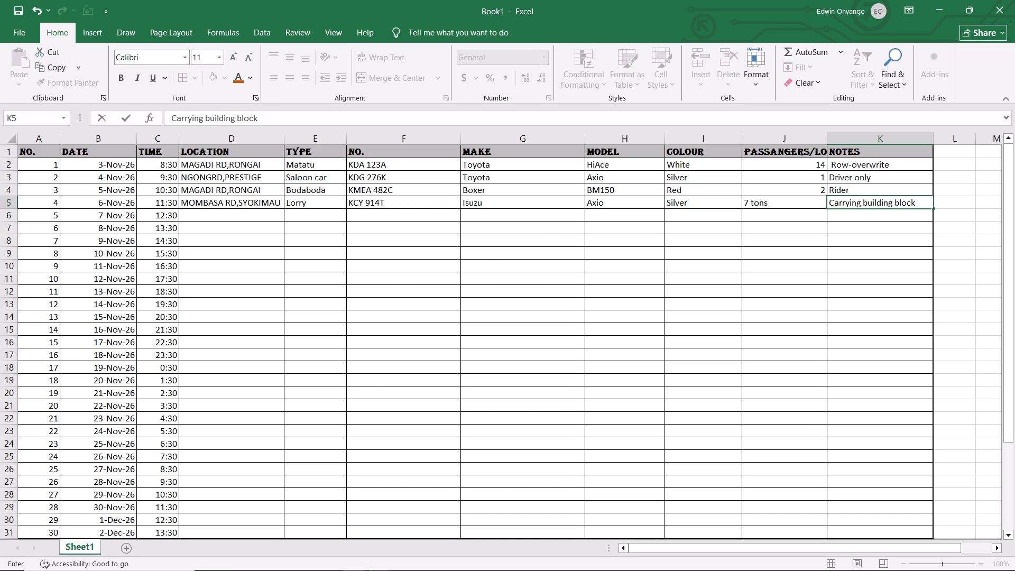
Clear the model of record 4 in cell H5 and start entering a replacement model.
click(617, 202)
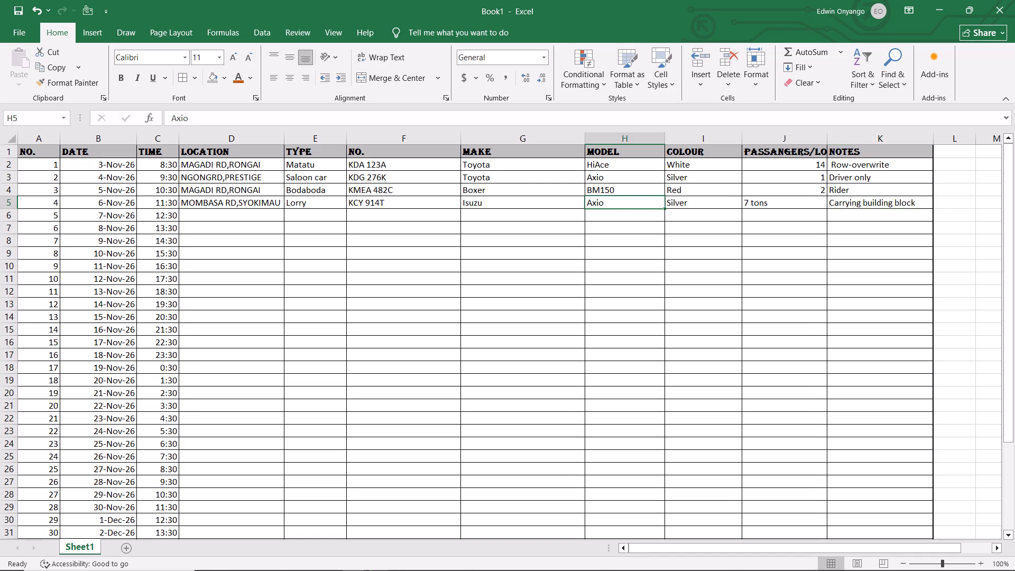
key(BackSpace)
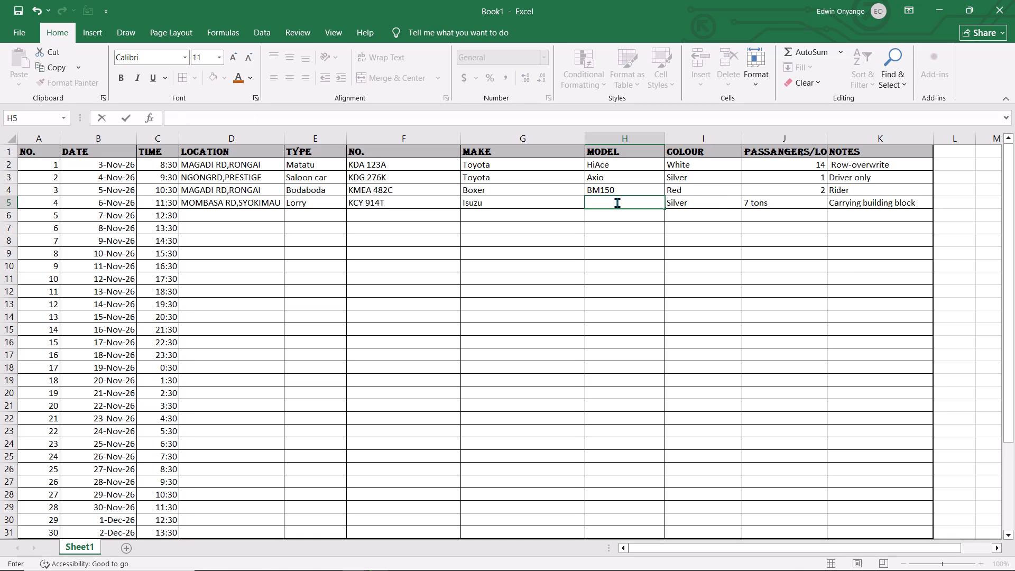
text(fr)
key(BackSpace)
key(BackSpace)
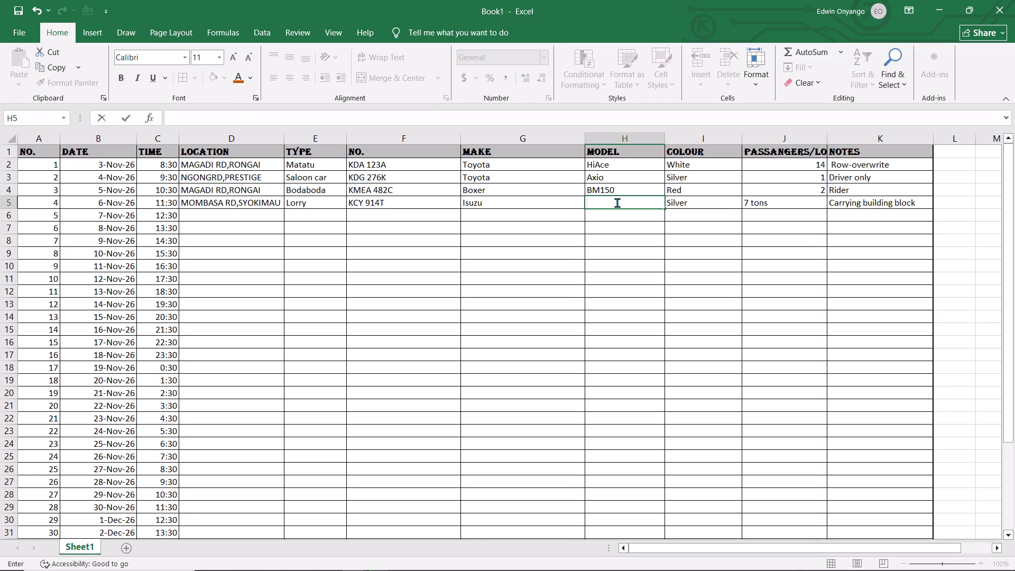
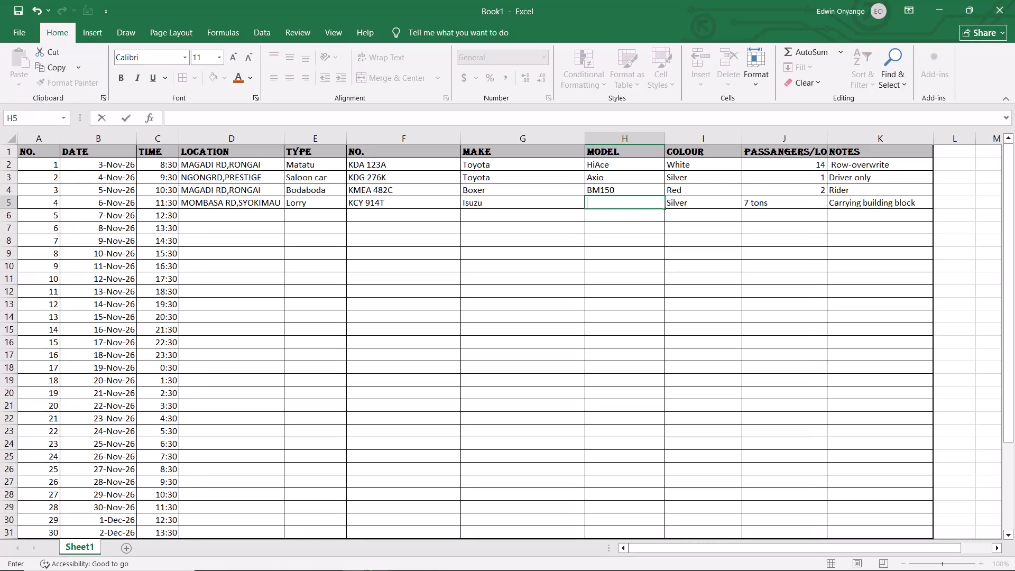
Enter FRR as the model of record 4 in cell H5, and move on to the location cell of record 5.
click(611, 202)
key(f)
text(RR)
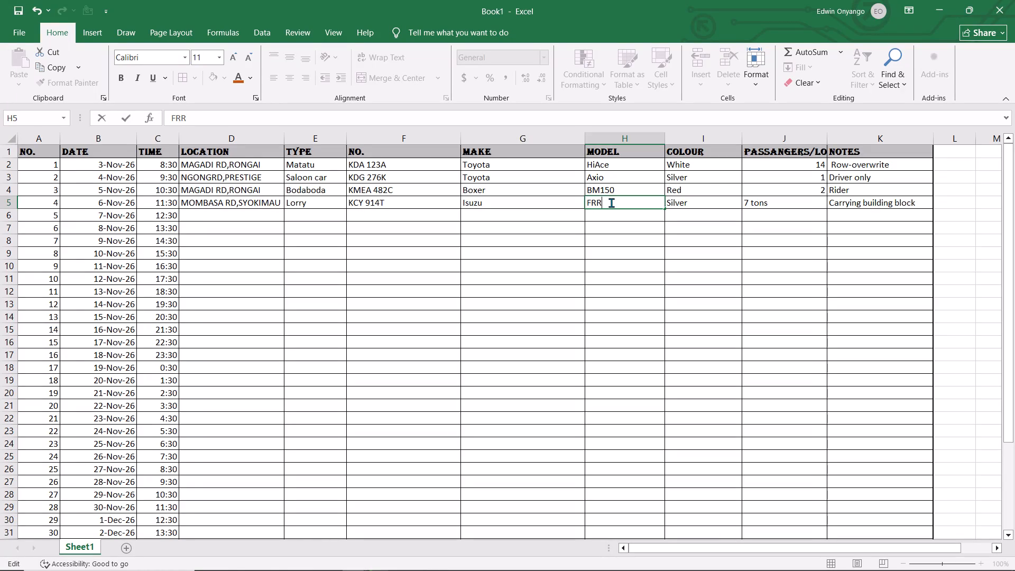
click(202, 214)
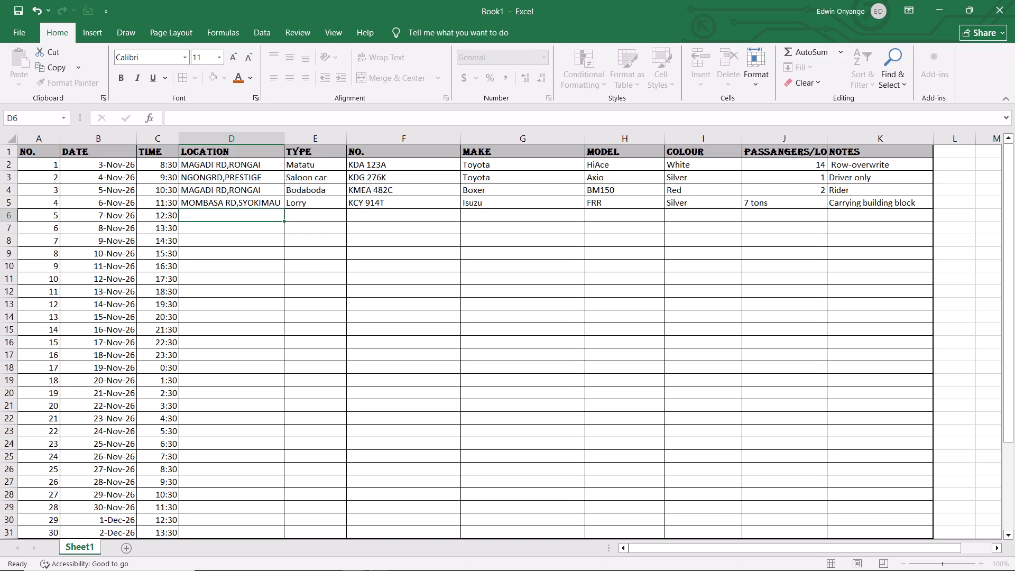
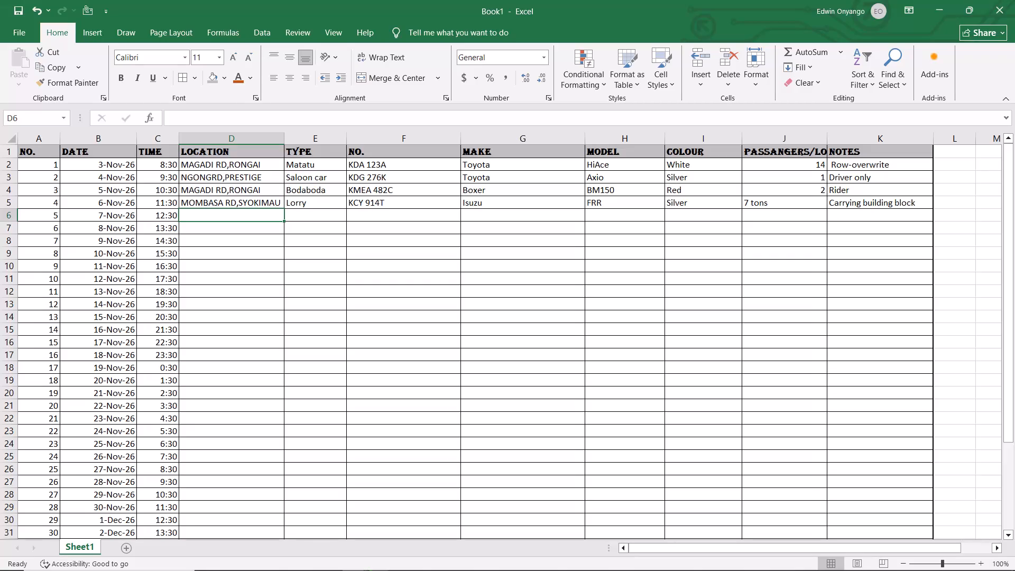
Select the empty location cell of record 5, cell D6.
click(215, 213)
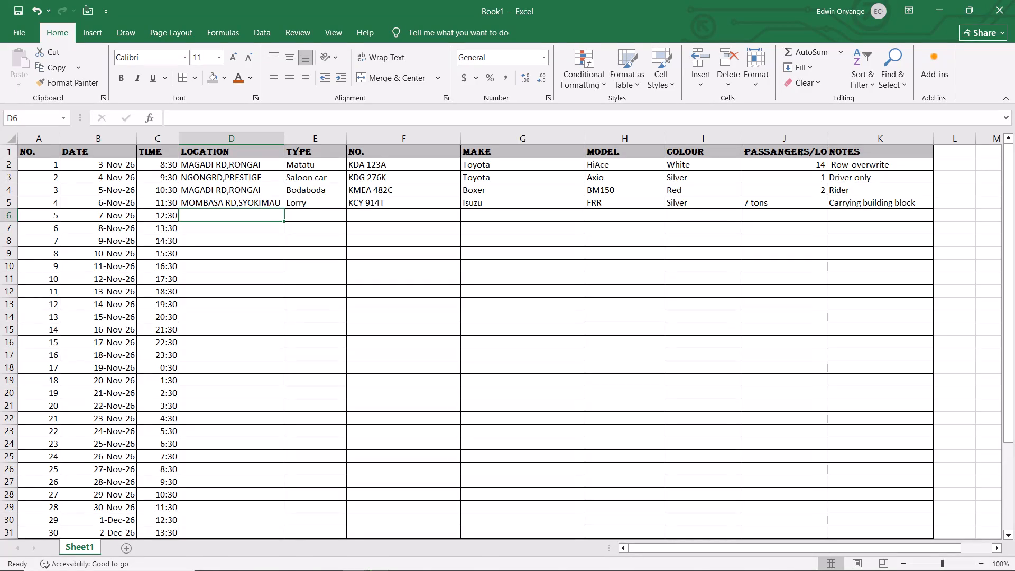
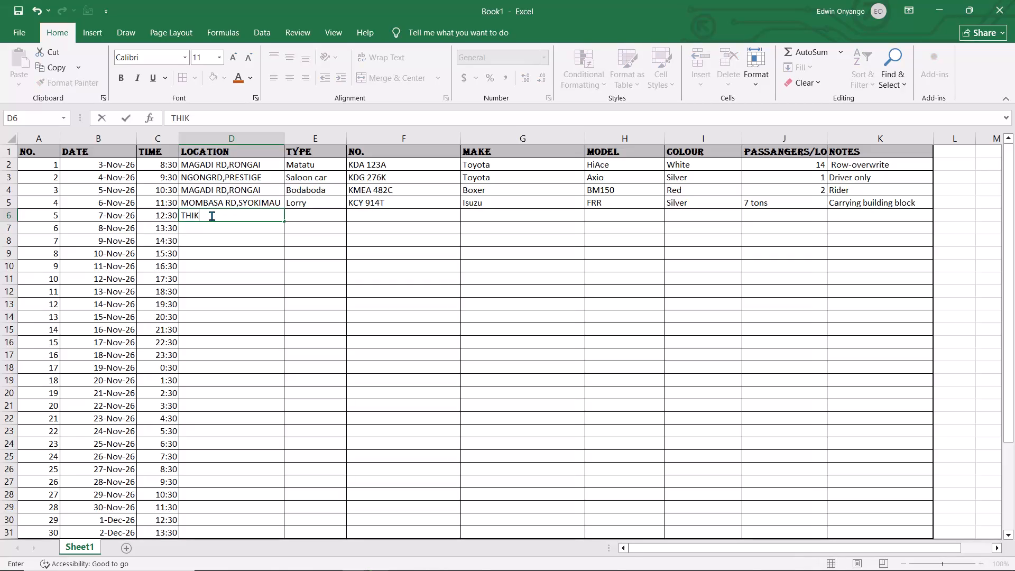
Complete the location of record 5 in cell D6 as THIKA RD, ROYSAMBU.
key(space)
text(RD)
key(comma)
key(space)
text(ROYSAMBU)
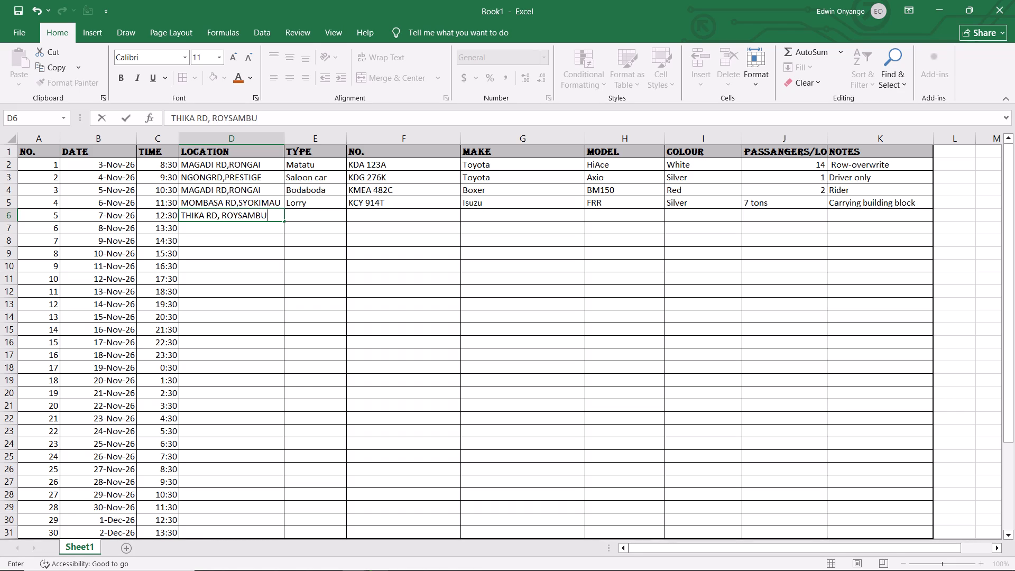
Enter Bus as the vehicle type of record 5 in cell E6.
click(310, 217)
text(BUS)
key(BackSpace)
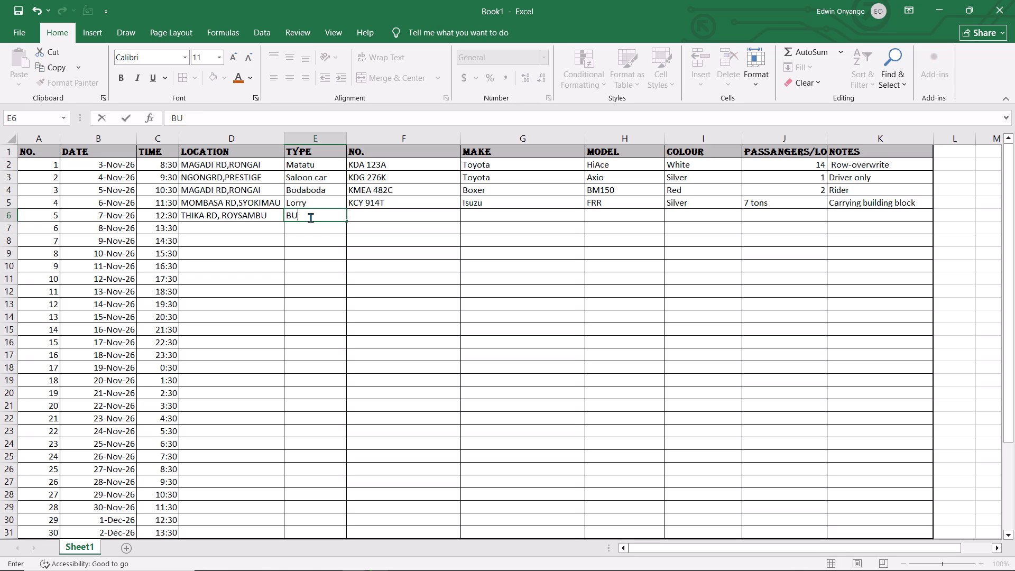
key(BackSpace)
text(us)
click(368, 217)
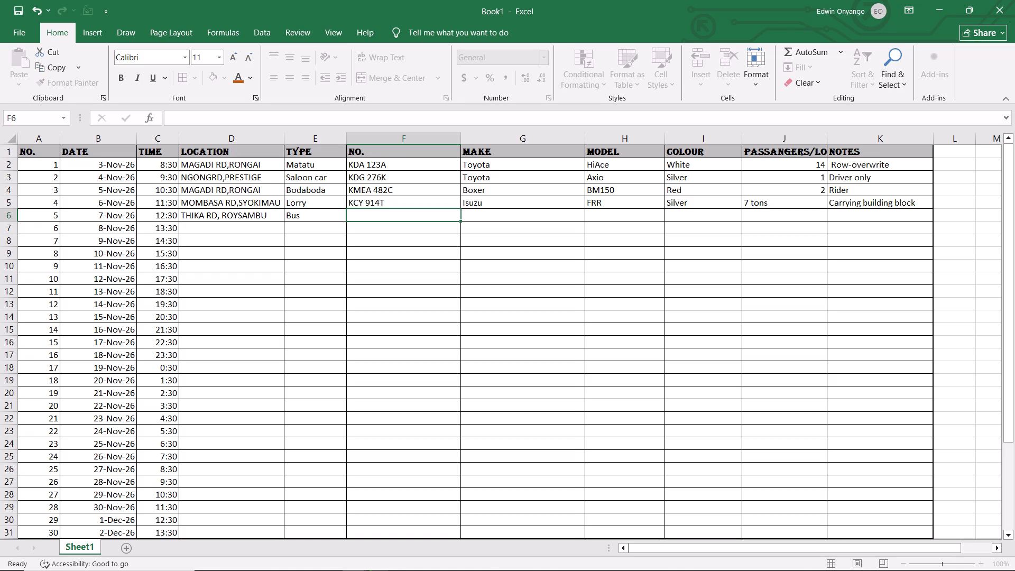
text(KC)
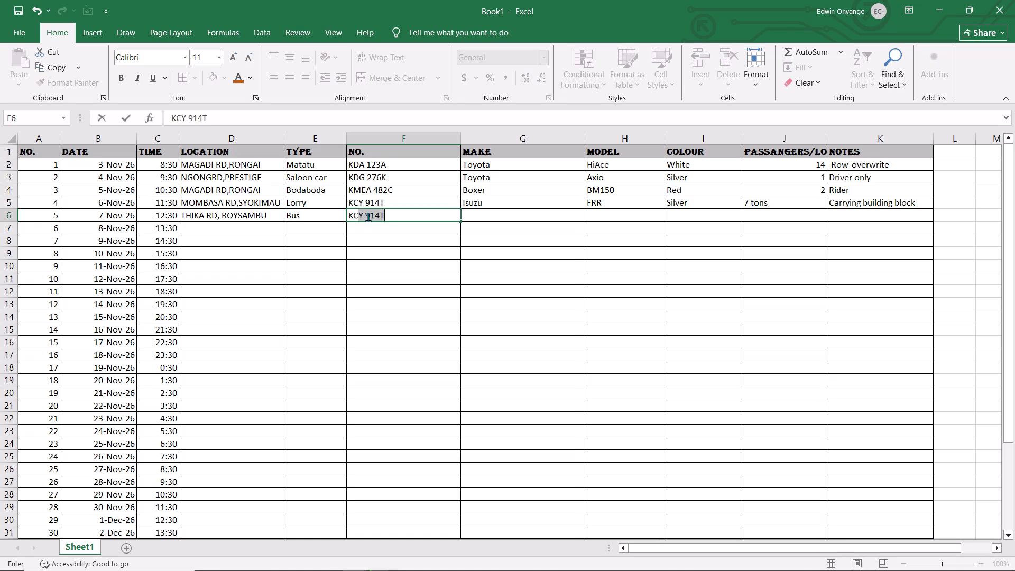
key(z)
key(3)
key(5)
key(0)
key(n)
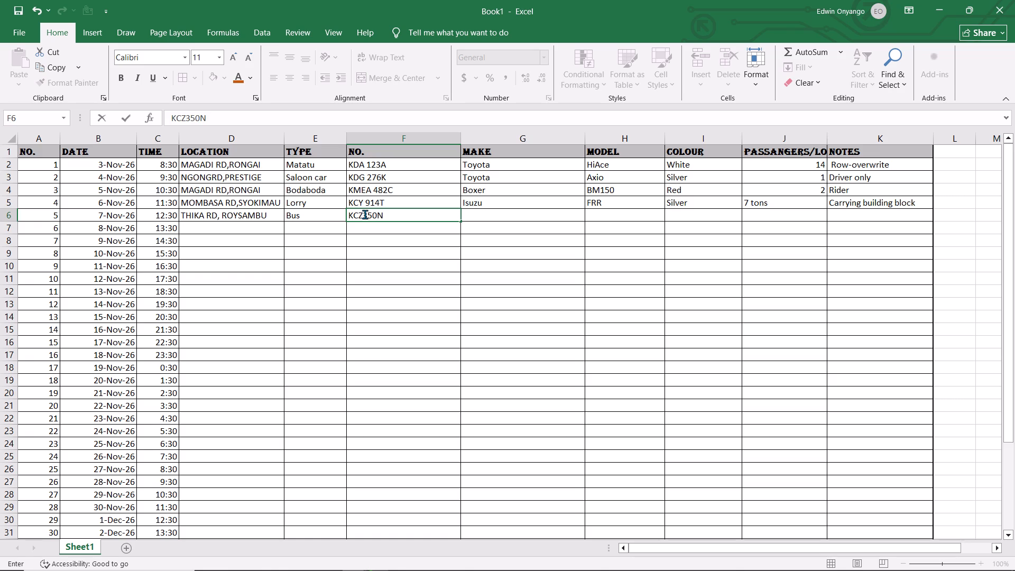
click(363, 215)
key(space)
Enter Isuzu as the make of record 5 in cell G6, with only the first letter capitalised.
click(476, 216)
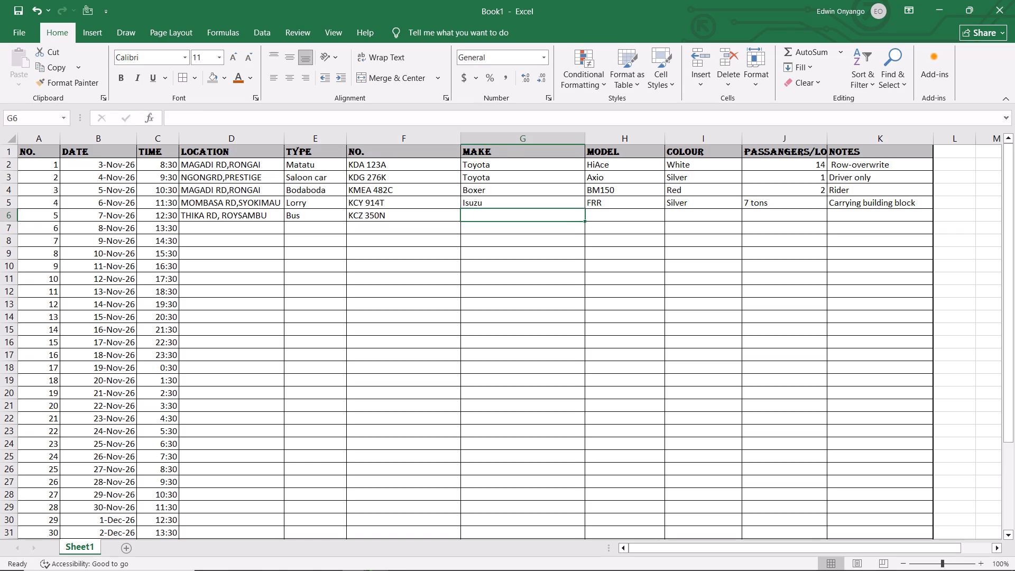
text(ISUZU)
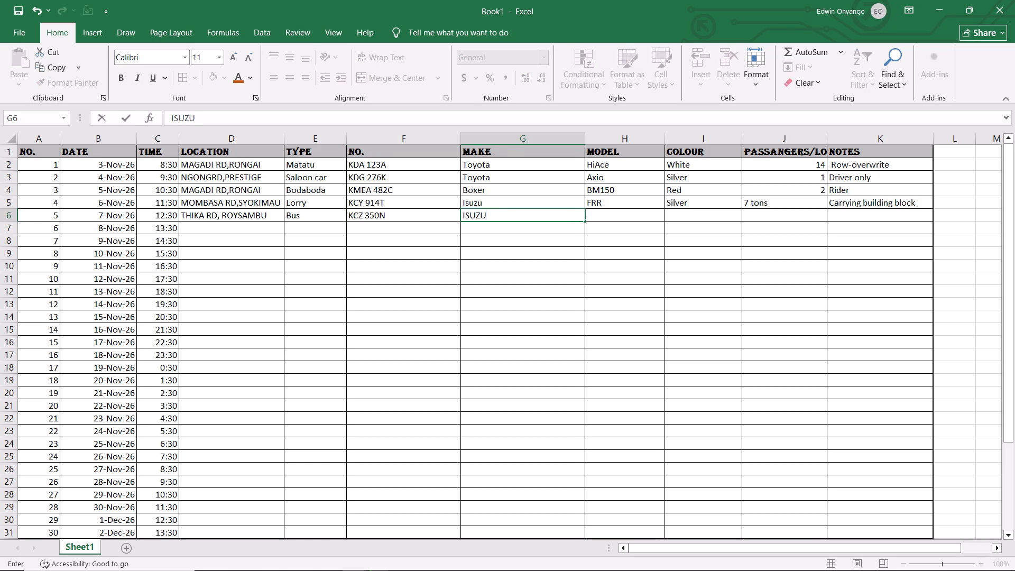
click(492, 213)
key(BackSpace)
key(BackSpace)
key(BackSpace)
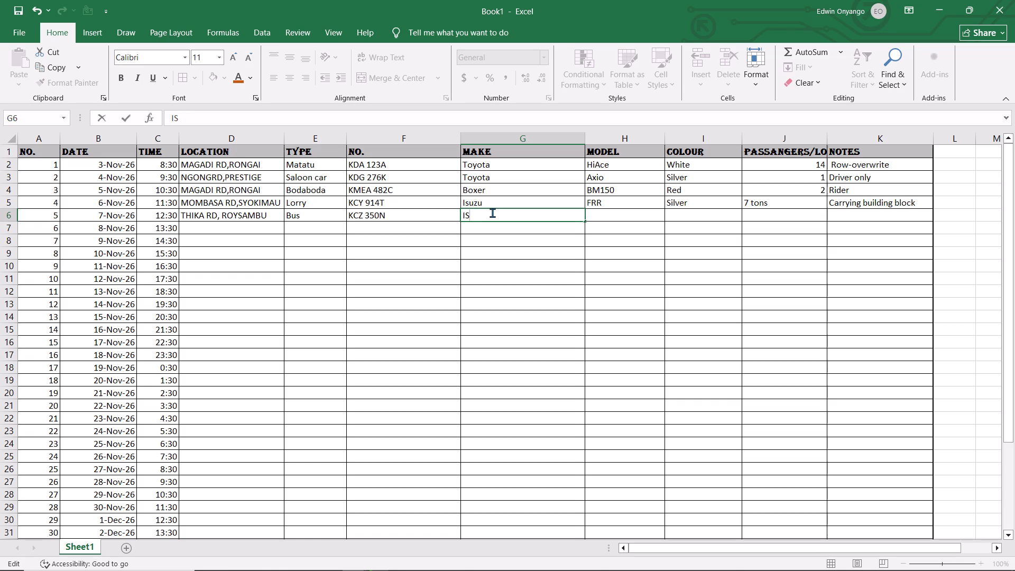
key(BackSpace)
key(s)
Enter NQR in capitals as the model of record 5 in cell H6.
click(617, 217)
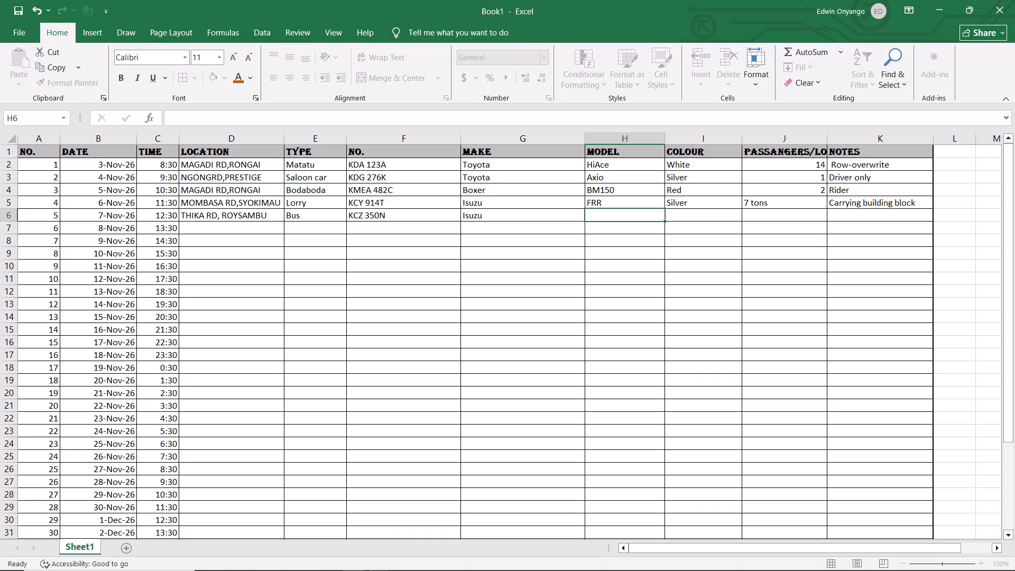
key(n)
key(q)
key(r)
key(BackSpace)
key(BackSpace)
key(BackSpace)
key(n)
key(q)
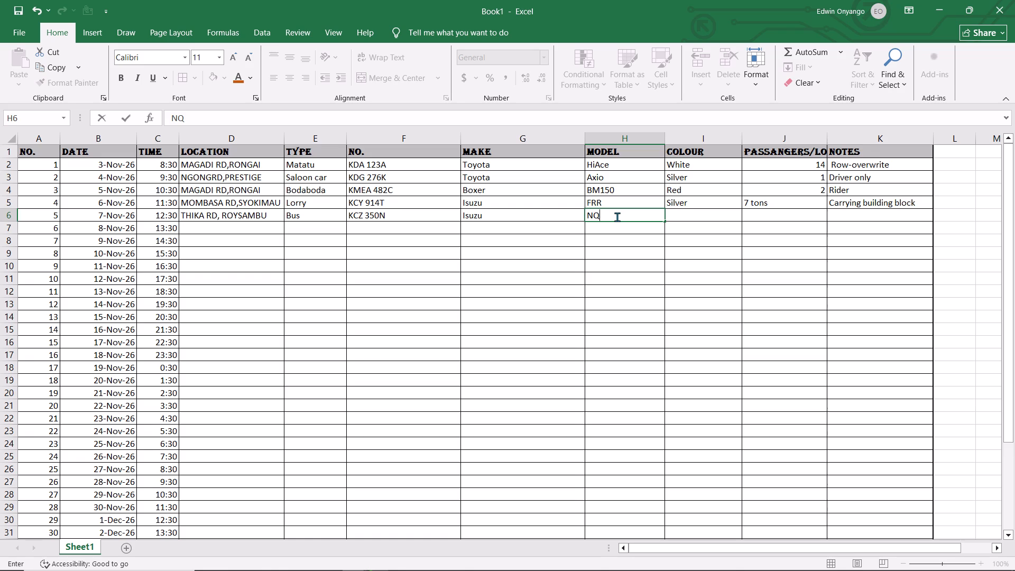
key(r)
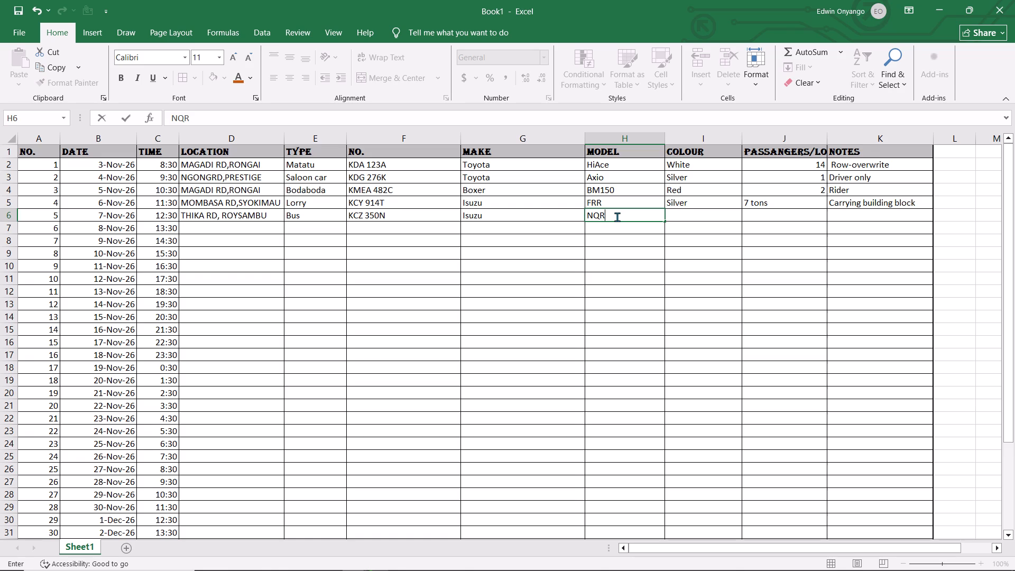
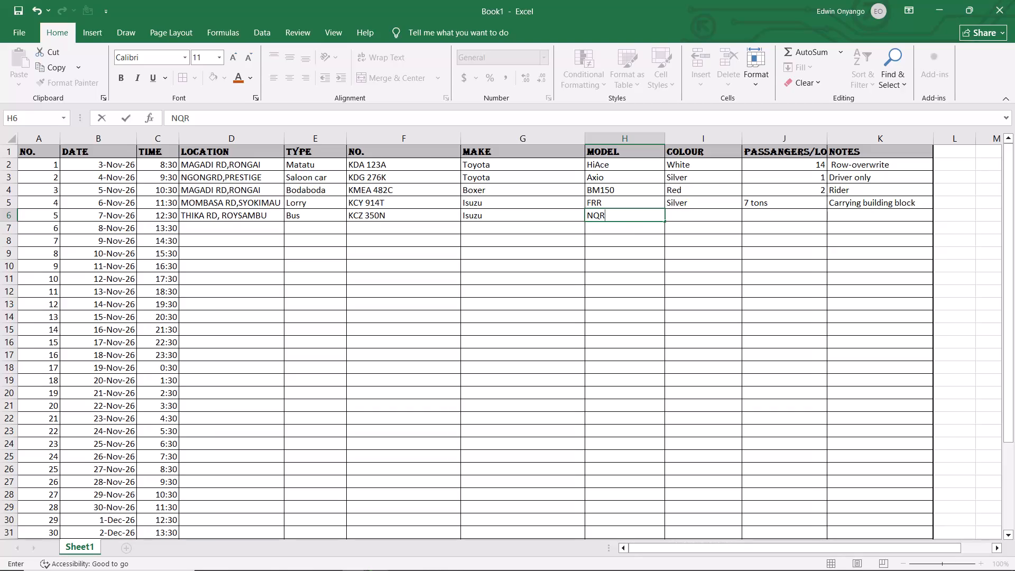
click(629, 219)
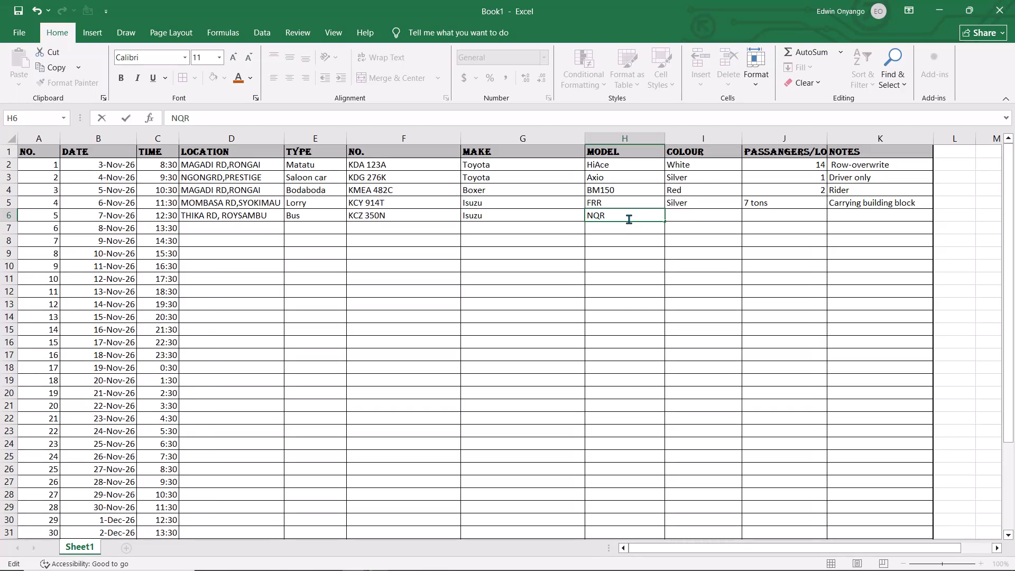
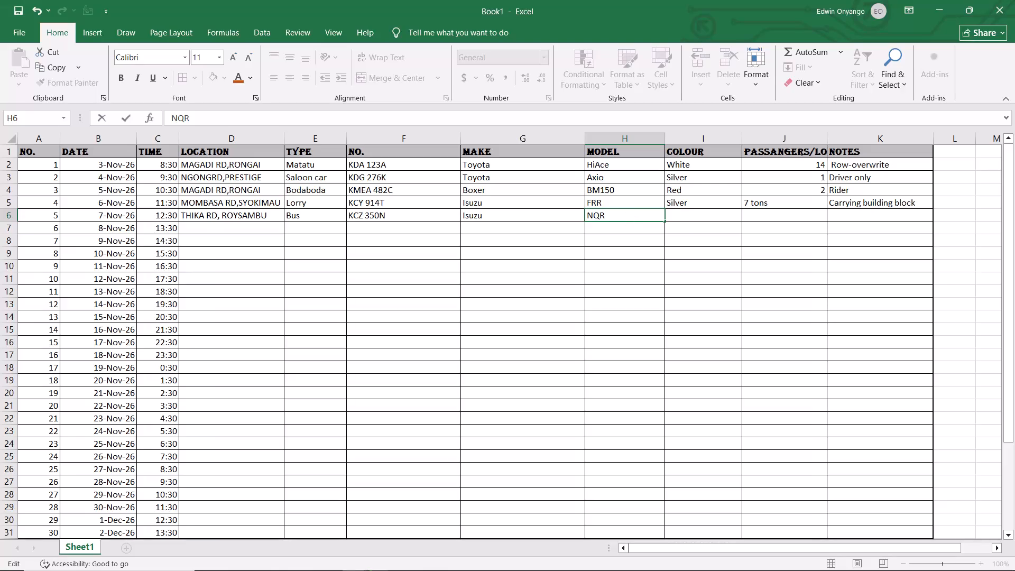
click(687, 216)
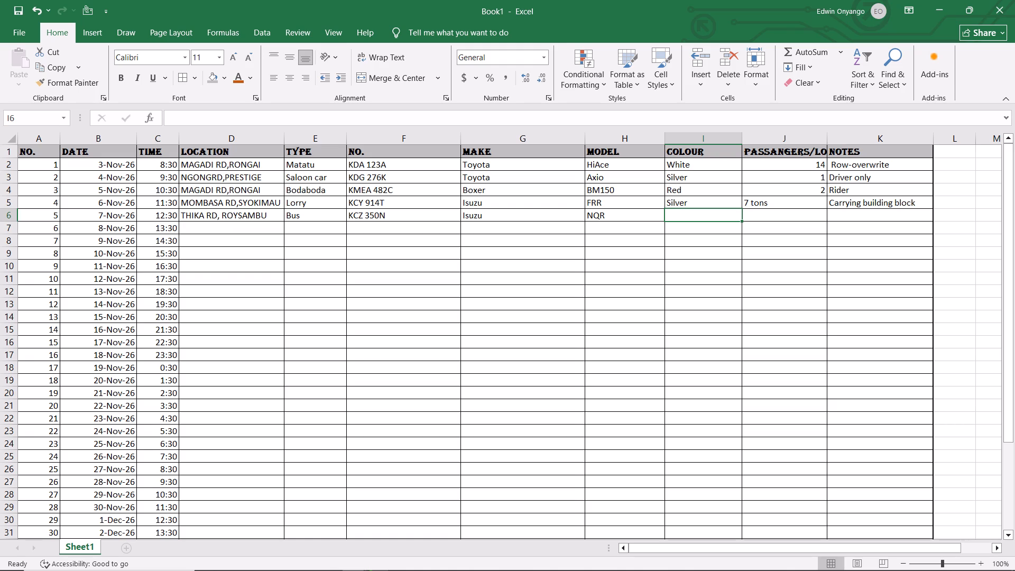
text(WHIT)
key(e)
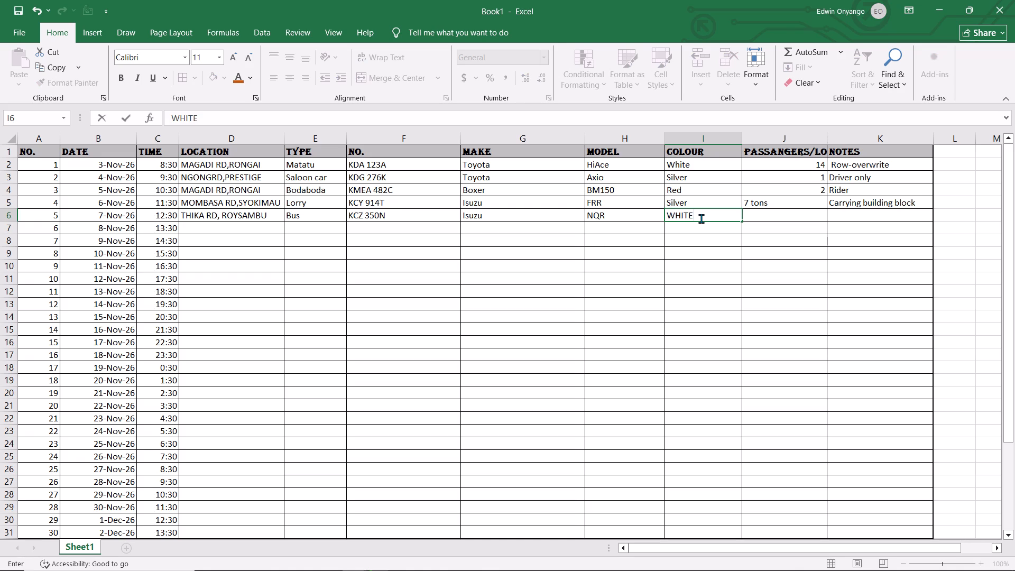
key(BackSpace)
key(BackSpace)
key(BackSpace)
key(BackSpace)
text(hi)
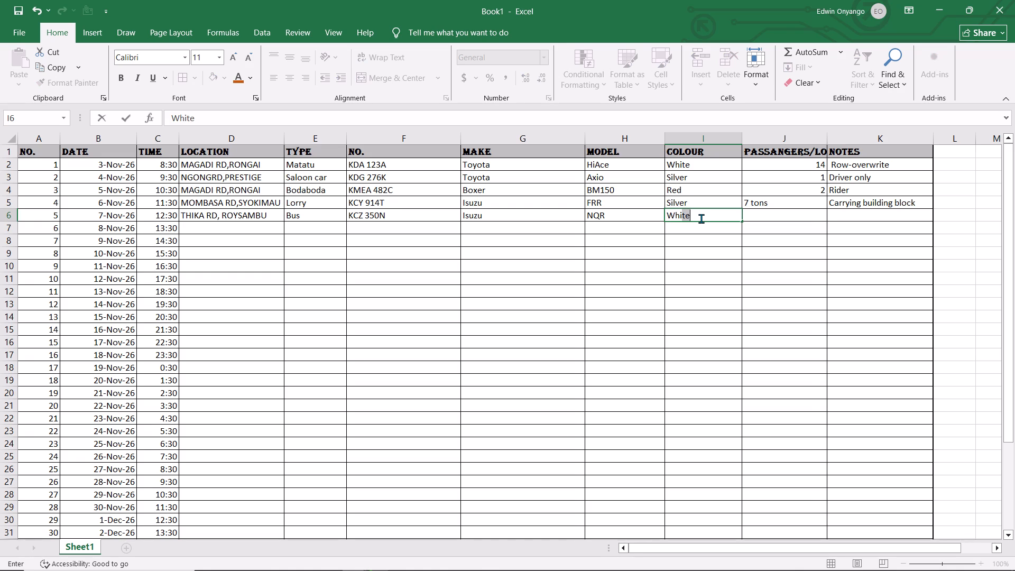
key(t)
key(e)
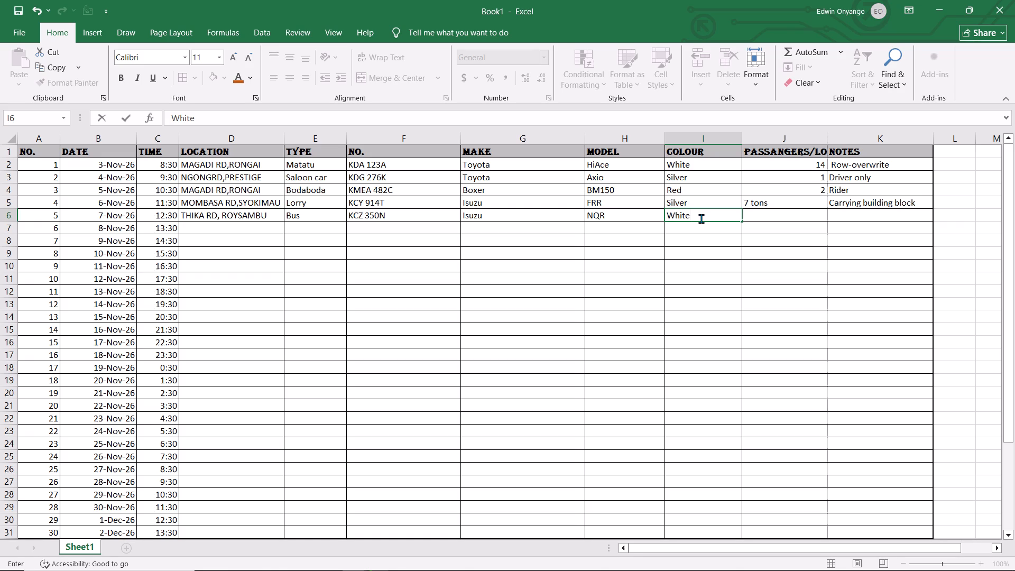
Enter 33 as the passenger count for the bus in row 6.
click(763, 215)
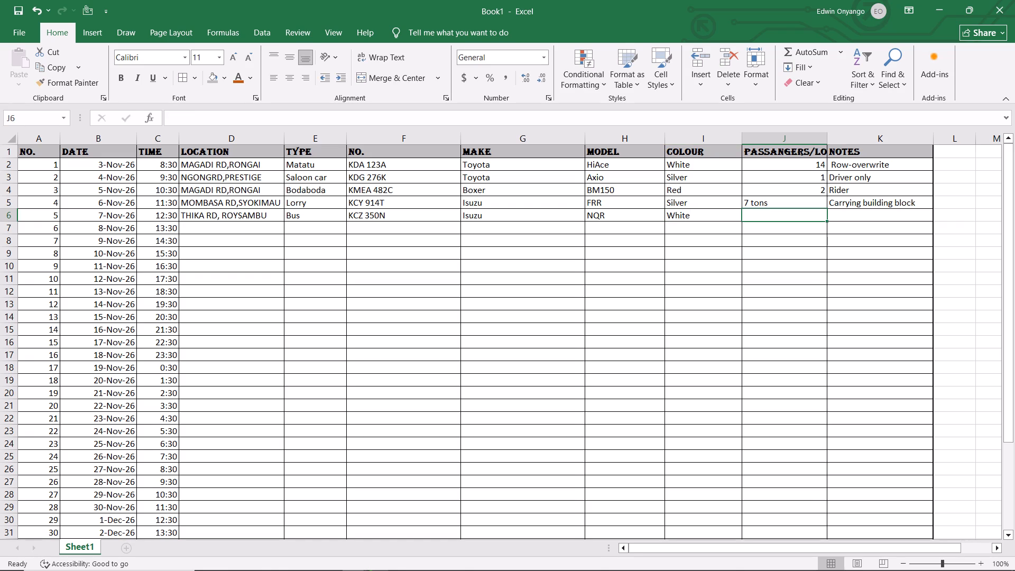
text(33)
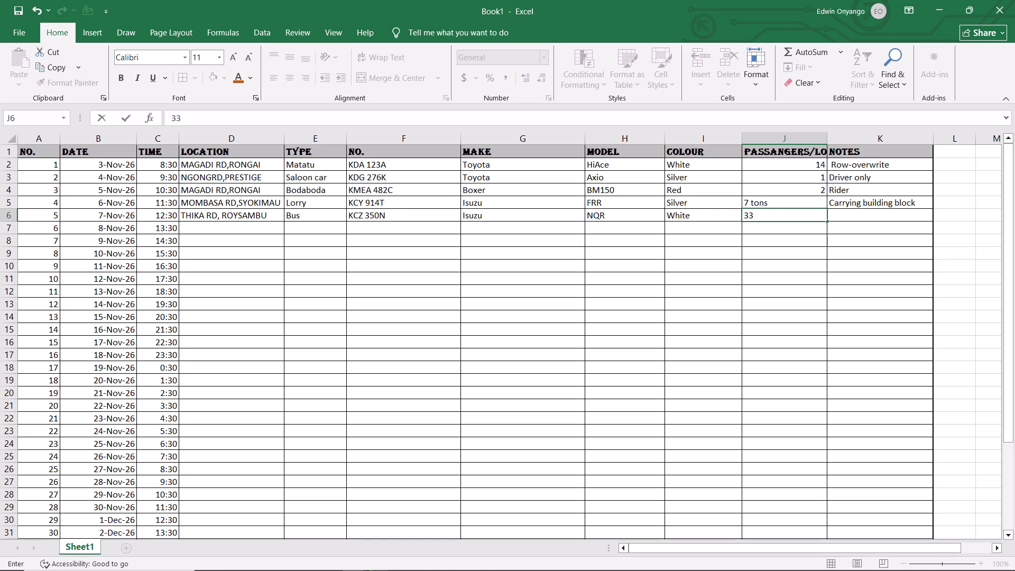
Enter the note Route237 for the bus in row 6, with a capital R.
click(849, 217)
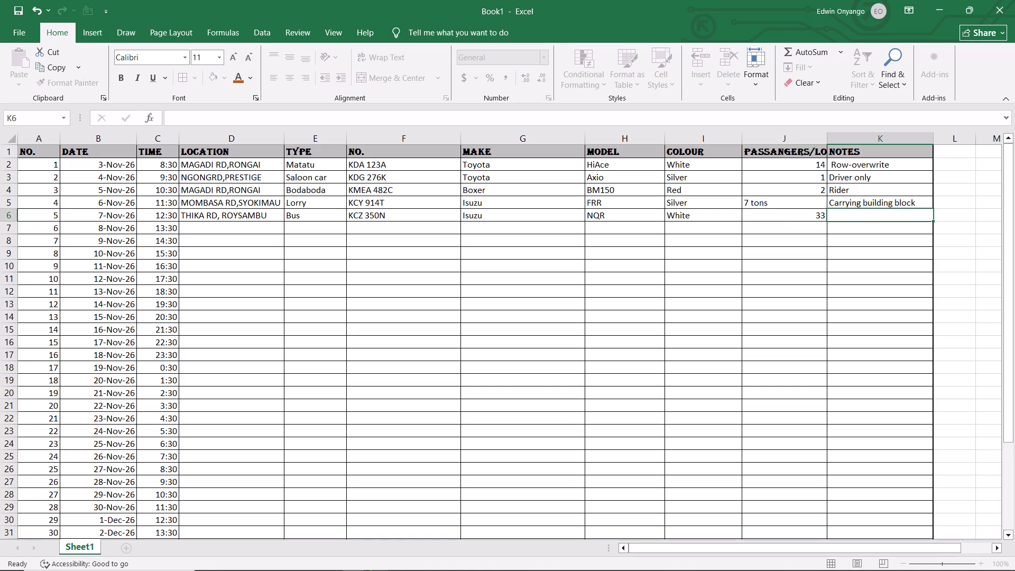
text(route)
text(237)
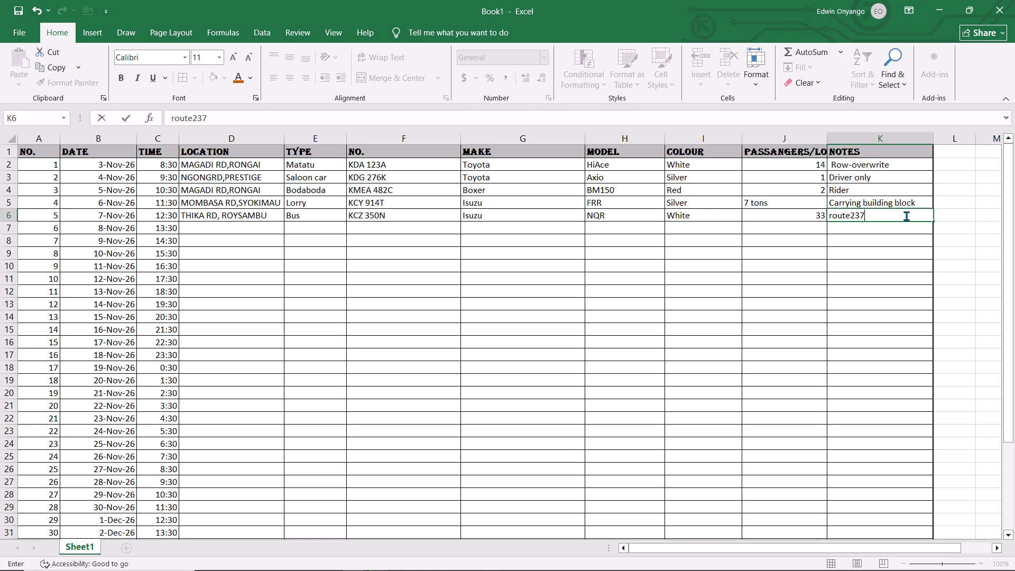
click(832, 216)
key(BackSpace)
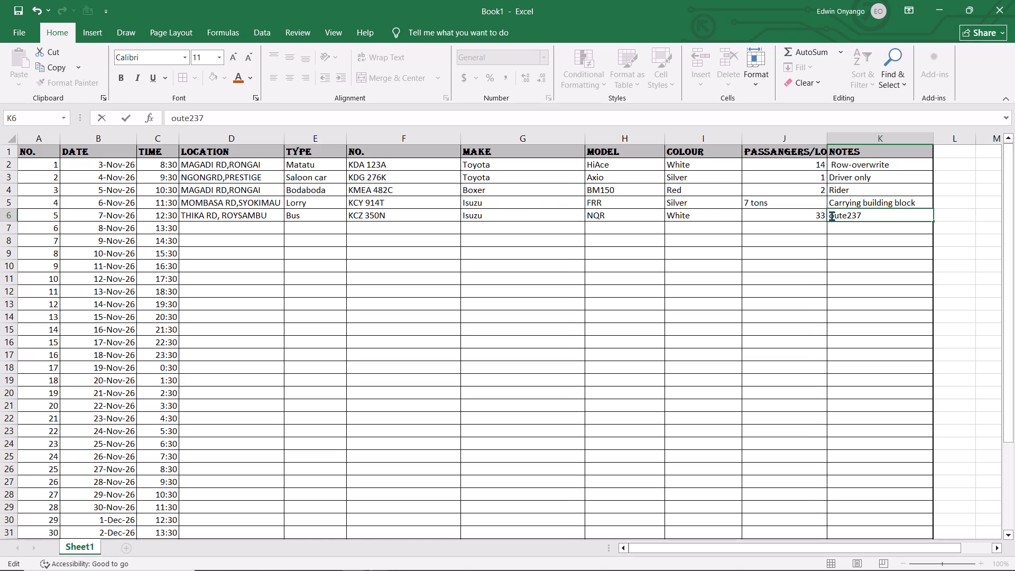
key(r)
key(BackSpace)
key(r)
click(200, 227)
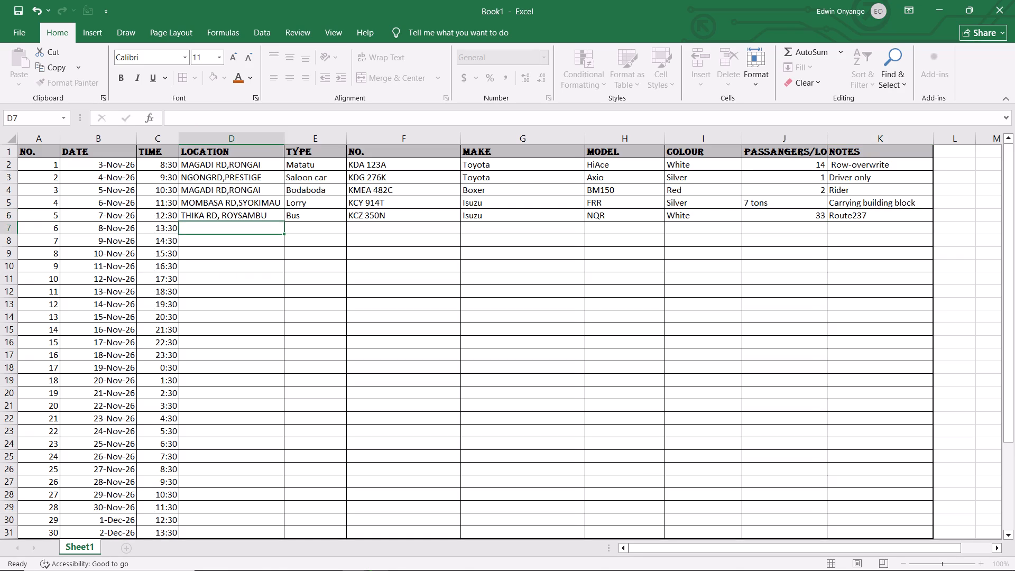
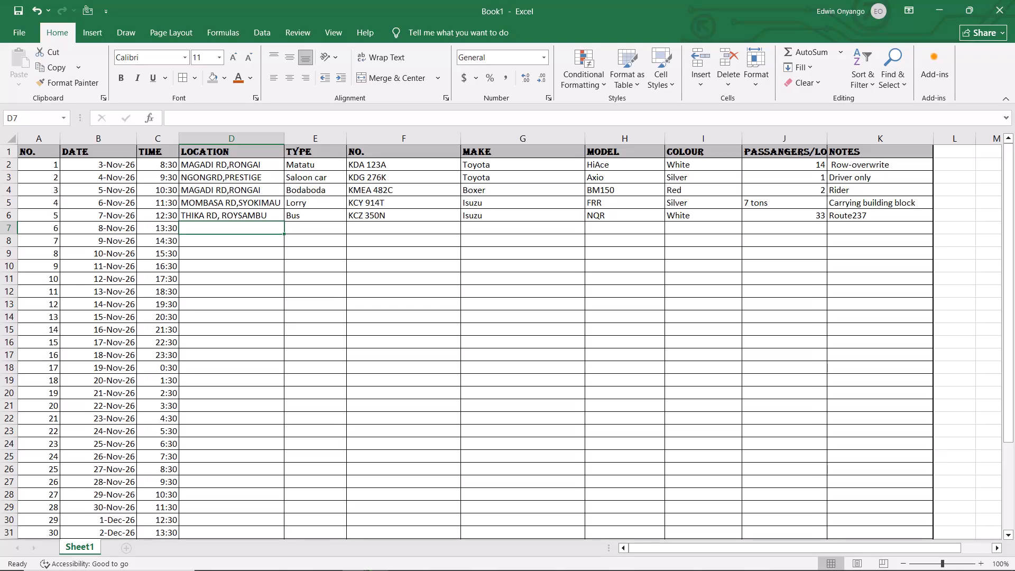
Enter WAIYAKIWAY as the location in row 7, written as one word in capitals.
click(232, 227)
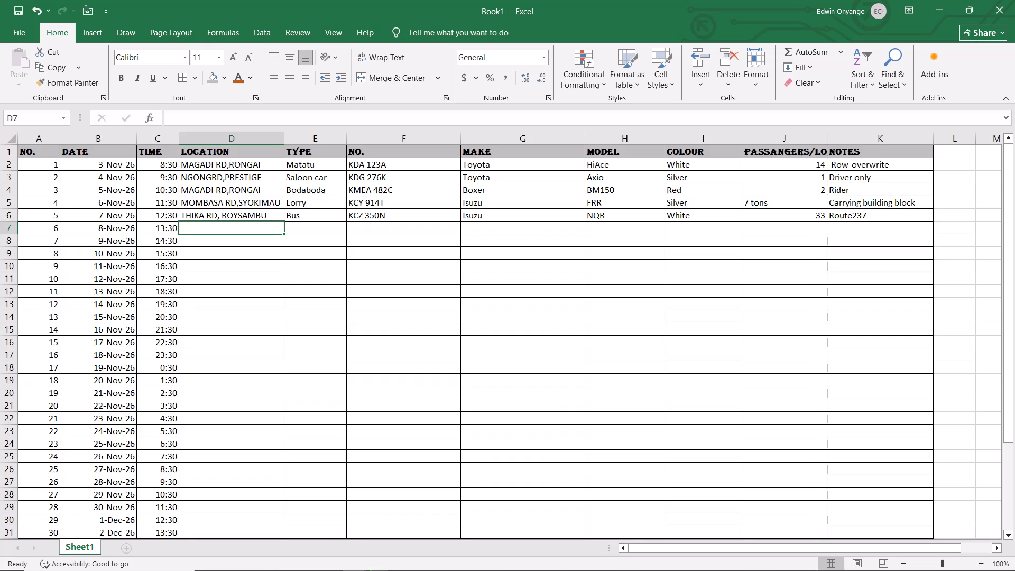
click(211, 228)
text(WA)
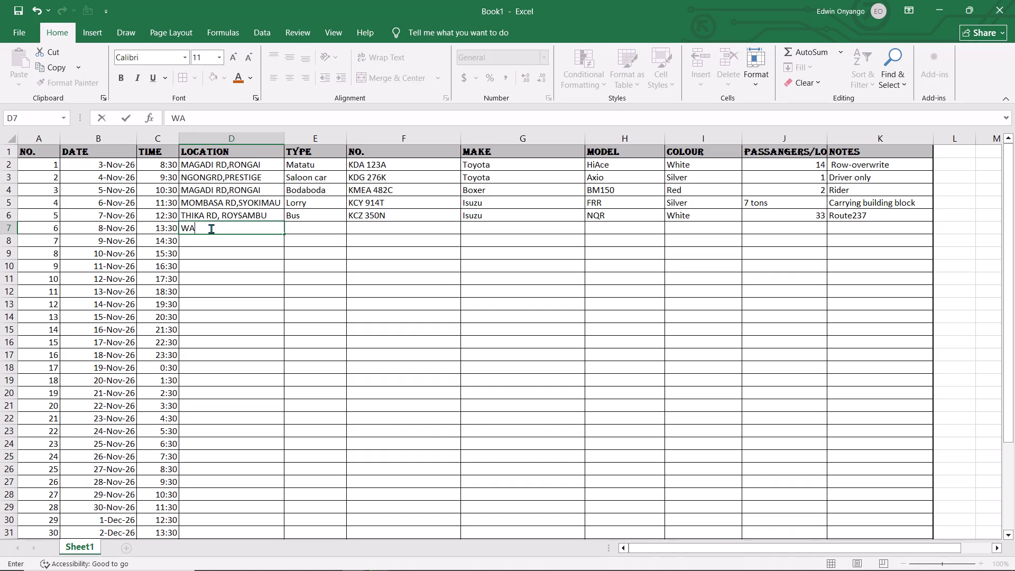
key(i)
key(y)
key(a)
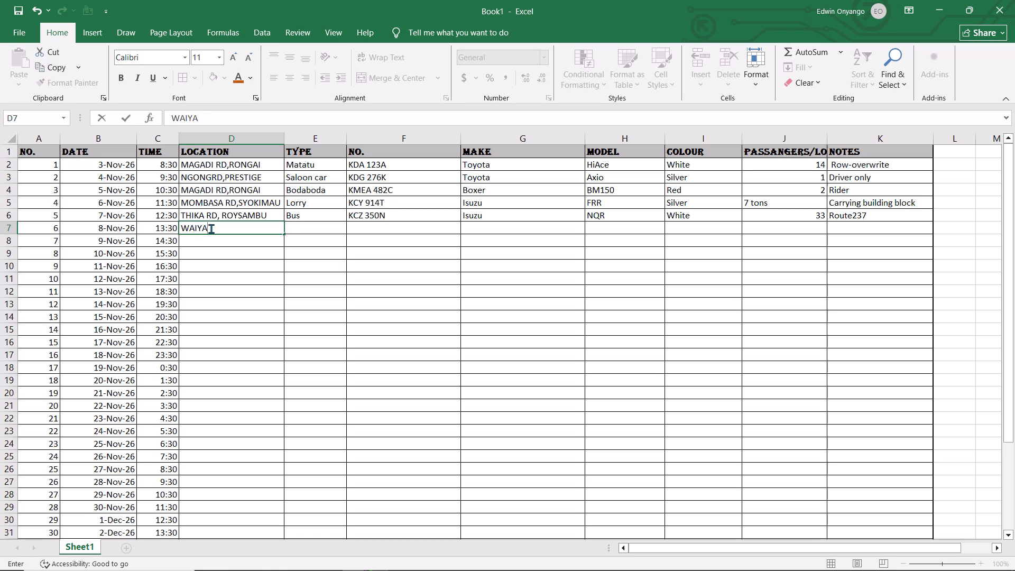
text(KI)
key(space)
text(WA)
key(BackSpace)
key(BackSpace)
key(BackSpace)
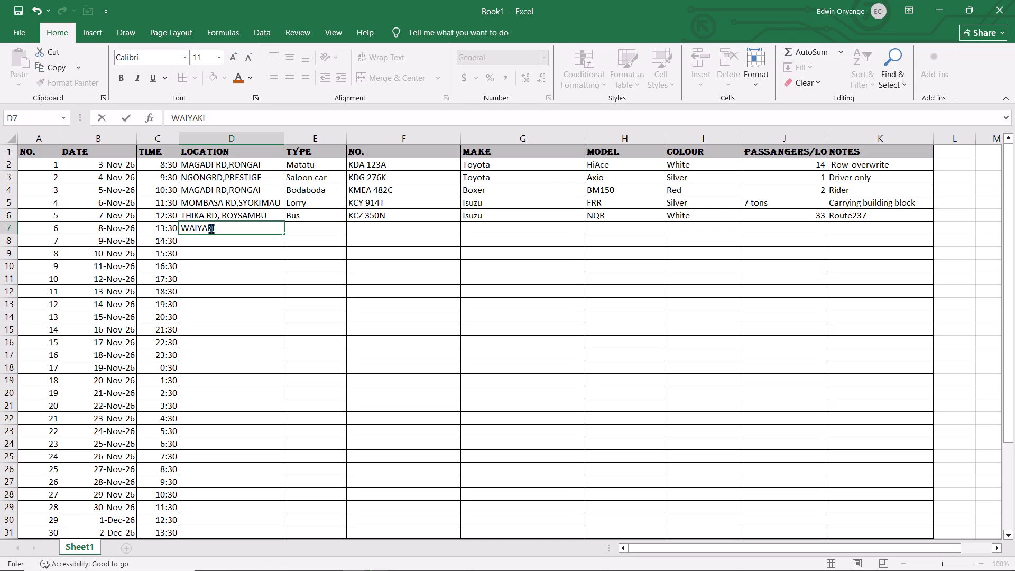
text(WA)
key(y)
click(301, 222)
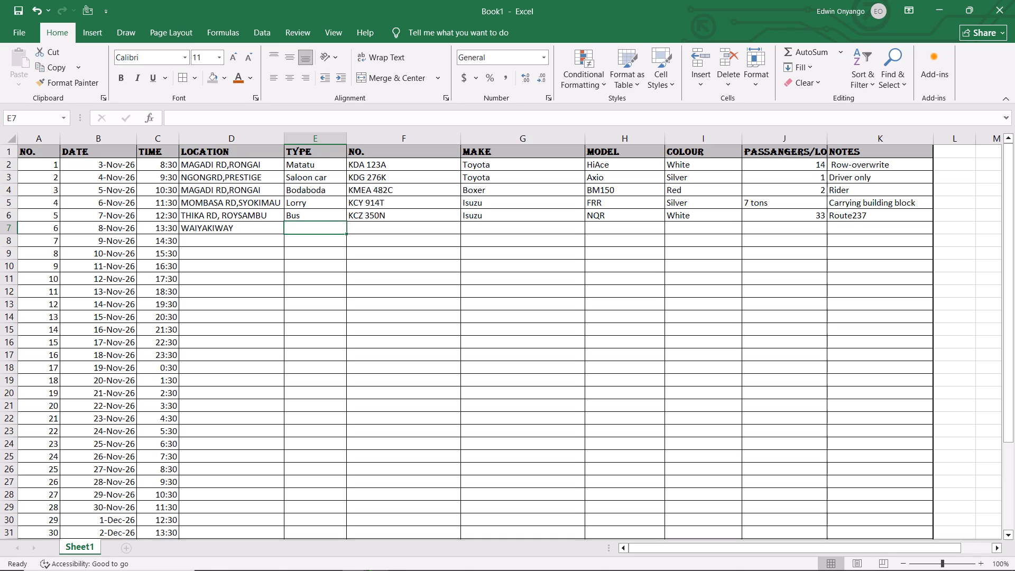
Try to add a comma to the location entry in row 7.
click(240, 231)
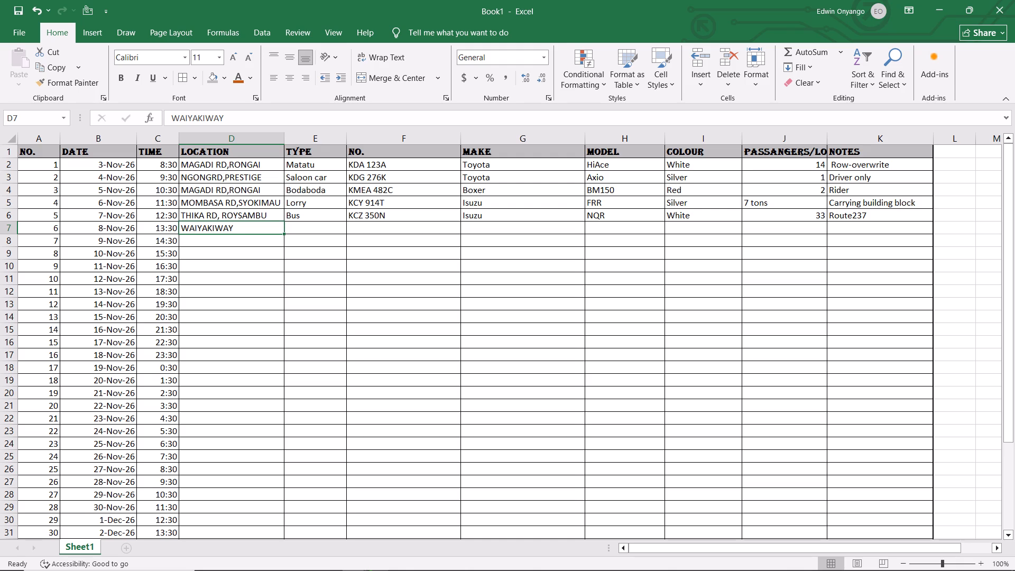
key(comma)
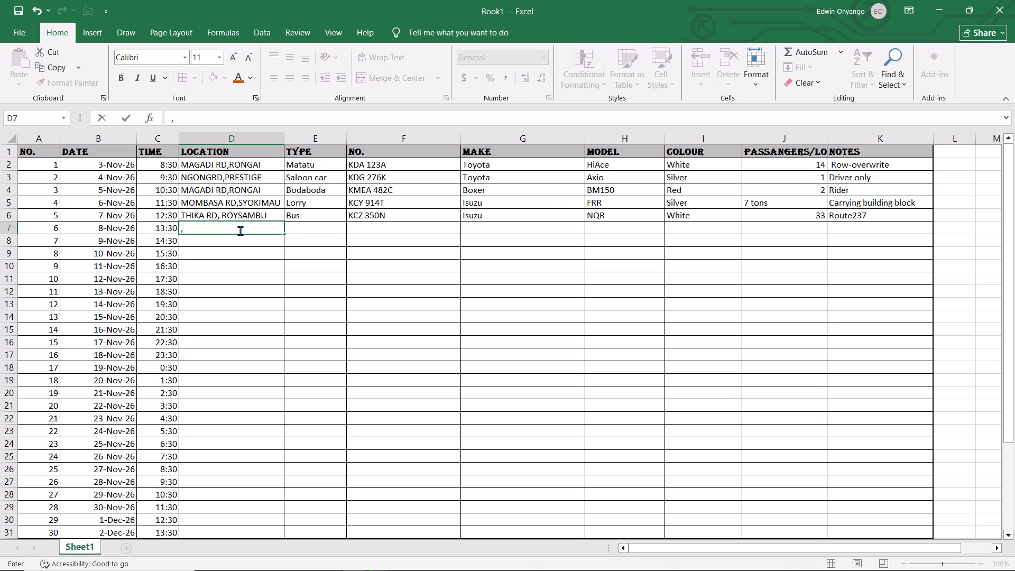
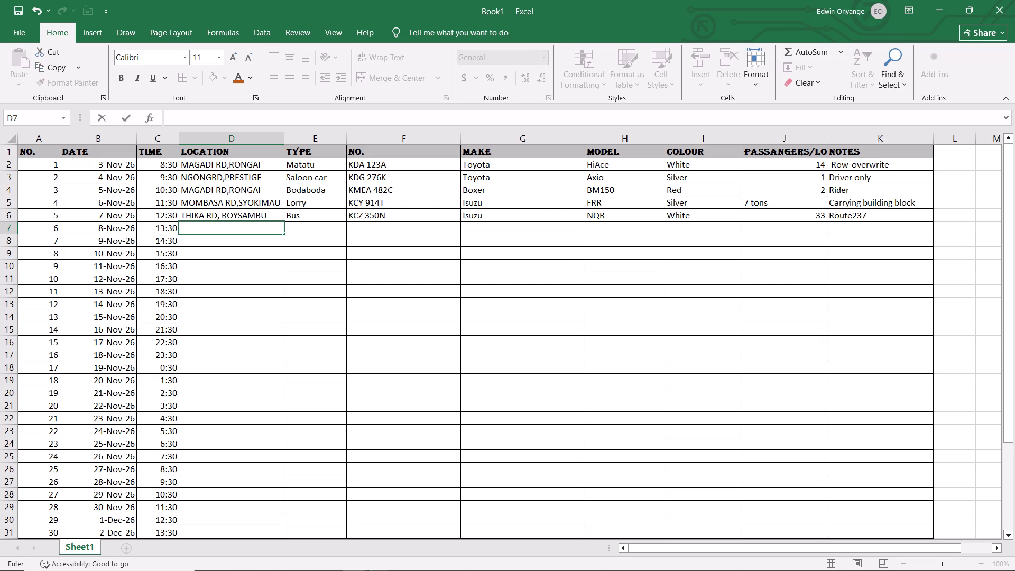
Enter WAIYAKIWAY ,KANGEMI as the location in row 7, in capitals.
click(252, 230)
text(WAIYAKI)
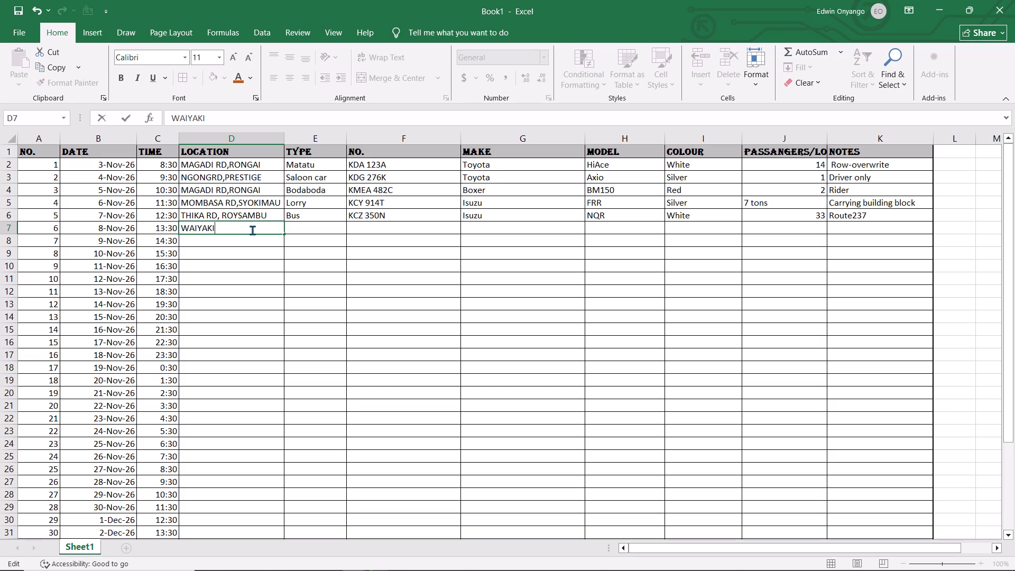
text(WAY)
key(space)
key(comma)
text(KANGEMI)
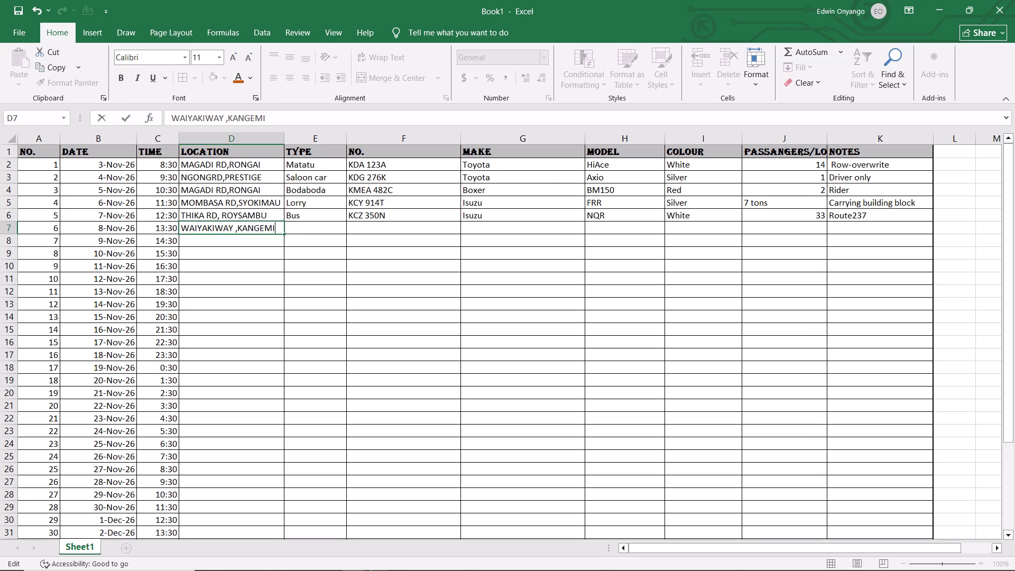
Enter Matatu as the vehicle type in row 7.
click(312, 230)
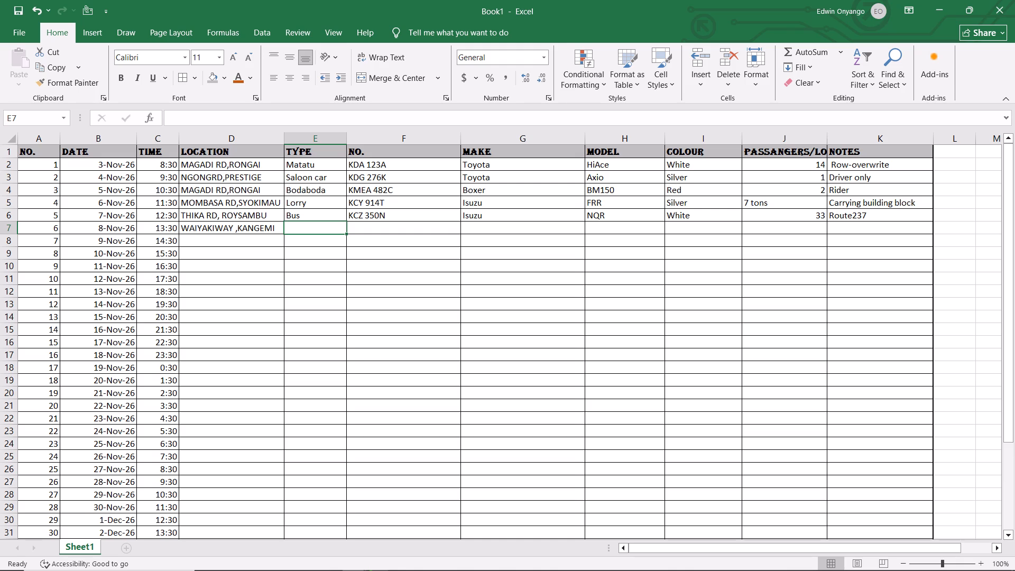
key(m)
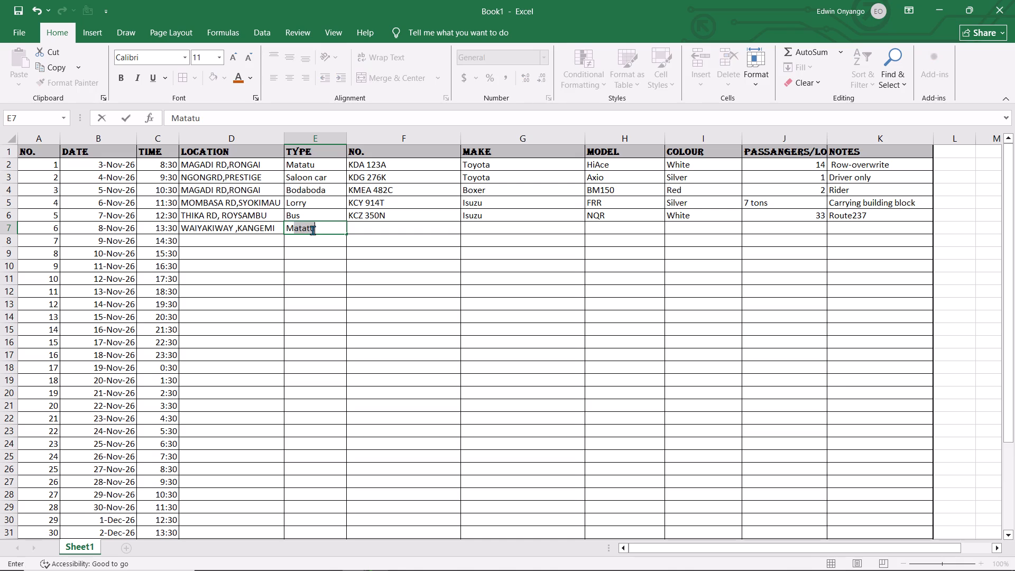
click(361, 224)
key(k)
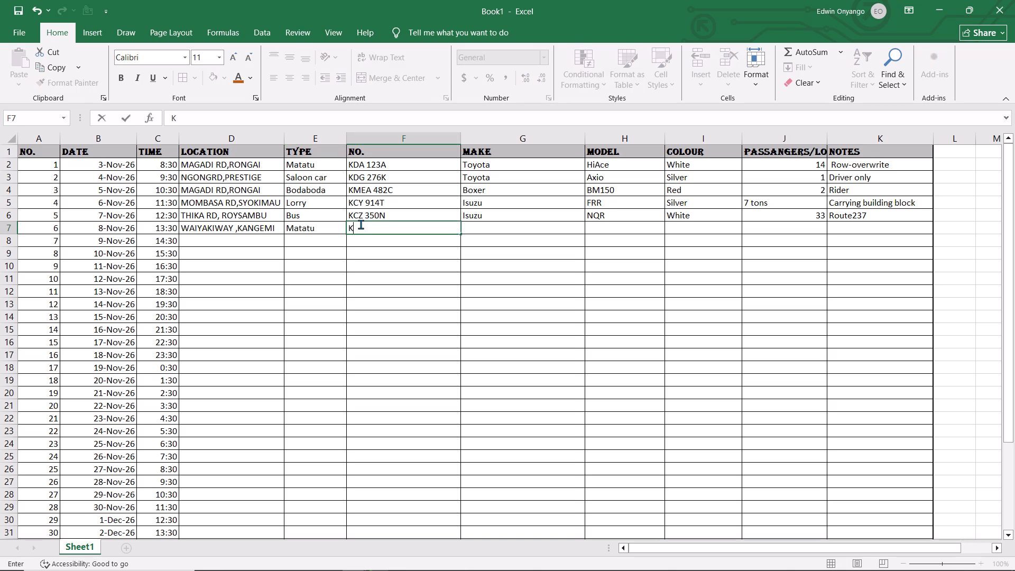
text(DD)
text(62)
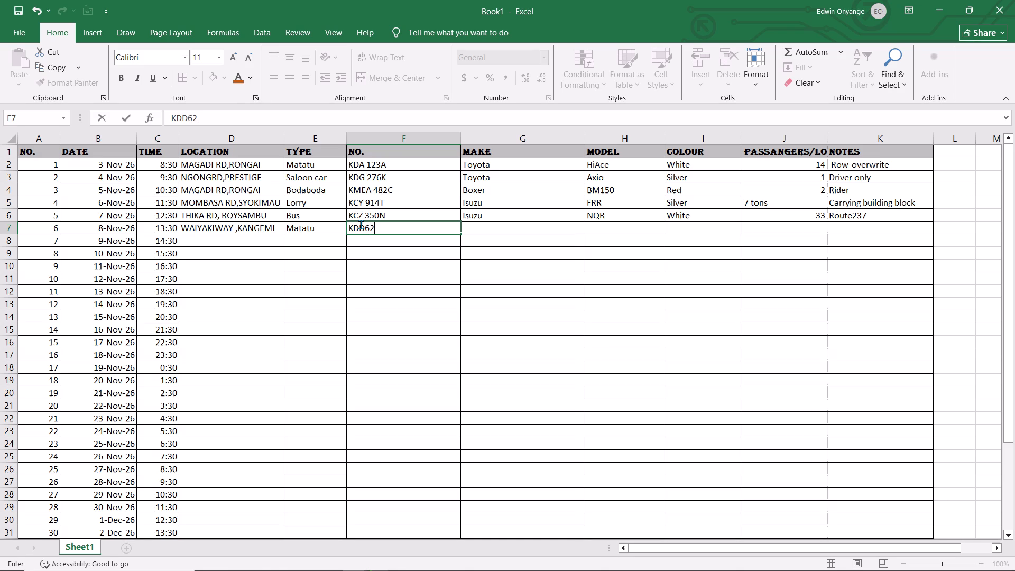
key(BackSpace)
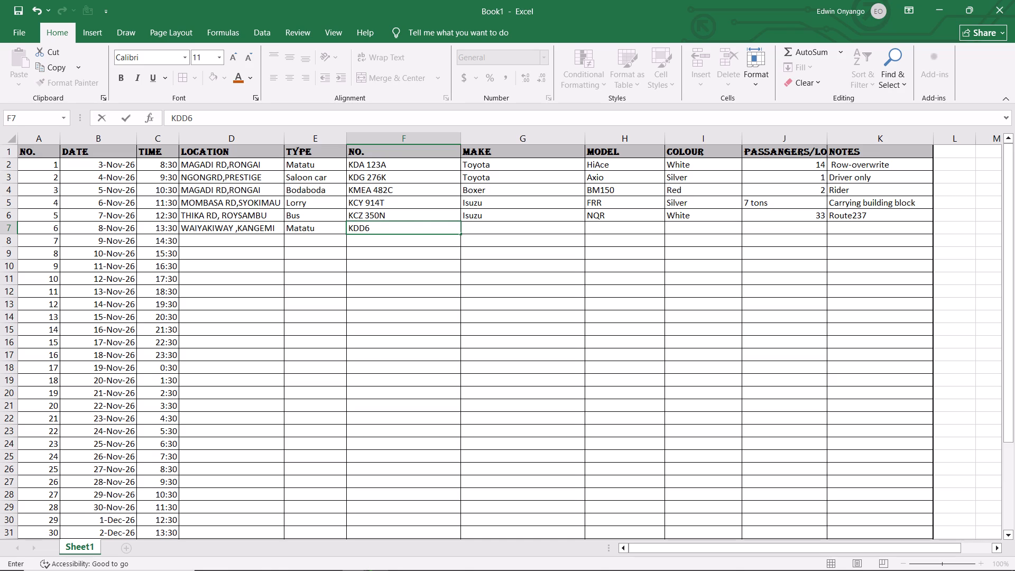
click(365, 225)
key(space)
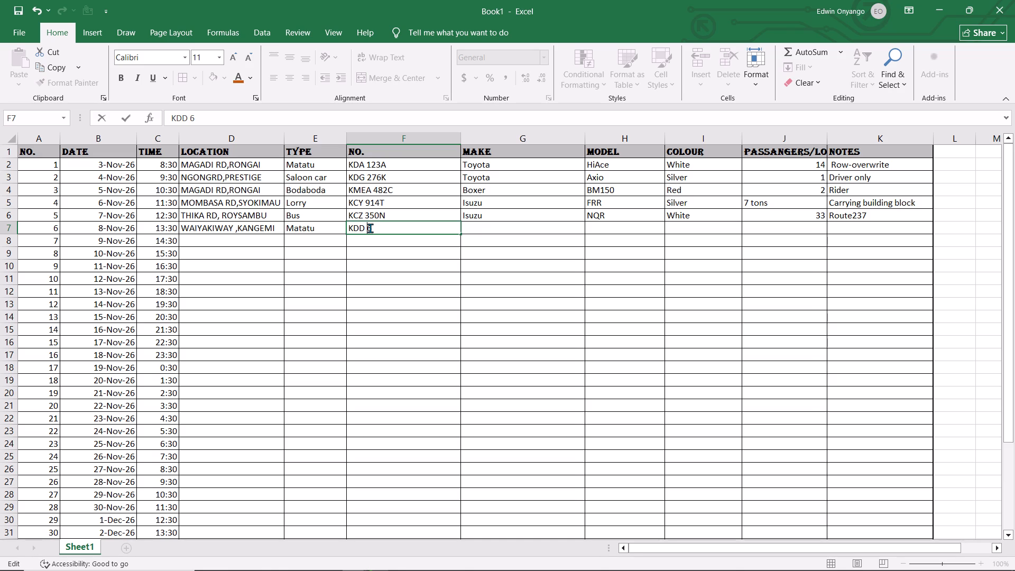
click(372, 228)
key(1)
key(8)
key(p)
Enter Nissan as the vehicle make in row 7, with only the first letter capitalised.
click(491, 232)
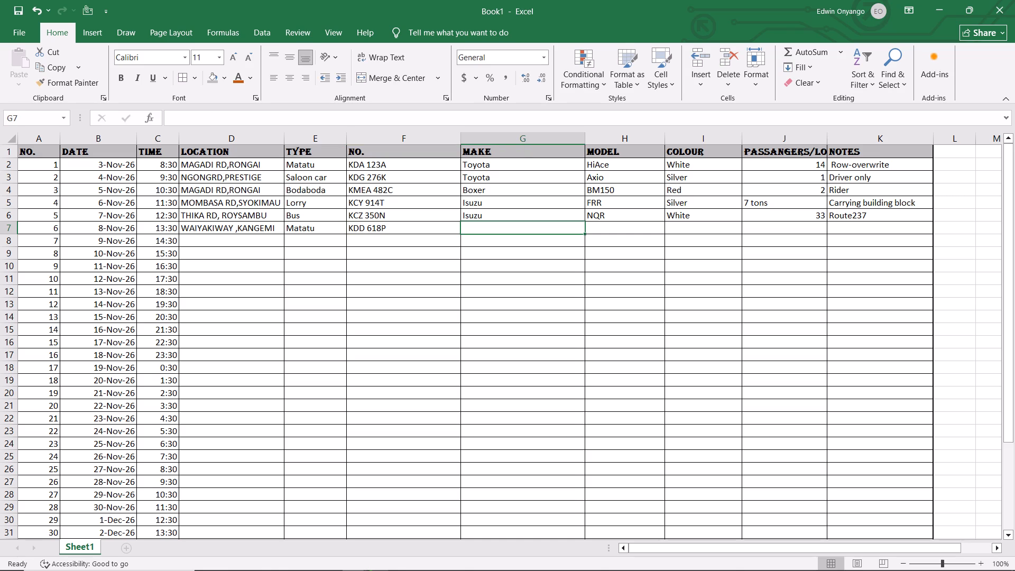
key(n)
text(ISSSAN)
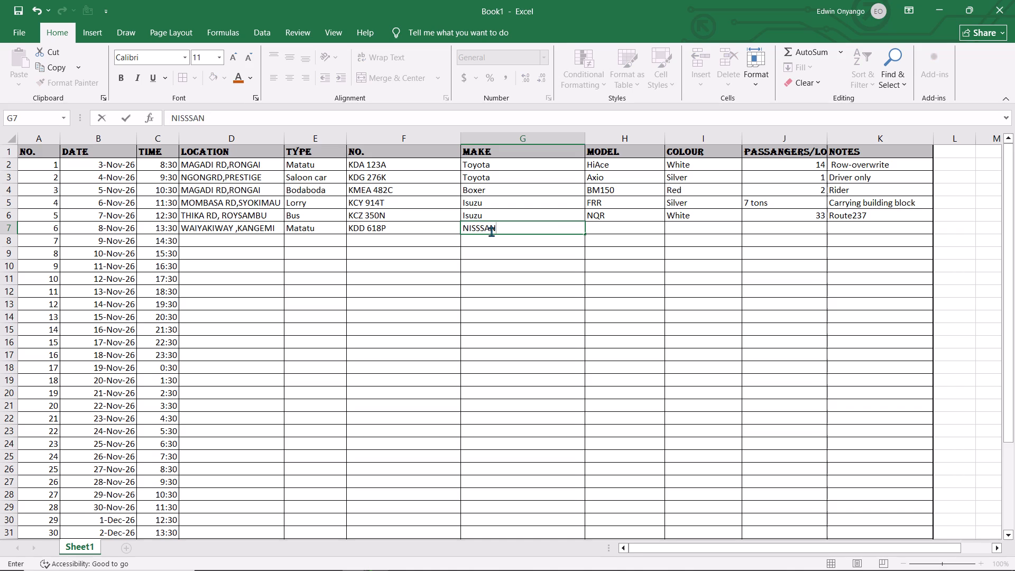
key(BackSpace)
key(BackSpace)
key(BackSpace)
key(BackSpace)
key(BackSpace)
key(BackSpace)
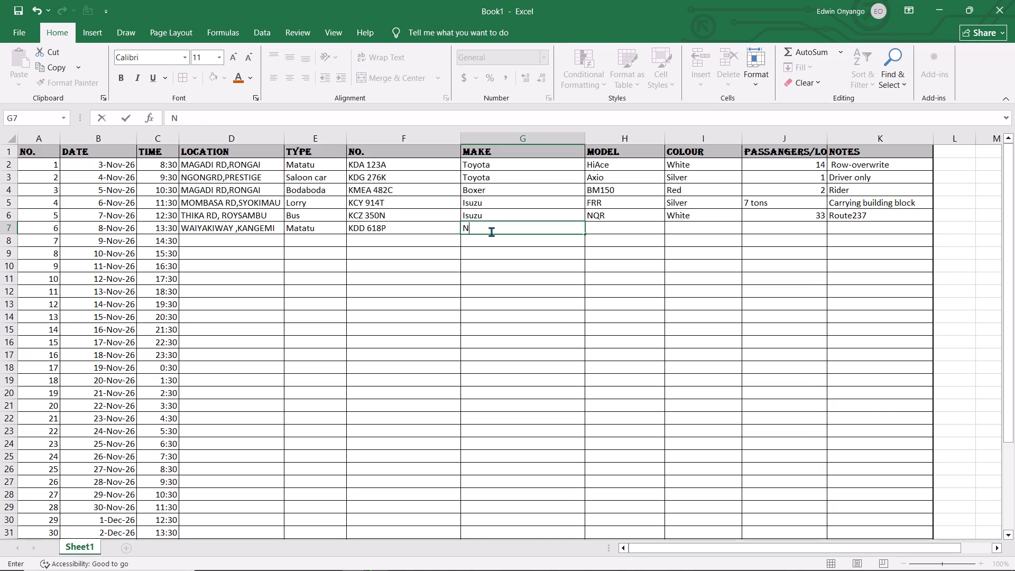
text(issan)
Enter Caravan as the model and Yellow as the colour in row 7.
click(622, 232)
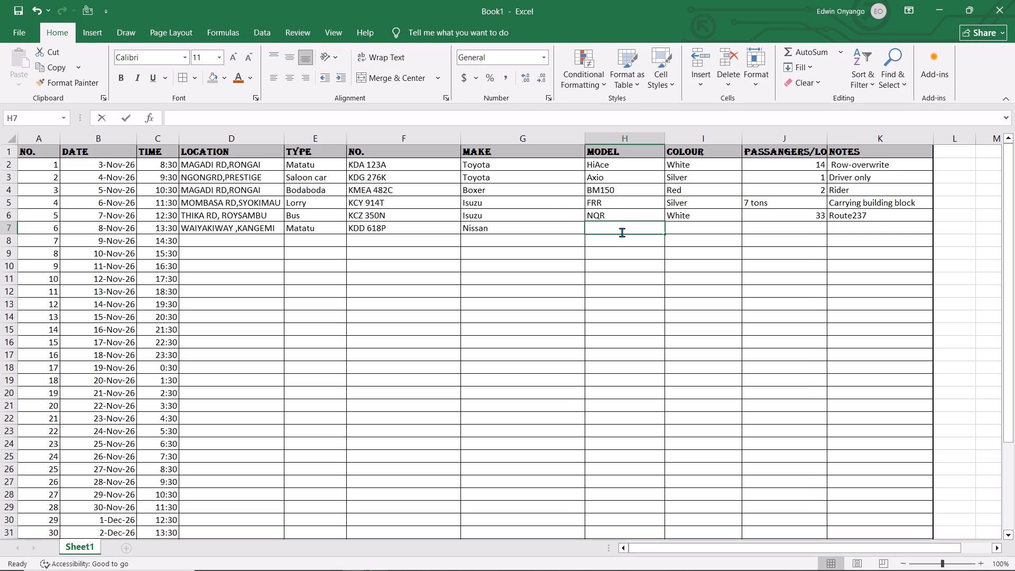
text(arav)
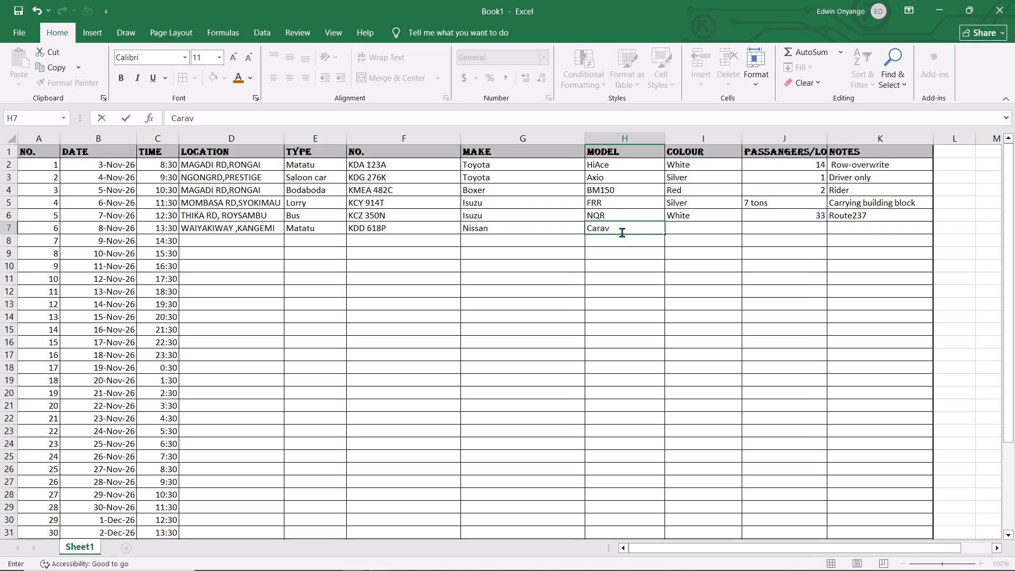
text(an)
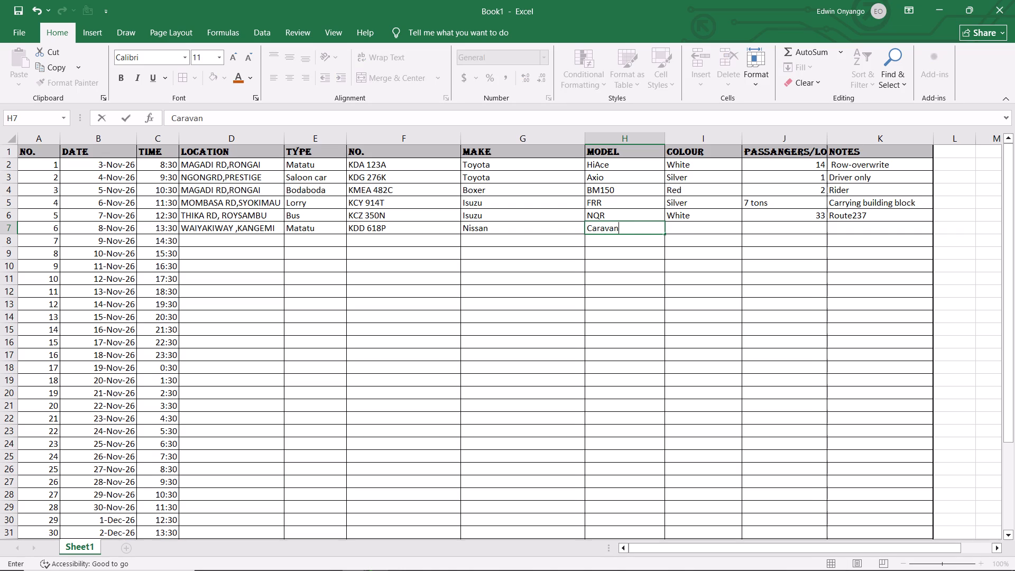
click(713, 231)
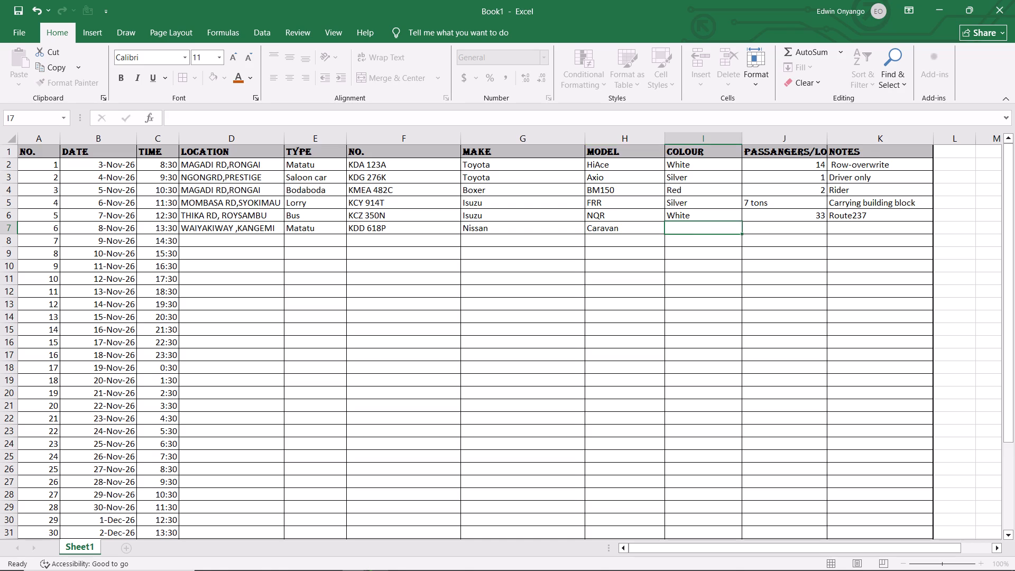
key(y)
text(ellow)
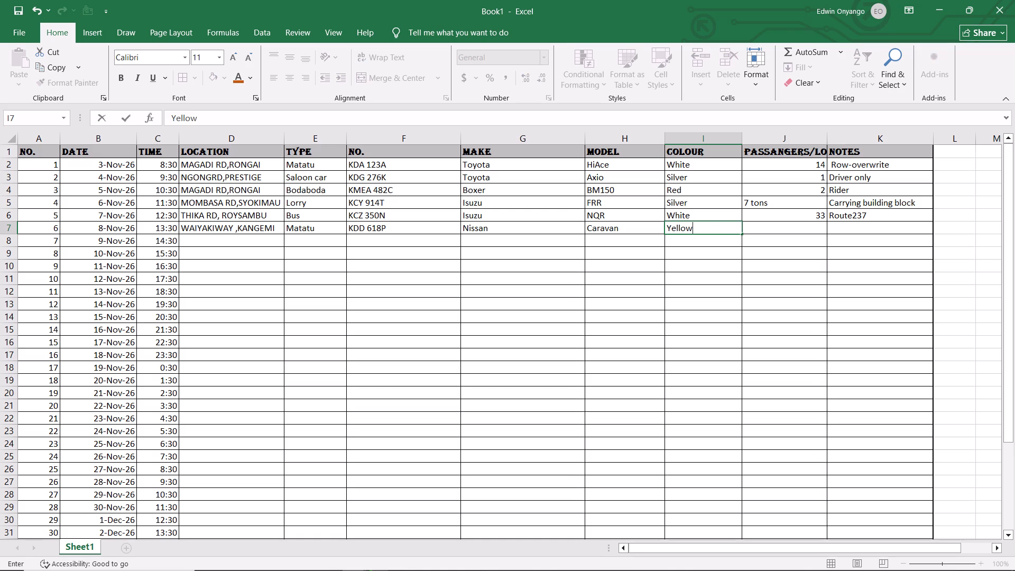
Enter 14 as the passengers or load value in row 7.
click(793, 225)
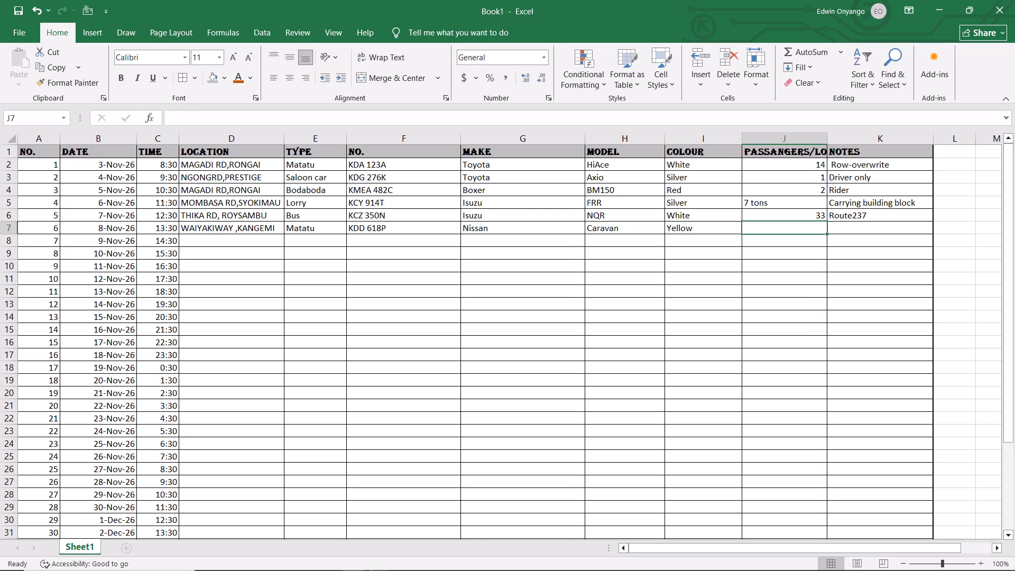
text(14)
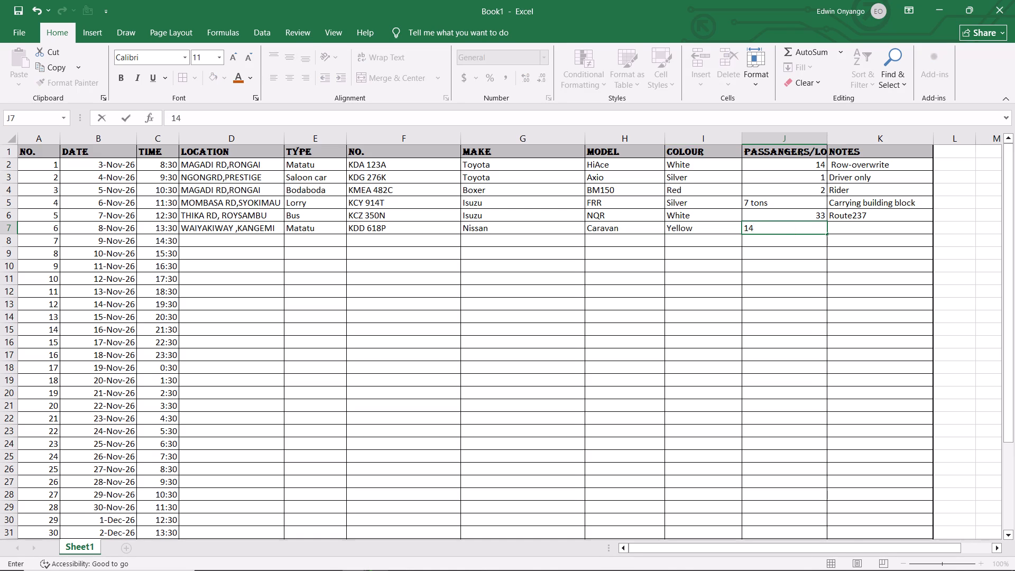
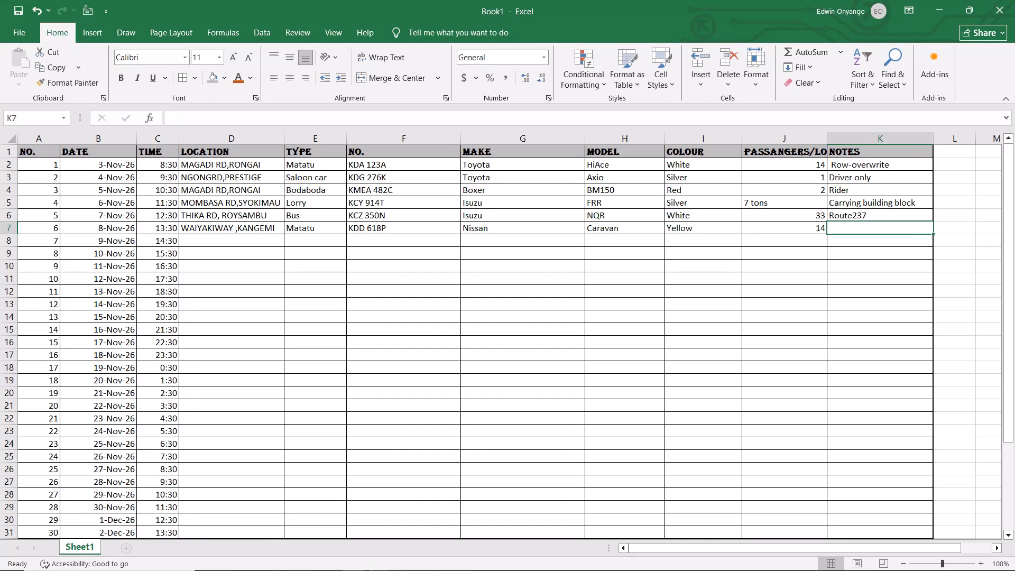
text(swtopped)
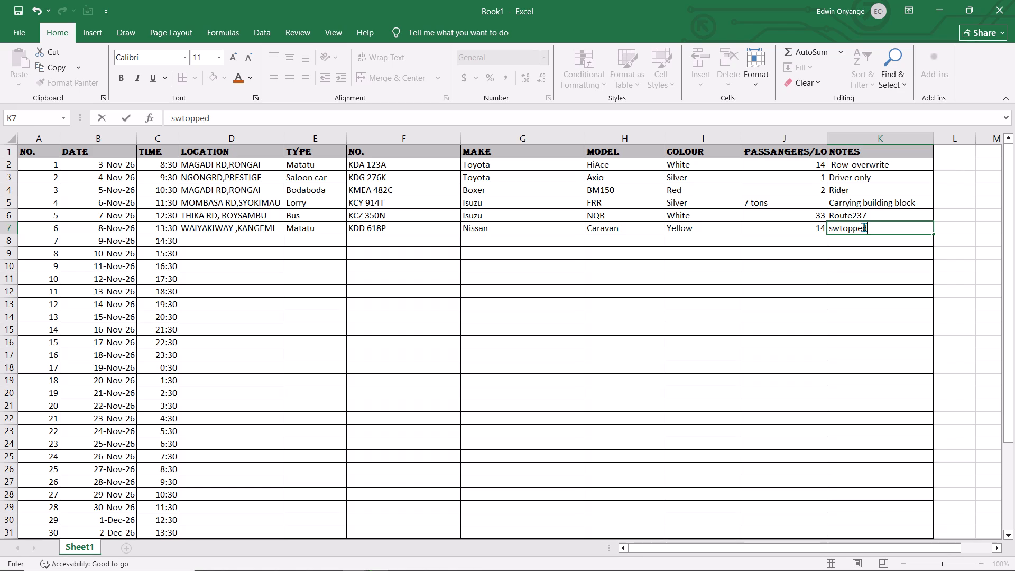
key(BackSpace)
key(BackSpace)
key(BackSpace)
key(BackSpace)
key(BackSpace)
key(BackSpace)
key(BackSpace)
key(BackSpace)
Enter "Stopped at the stage" as the note in row 7, with only the first letter capitalised.
text(ST)
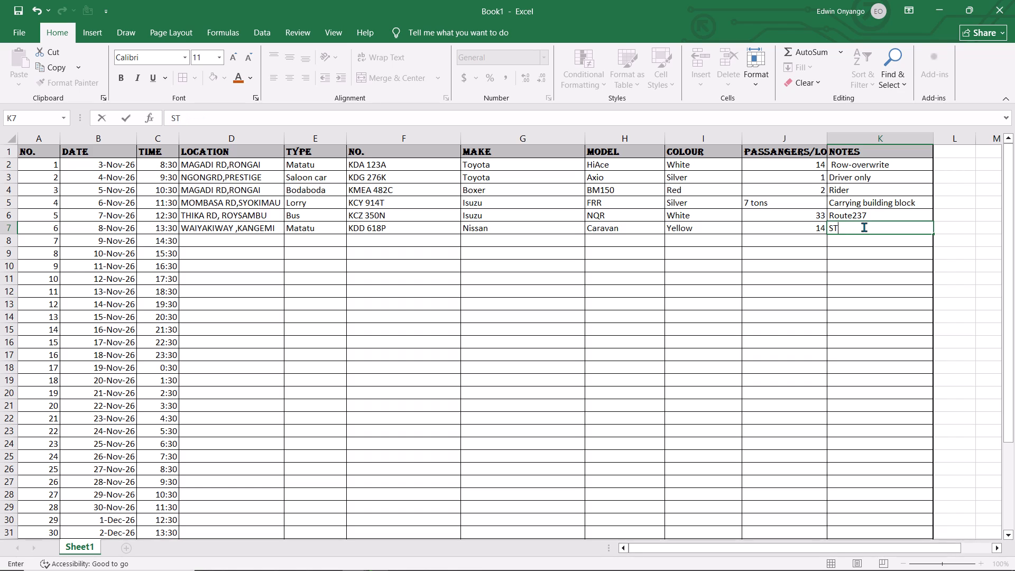
text(OPPED)
key(BackSpace)
key(BackSpace)
key(BackSpace)
key(BackSpace)
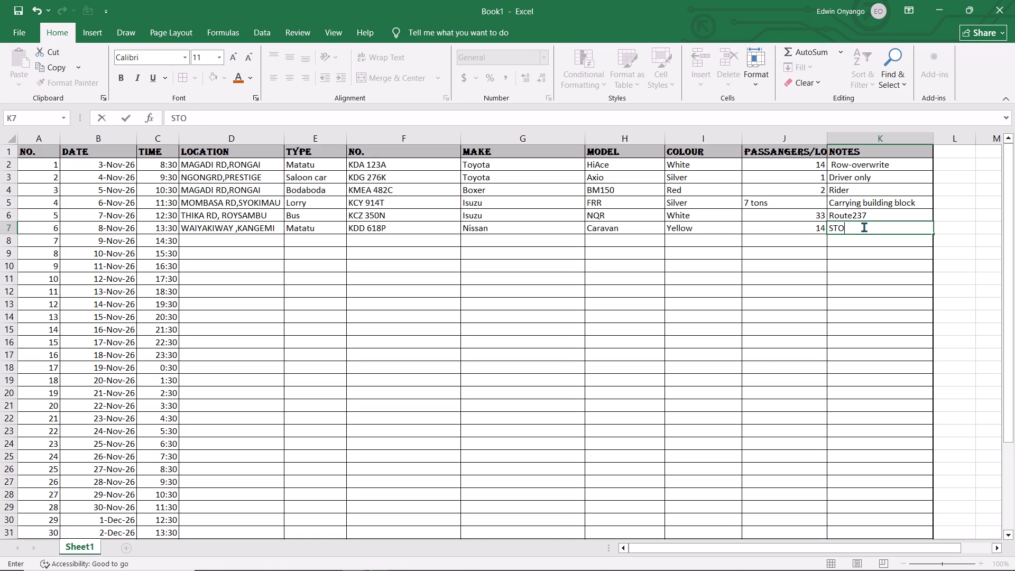
key(BackSpace)
key(BackSpace)
text(toppedc)
key(space)
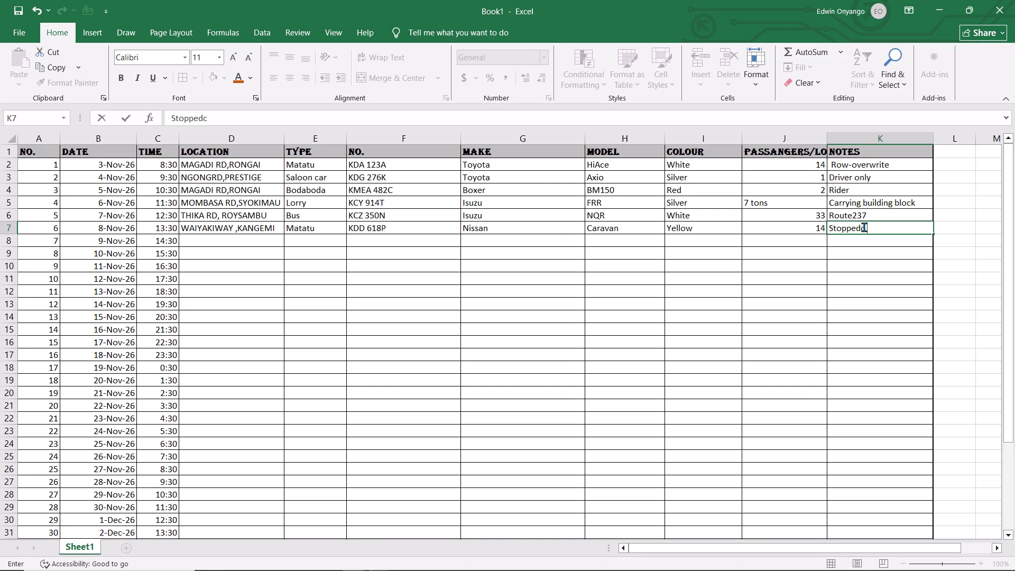
key(BackSpace)
key(BackSpace)
key(space)
text(at)
key(space)
text(the stage)
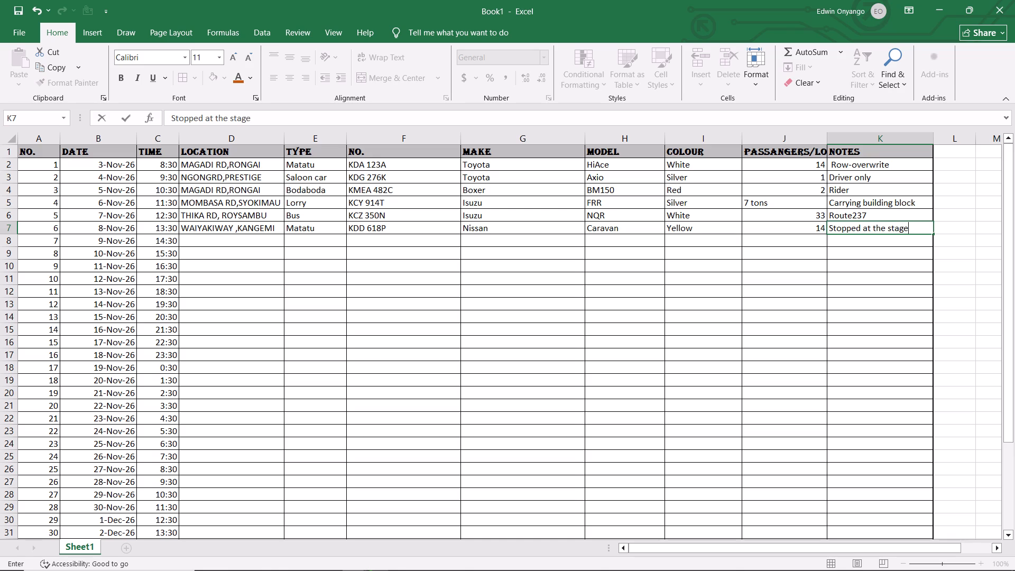
click(238, 243)
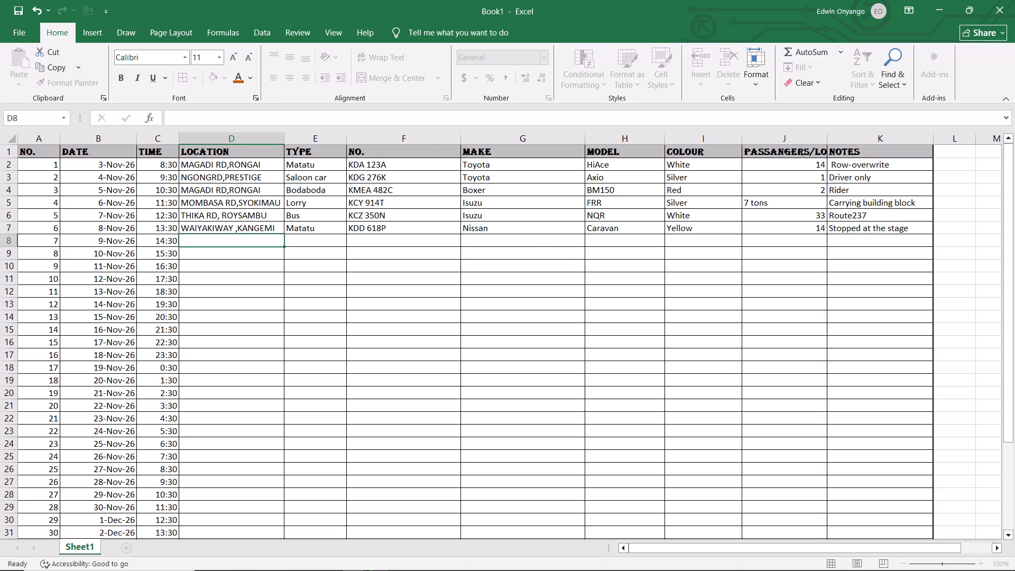
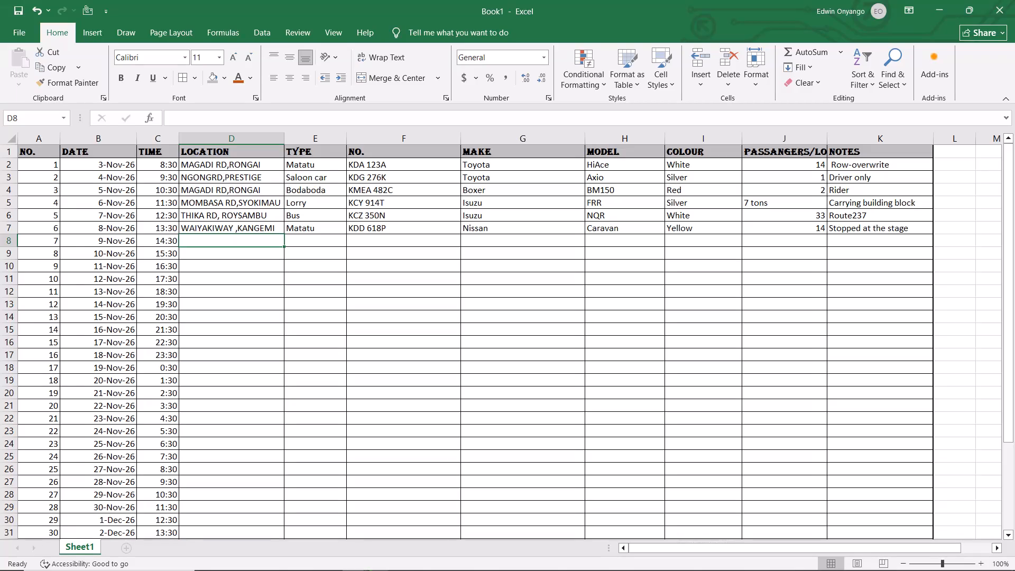
Select the empty LOCATION cell of record 7, dated 9-Nov-26, in row 8.
click(196, 238)
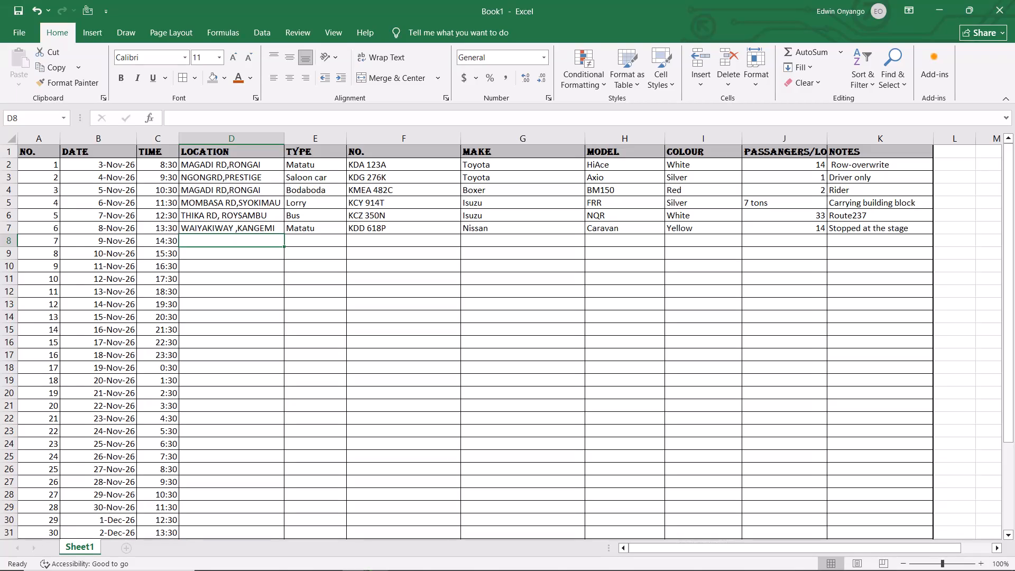
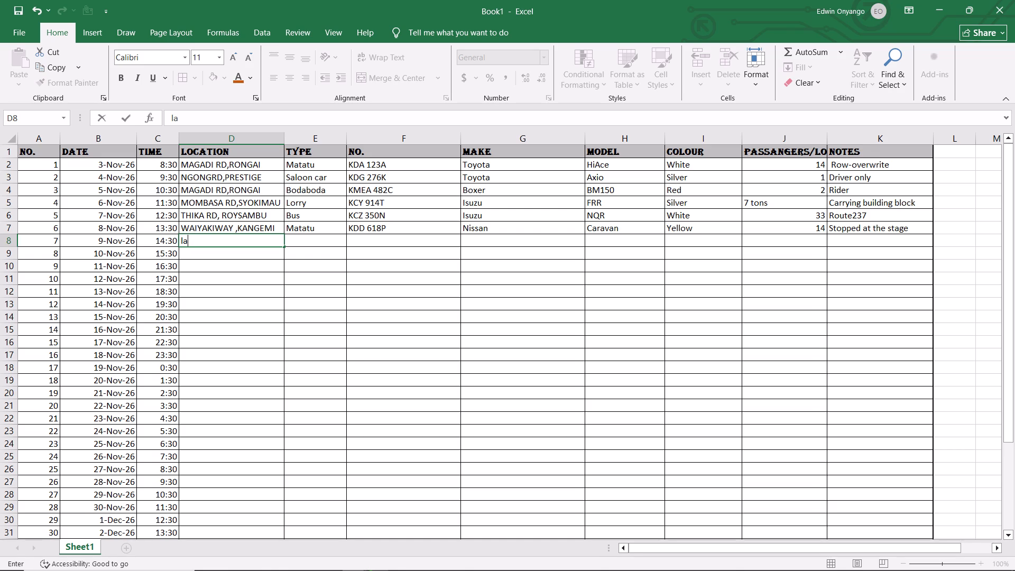
Replace the unfinished lowercase entry in record 7's LOCATION cell with "LANGATA RD,CANIVORE".
click(195, 241)
key(BackSpace)
key(BackSpace)
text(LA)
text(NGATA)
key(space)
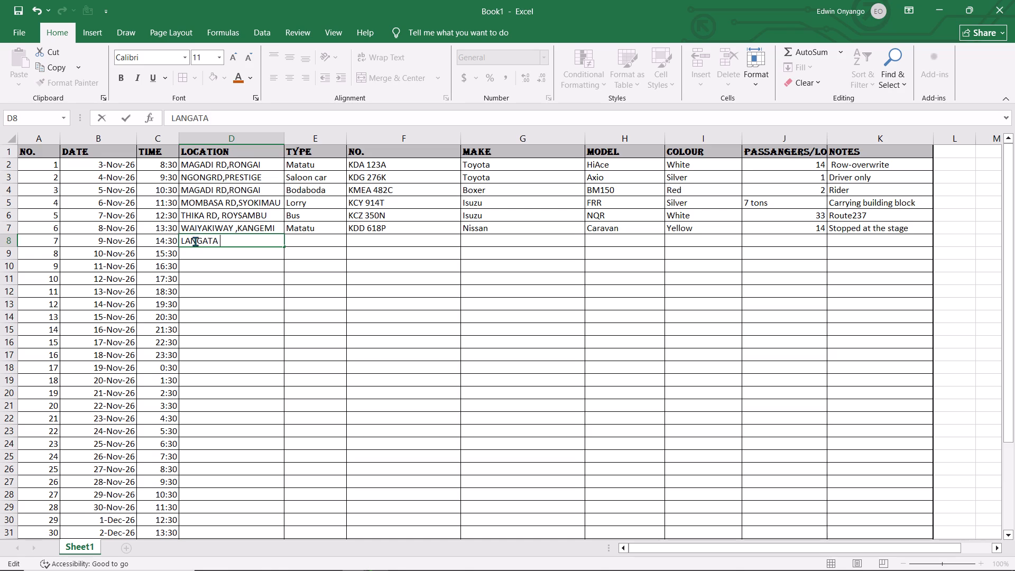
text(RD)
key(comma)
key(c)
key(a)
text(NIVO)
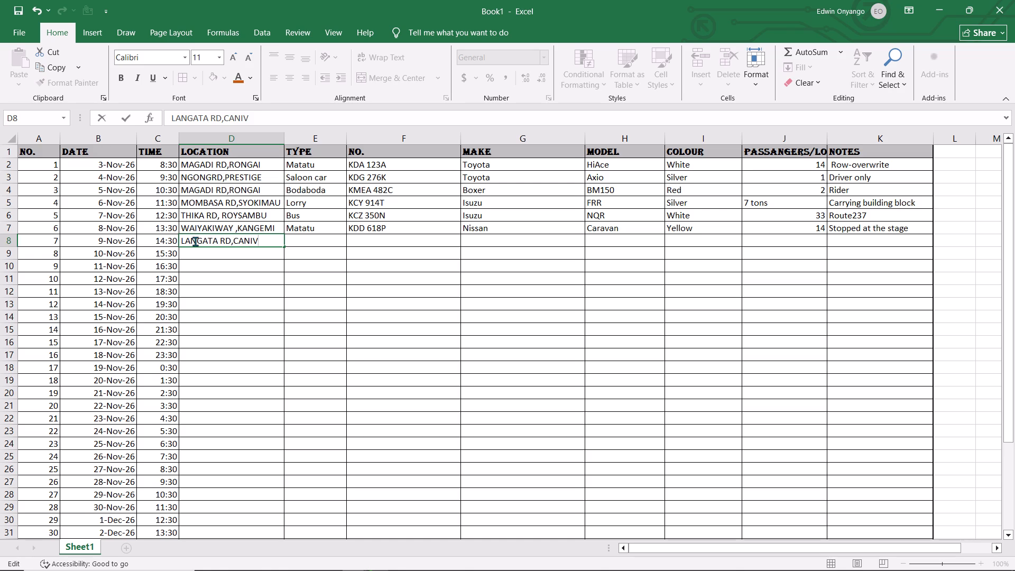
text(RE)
click(311, 242)
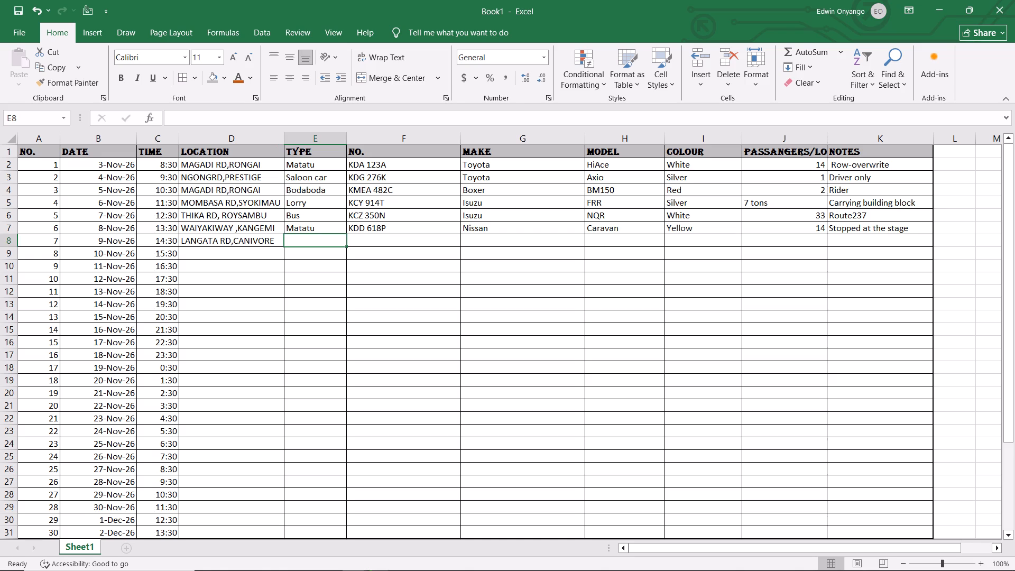
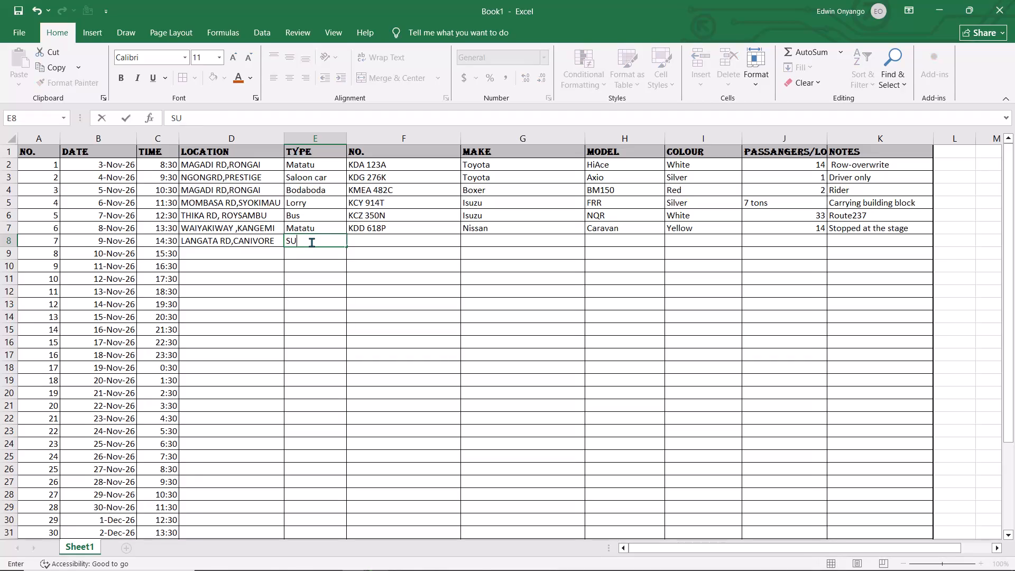
Complete record 7's TYPE entry in row 8 as "SUV" in capital letters.
key(v)
key(BackSpace)
key(BackSpace)
key(u)
key(v)
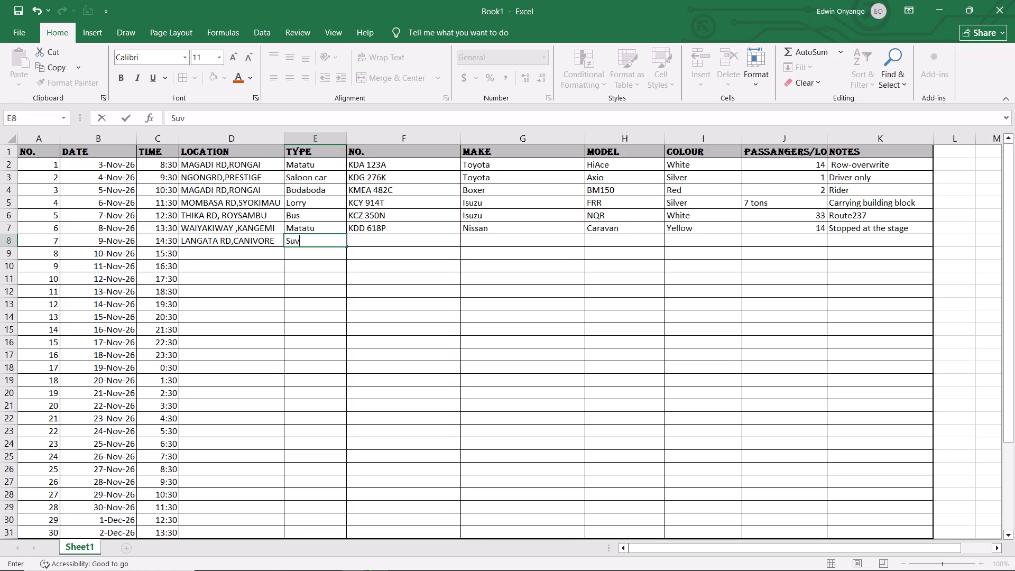
key(BackSpace)
key(BackSpace)
text(UV)
click(397, 239)
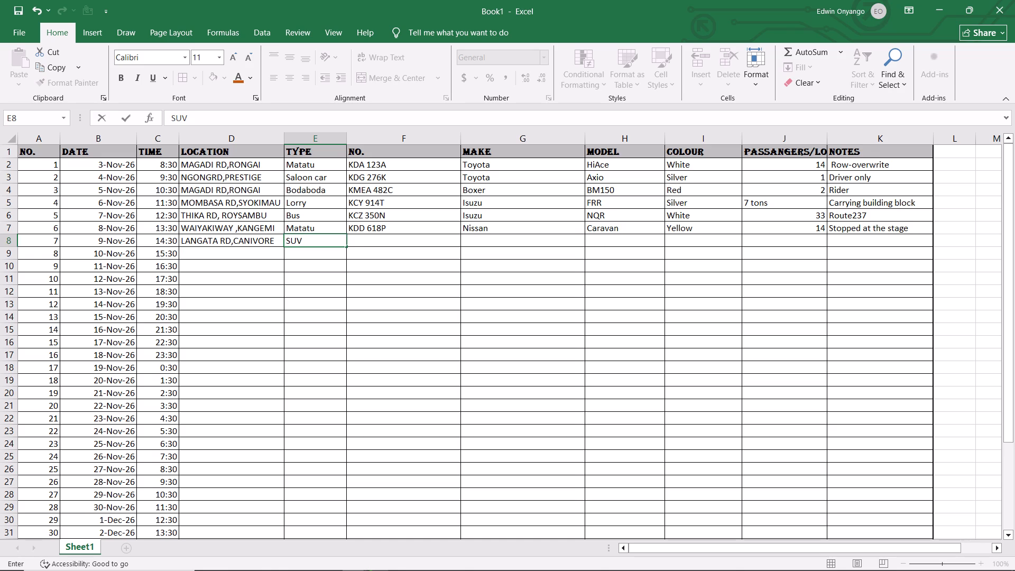
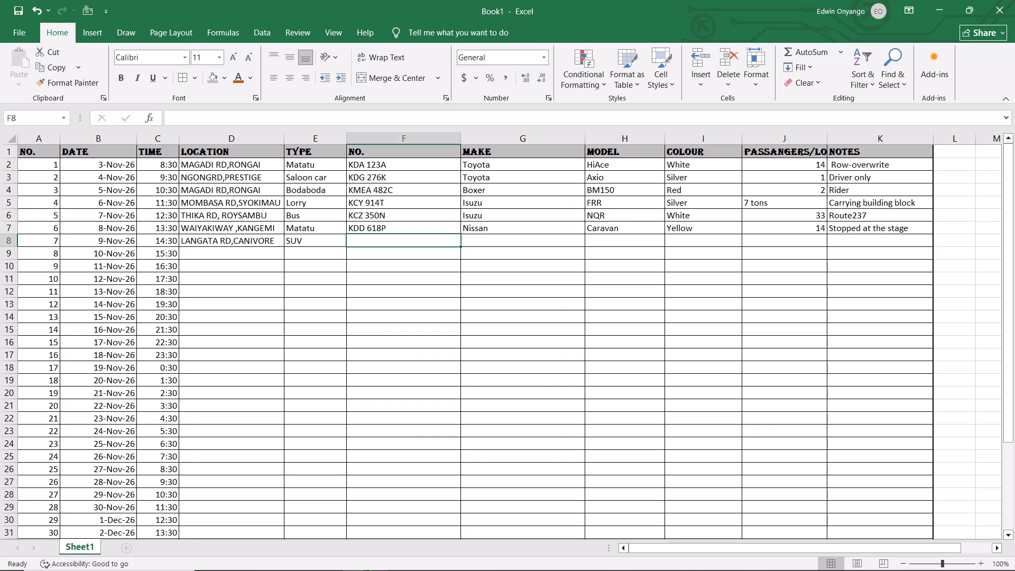
Start record 7's vehicle registration number in row 8 with the letter "K".
key(k)
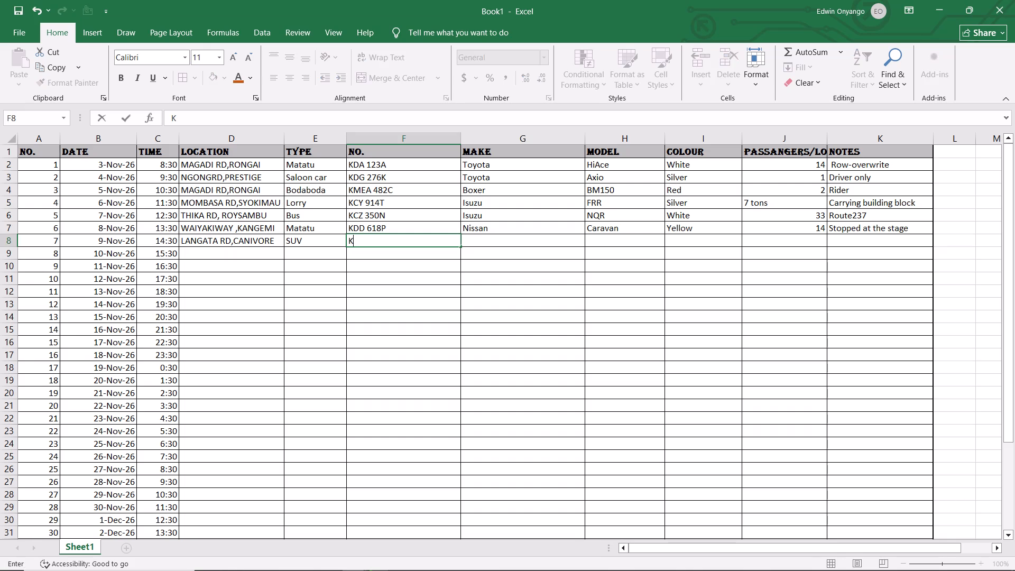
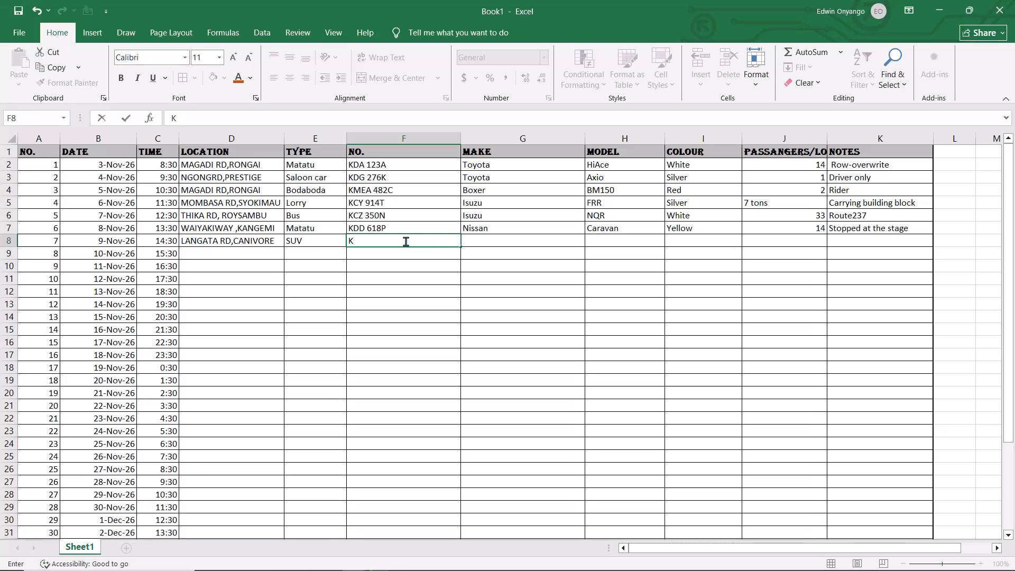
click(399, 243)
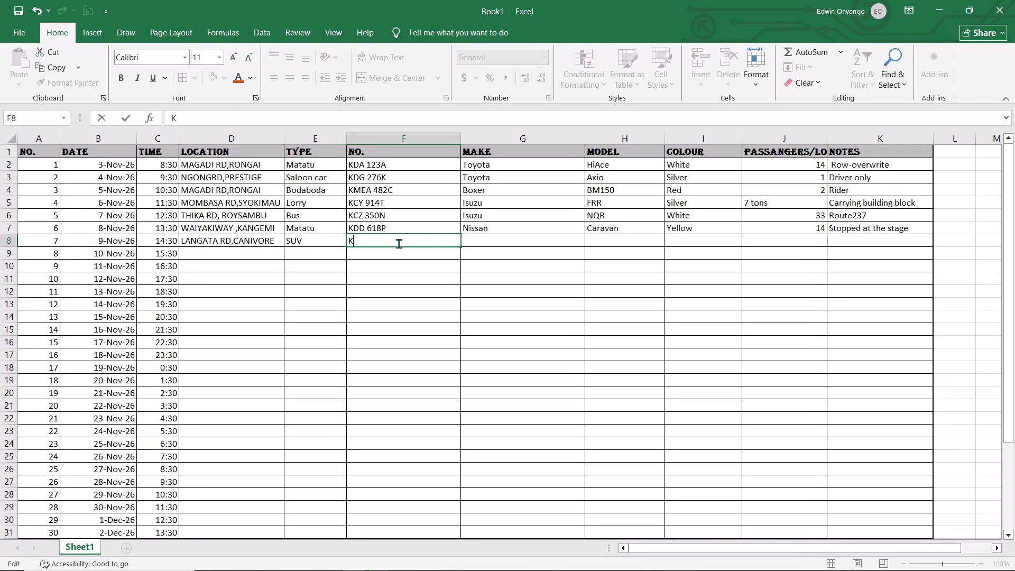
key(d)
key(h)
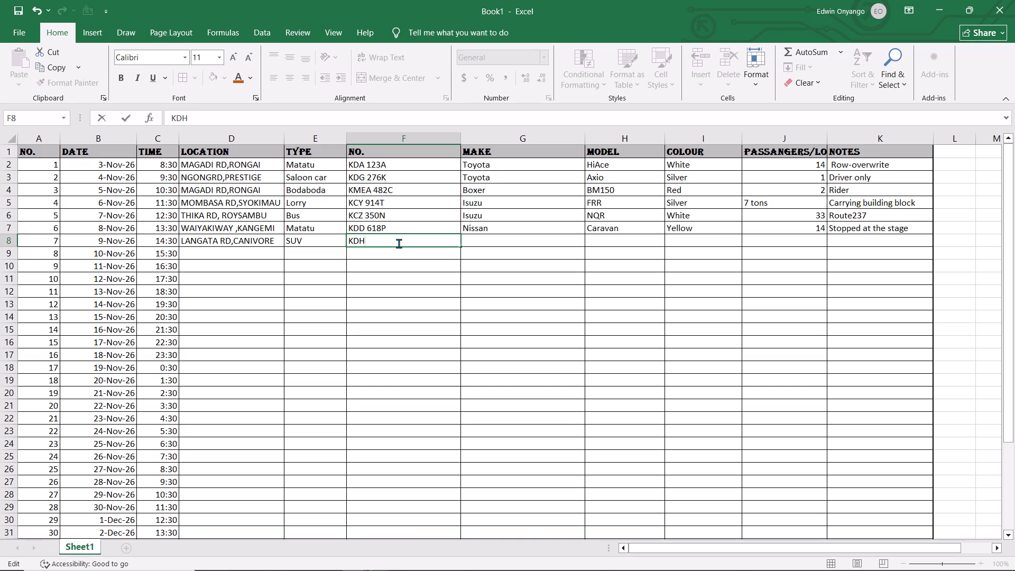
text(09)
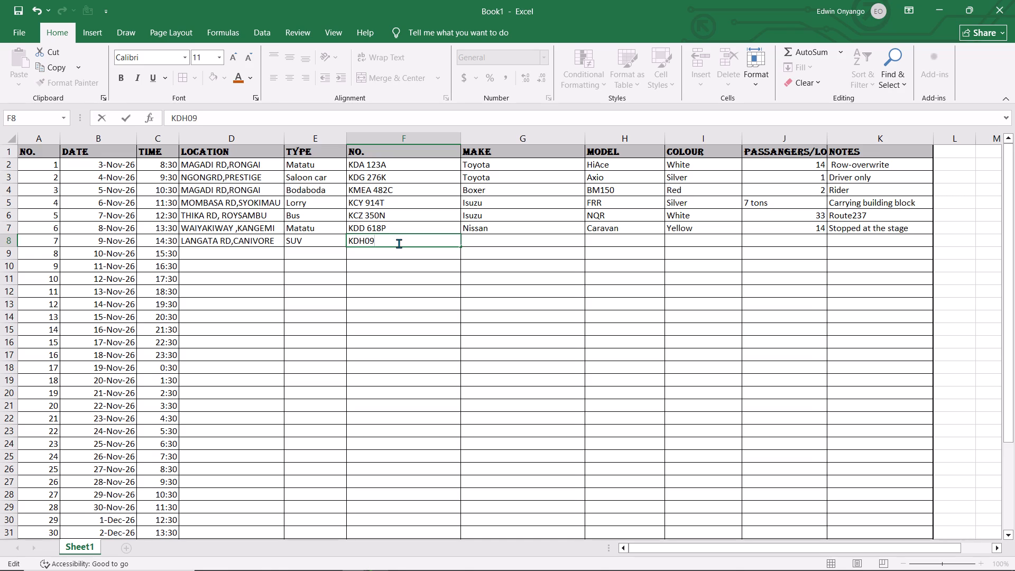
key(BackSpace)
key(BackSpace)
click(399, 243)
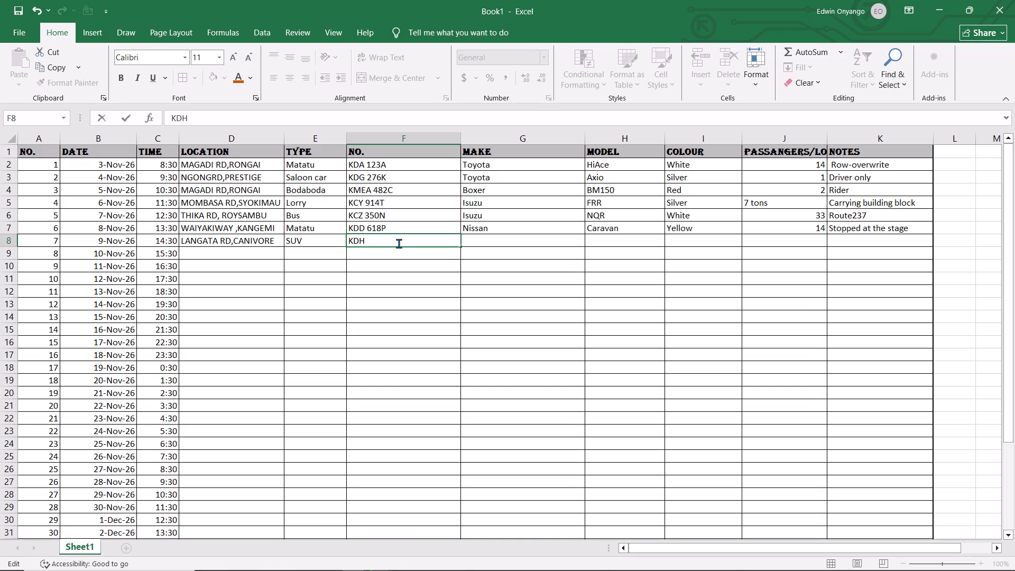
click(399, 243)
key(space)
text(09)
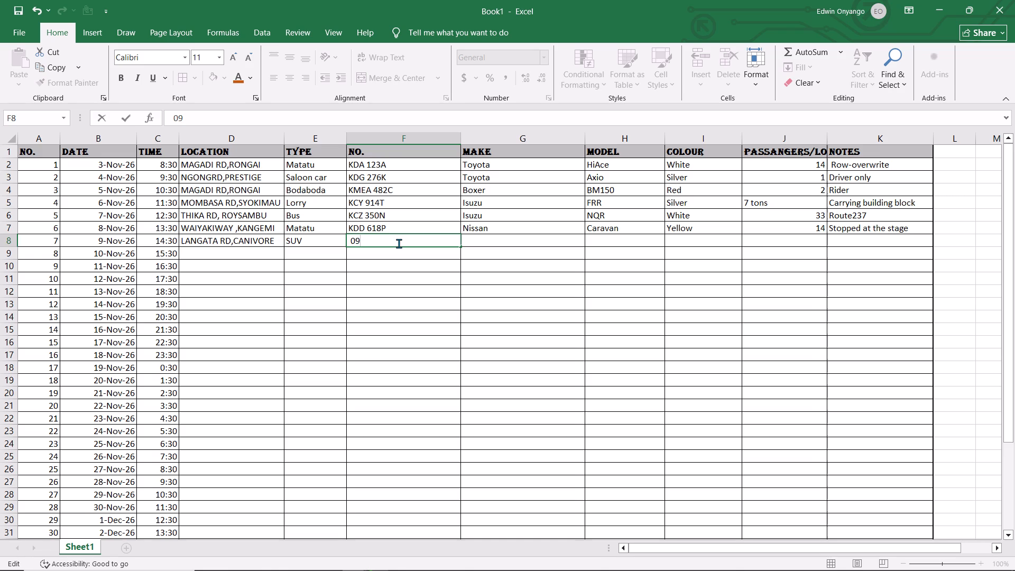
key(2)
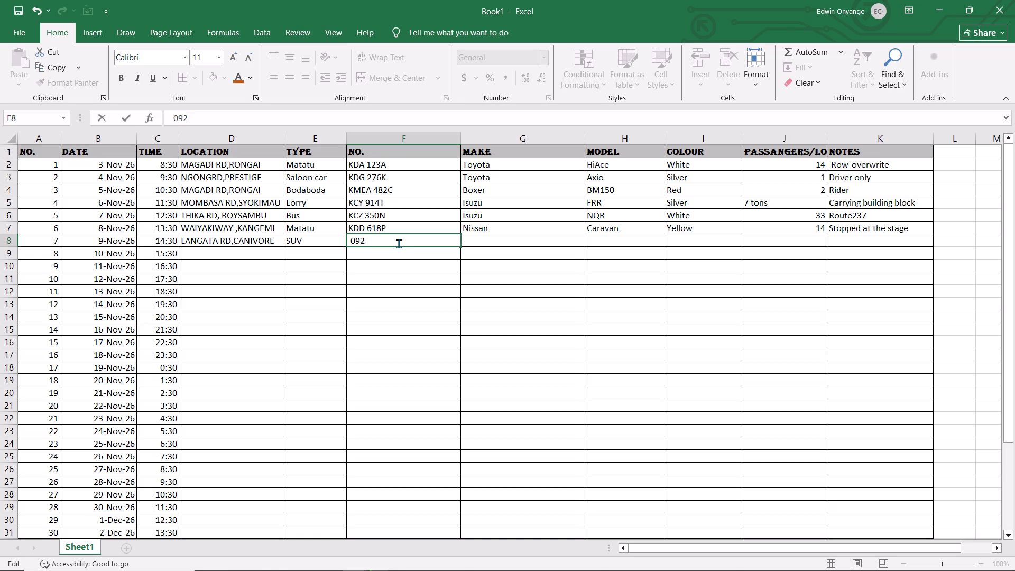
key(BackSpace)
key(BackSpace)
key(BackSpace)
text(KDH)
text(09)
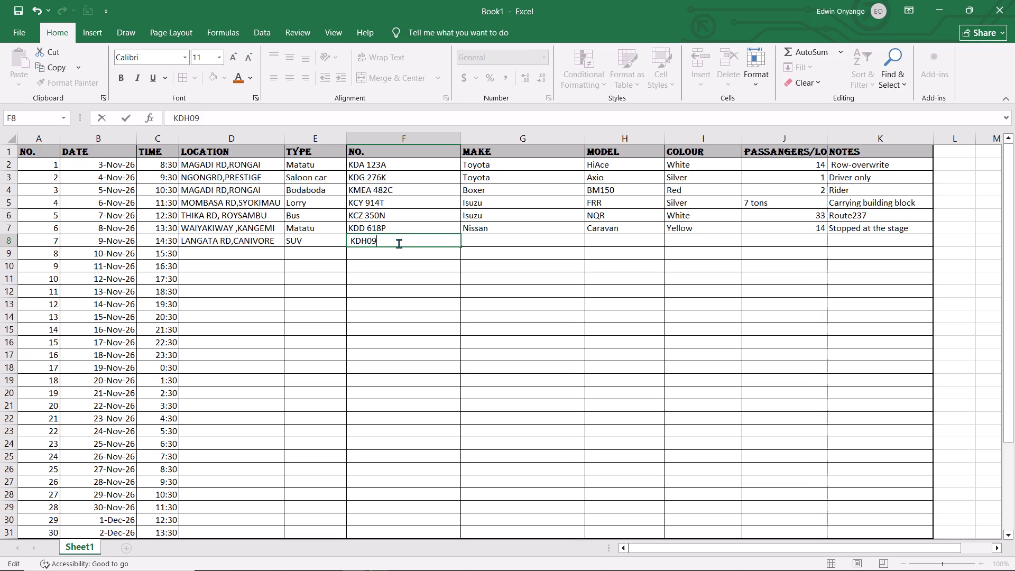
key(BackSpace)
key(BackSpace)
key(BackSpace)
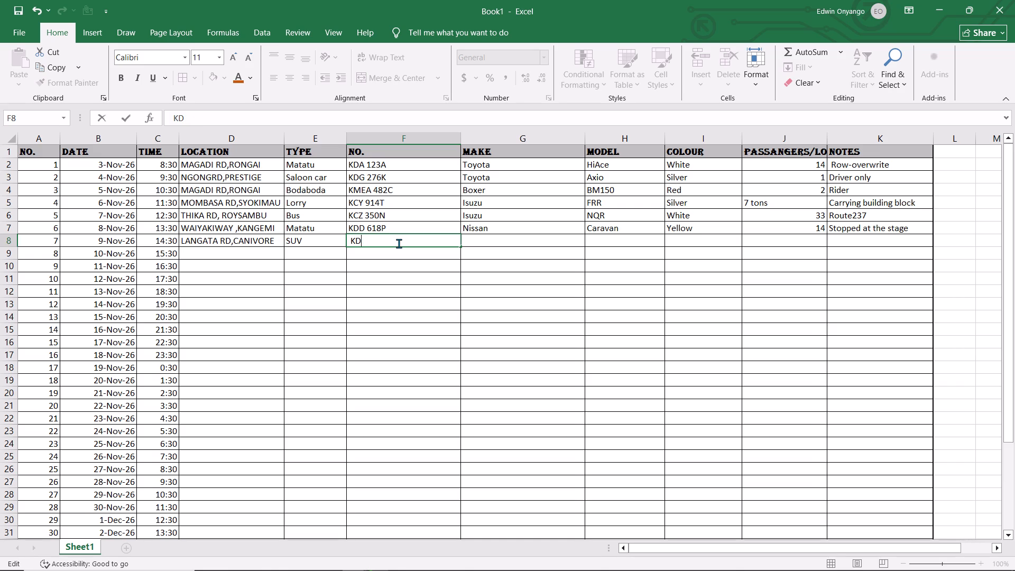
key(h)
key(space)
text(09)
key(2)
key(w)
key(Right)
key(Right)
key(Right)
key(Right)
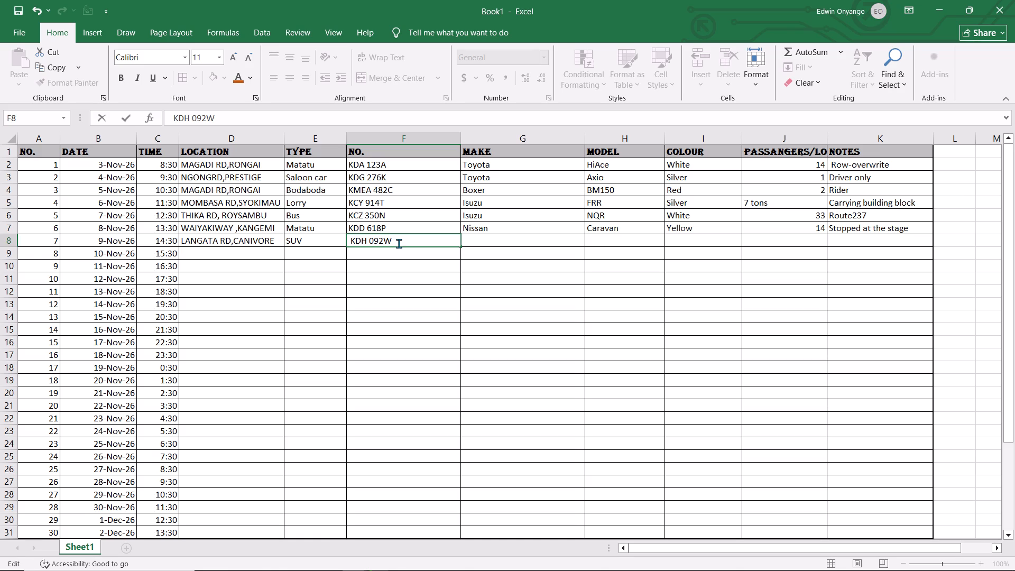
Fill in record 7's vehicle details in row 8 with make Subaru and model forester.
click(496, 244)
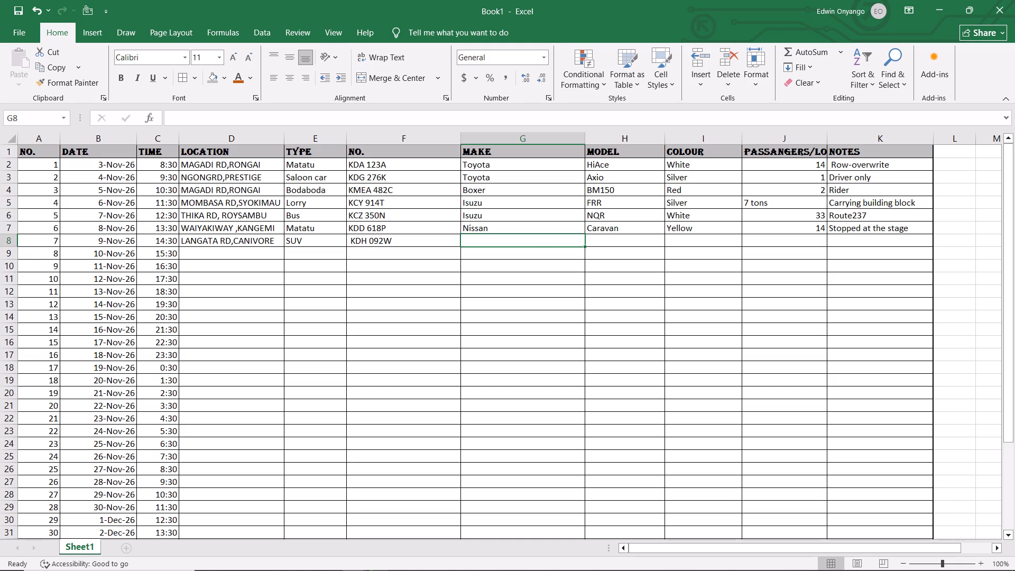
key(s)
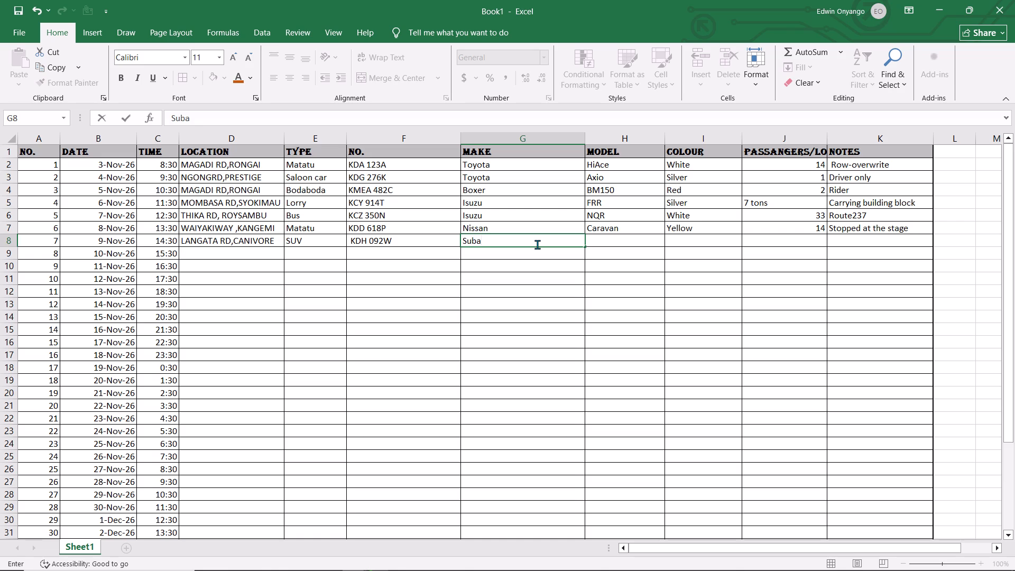
text(ru)
click(617, 235)
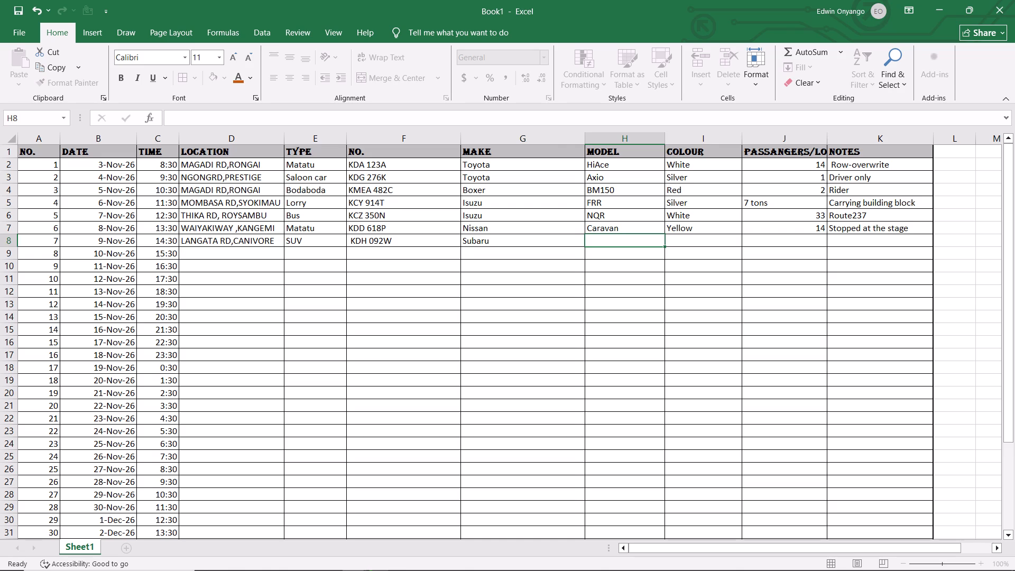
text(fores)
text(ter)
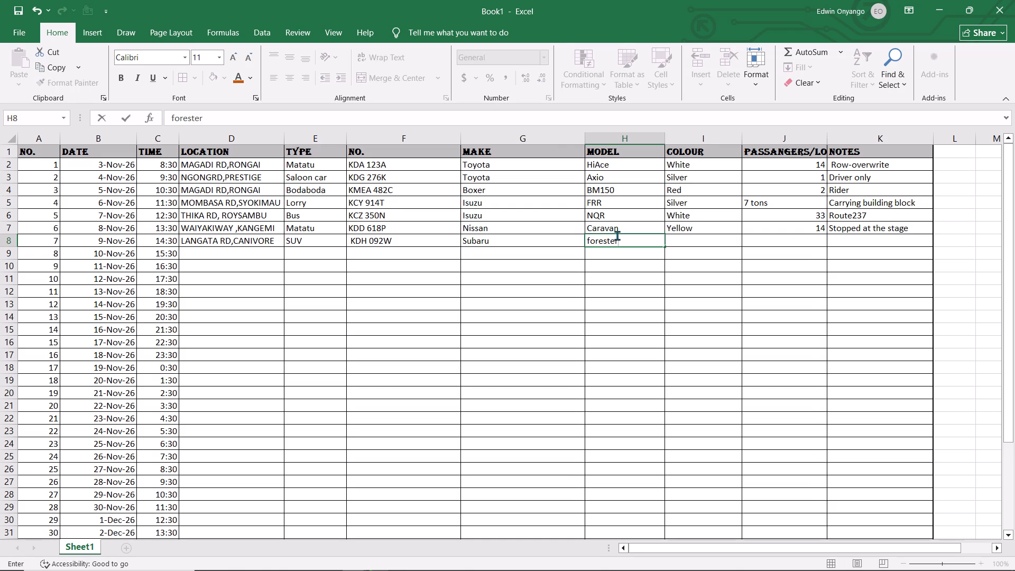
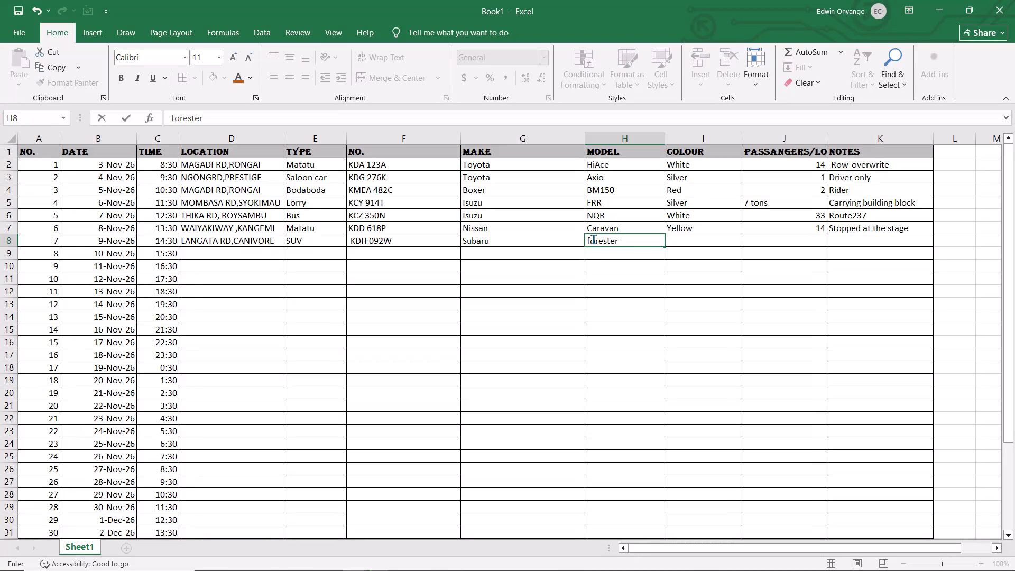
Capitalise the first letter of record 7's vehicle model in row 8 so it reads Forester.
click(593, 239)
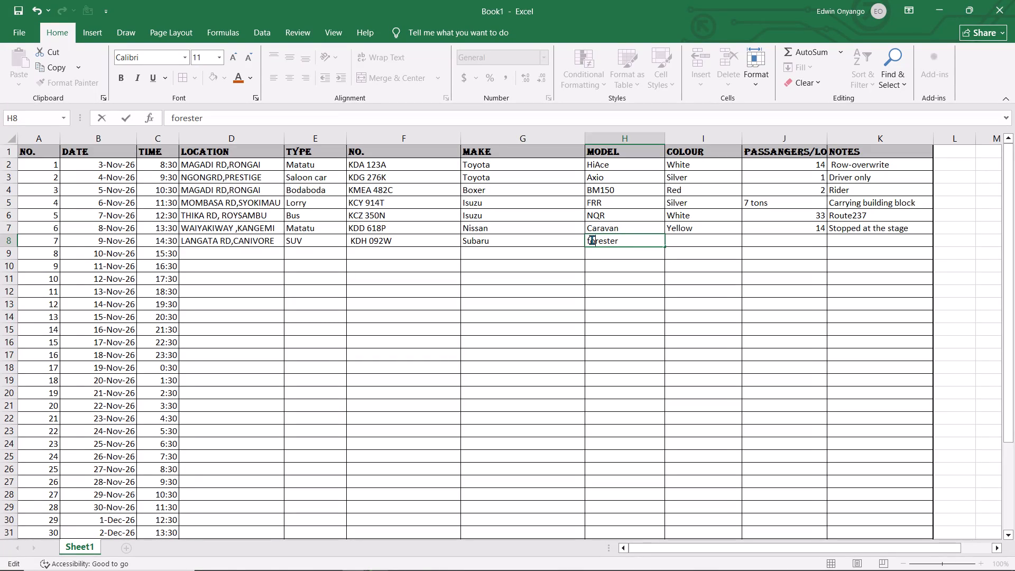
click(592, 240)
key(BackSpace)
key(f)
Fill in record 7's colour as Green and its passengers or load as 3 in row 8.
click(686, 240)
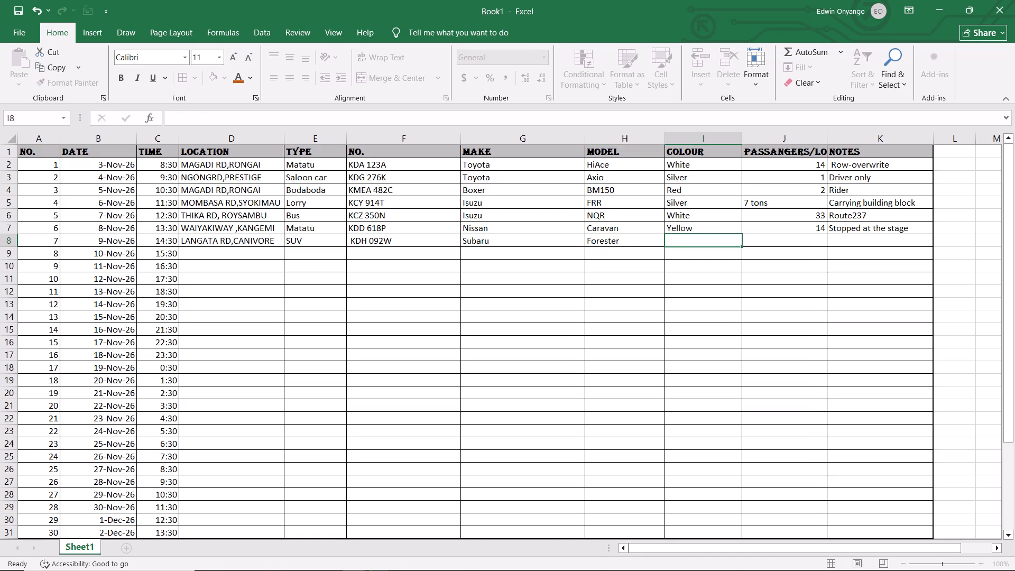
key(g)
text(ree)
key(n)
click(791, 241)
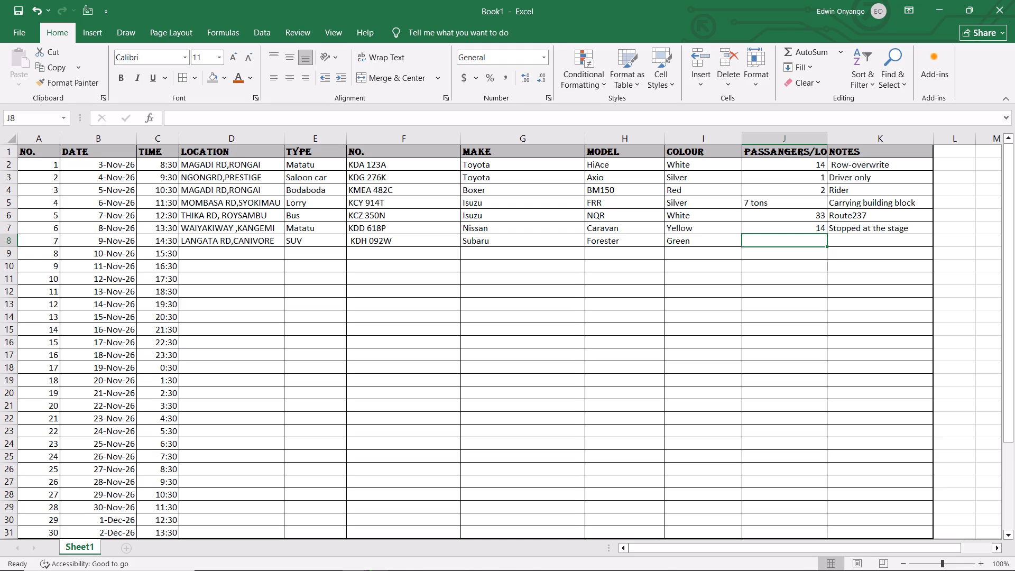
key(3)
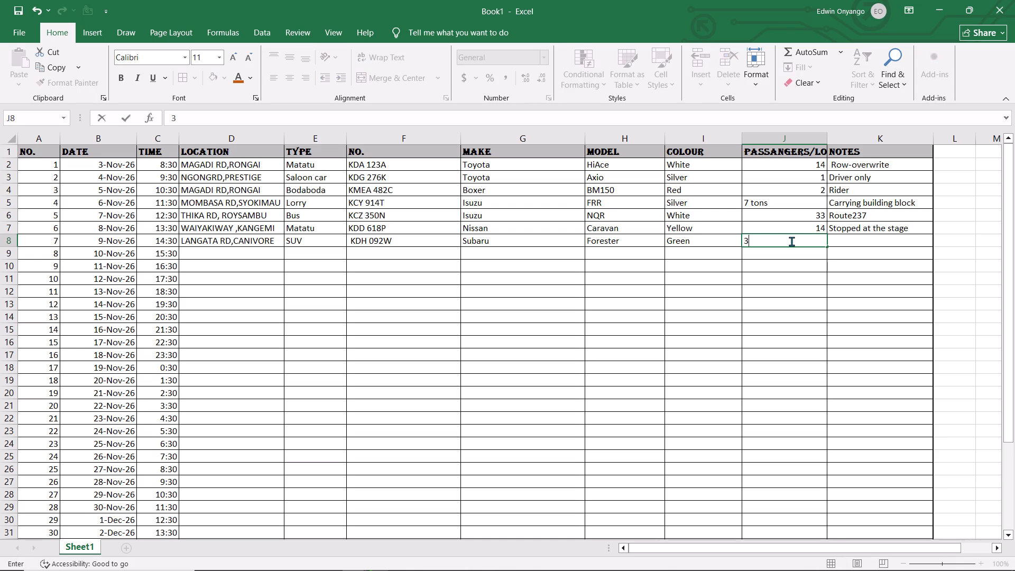
Enter the note "Familly trp" for record 7 in row 8.
click(862, 237)
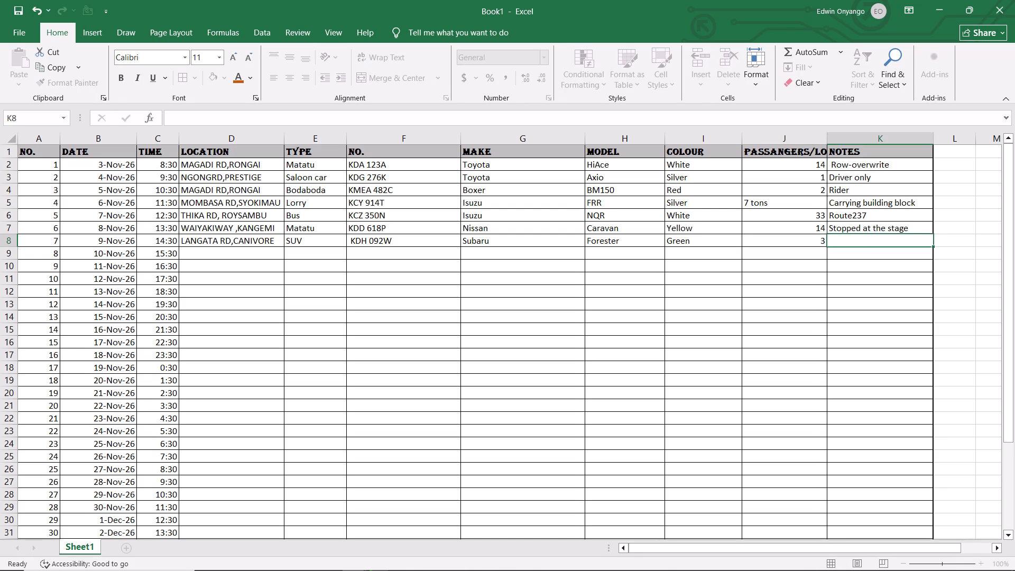
text(fami)
text(lly)
key(BackSpace)
key(BackSpace)
key(BackSpace)
key(BackSpace)
key(BackSpace)
key(BackSpace)
key(BackSpace)
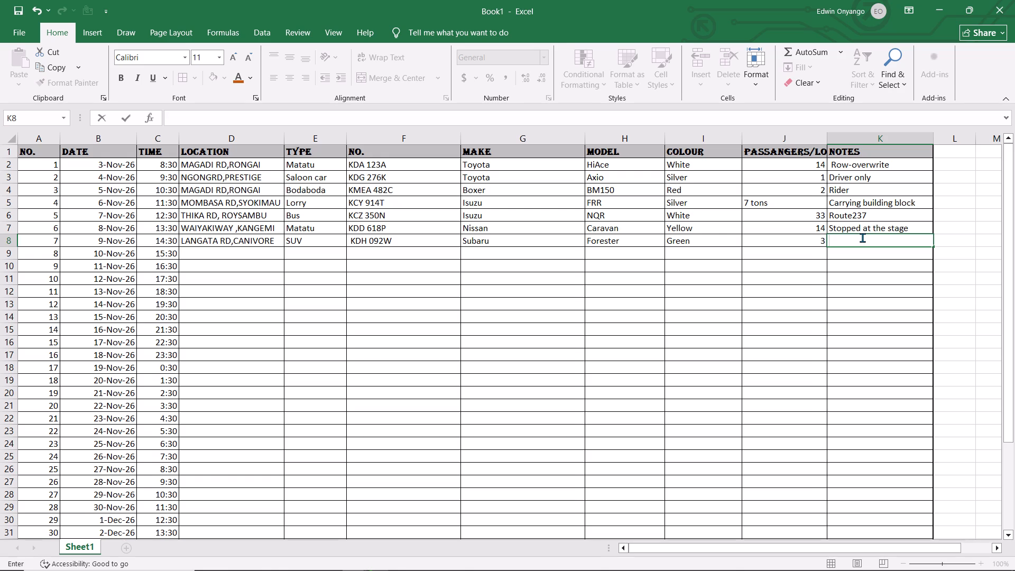
key(f)
key(BackSpace)
text(FAMI)
key(BackSpace)
key(BackSpace)
key(BackSpace)
text(amilly)
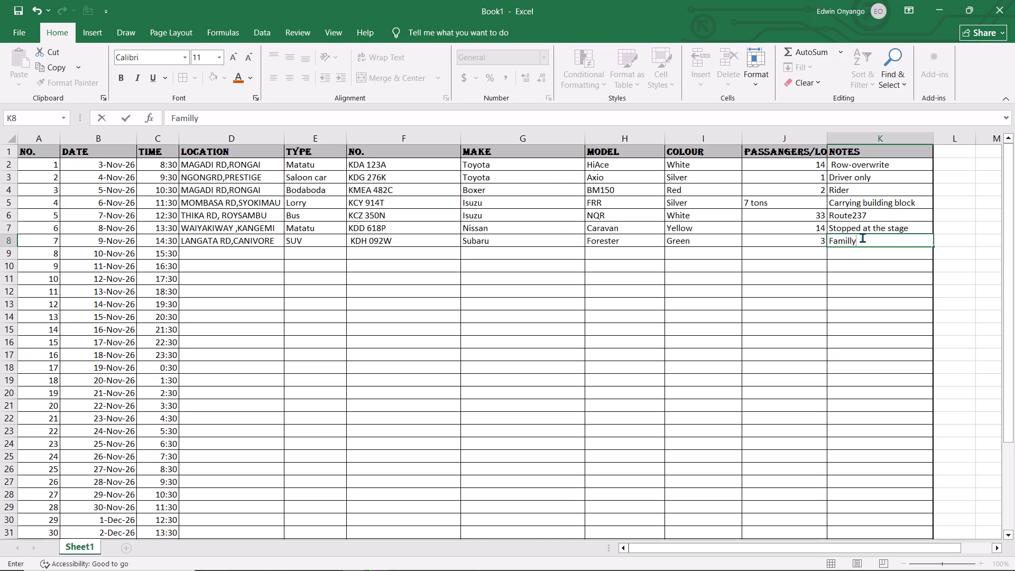
key(space)
text(tr)
key(p)
click(233, 257)
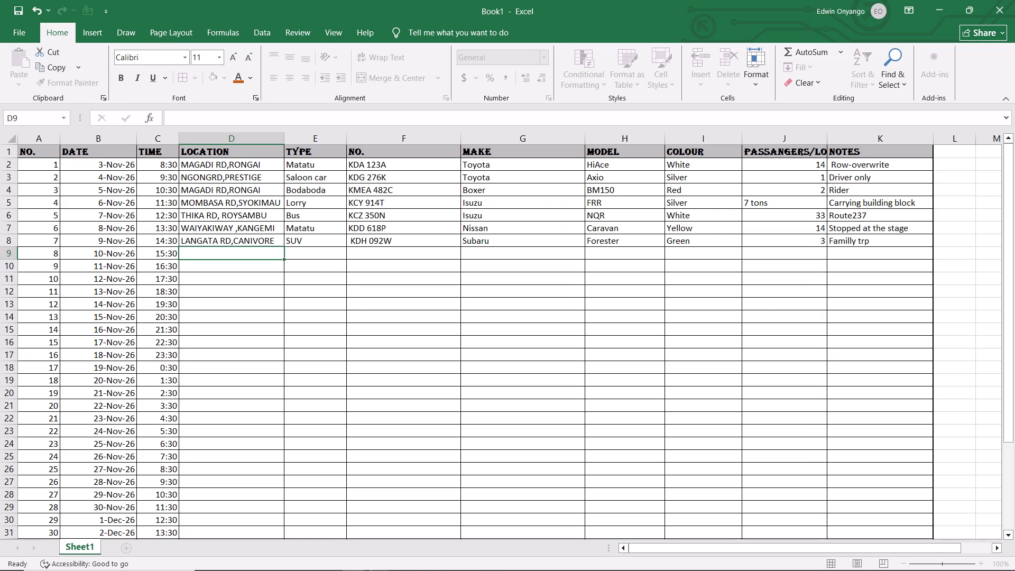
click(227, 255)
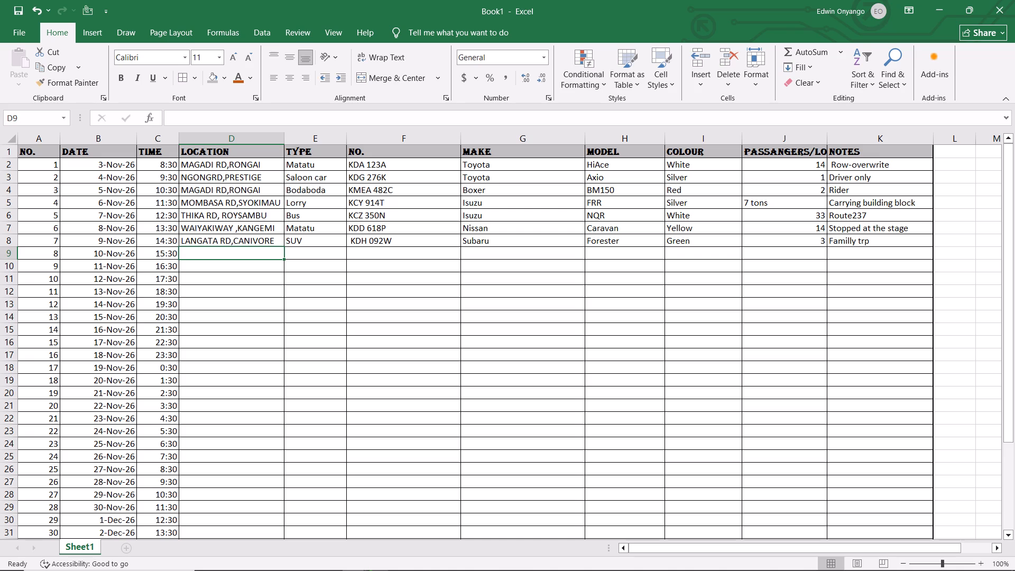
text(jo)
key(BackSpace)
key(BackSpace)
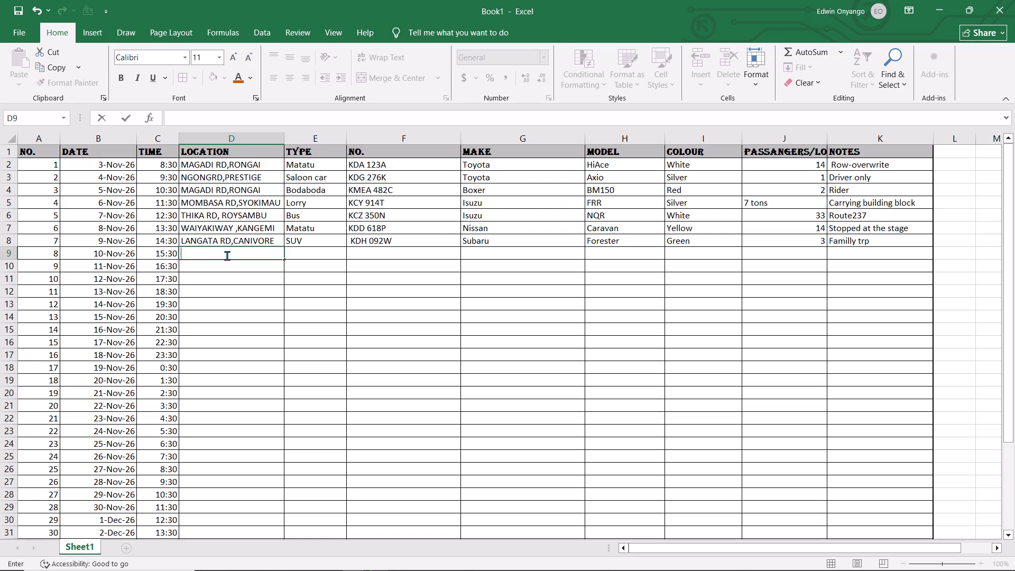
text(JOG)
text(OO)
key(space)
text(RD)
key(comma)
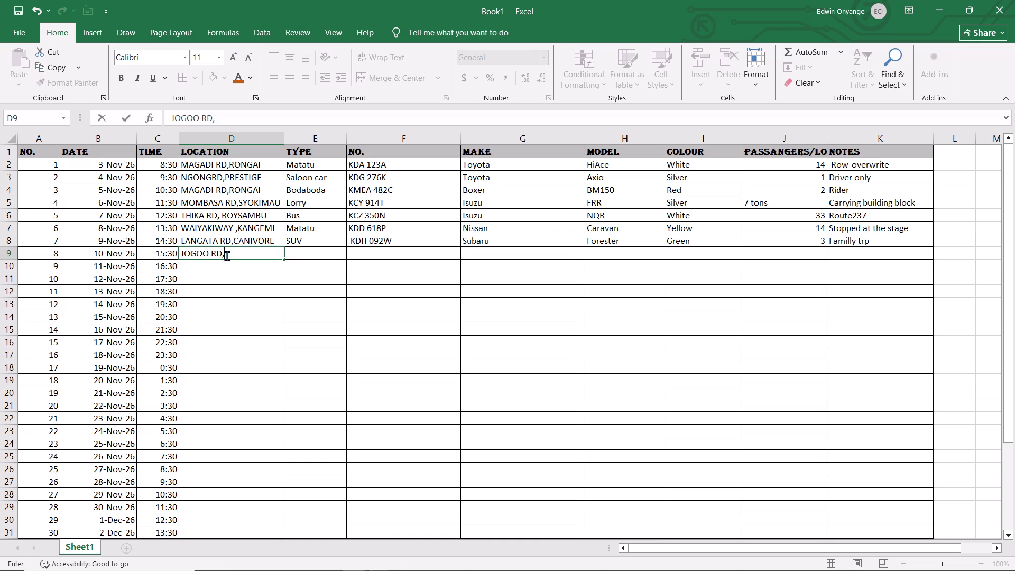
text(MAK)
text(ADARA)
click(313, 255)
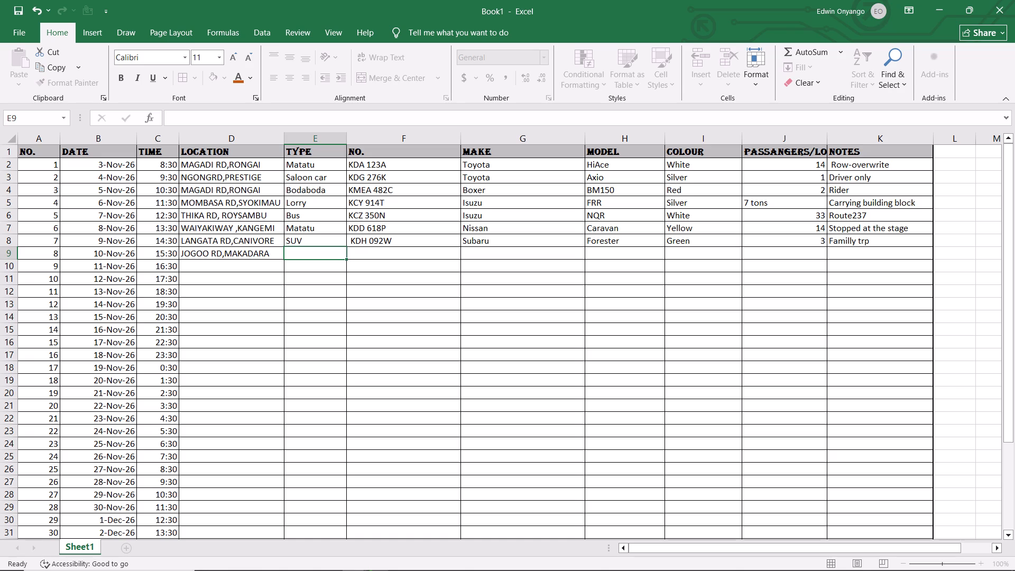
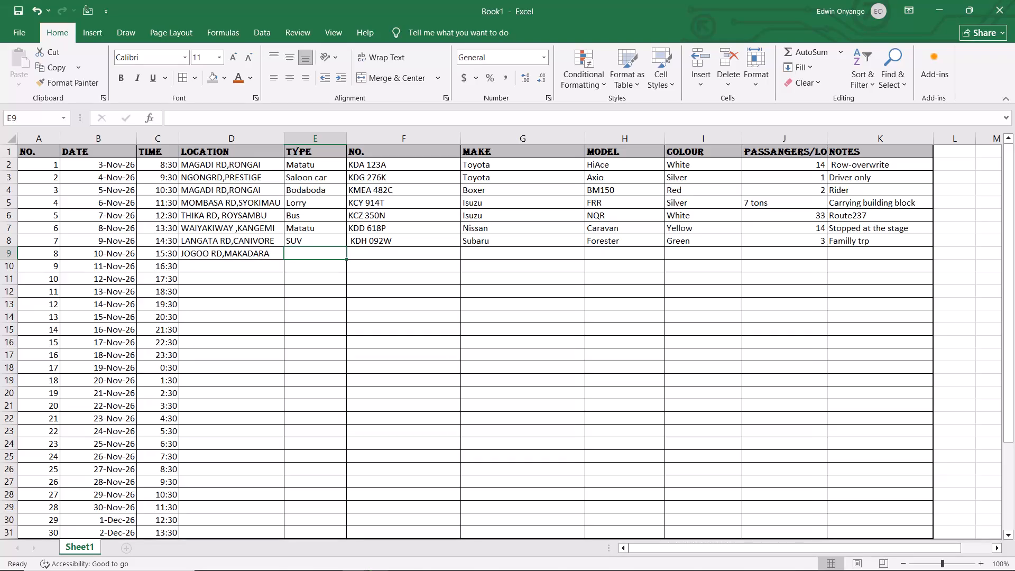
Enter Pickup as record 8's vehicle type in row 9.
click(310, 251)
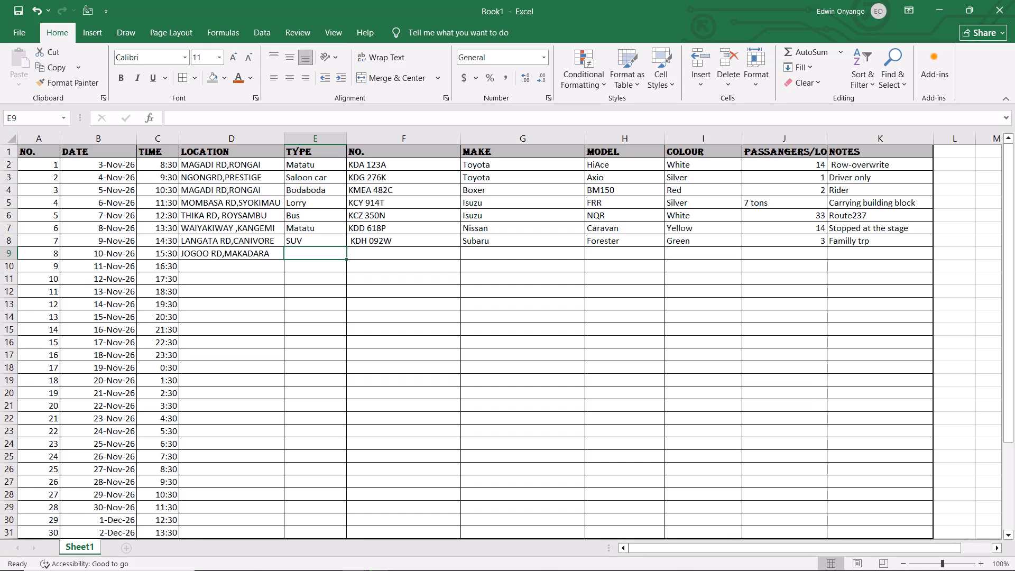
key(p)
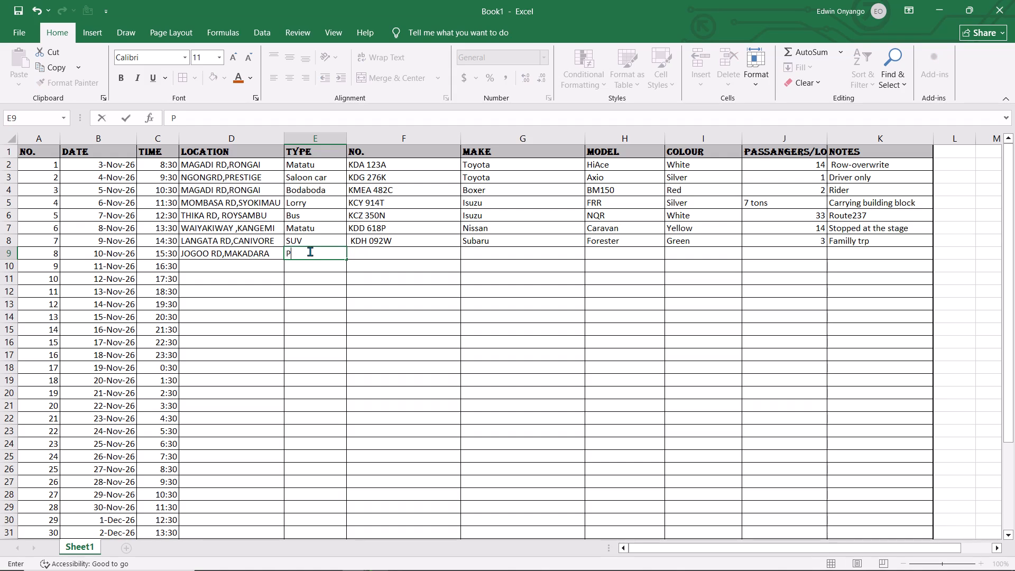
key(i)
key(BackSpace)
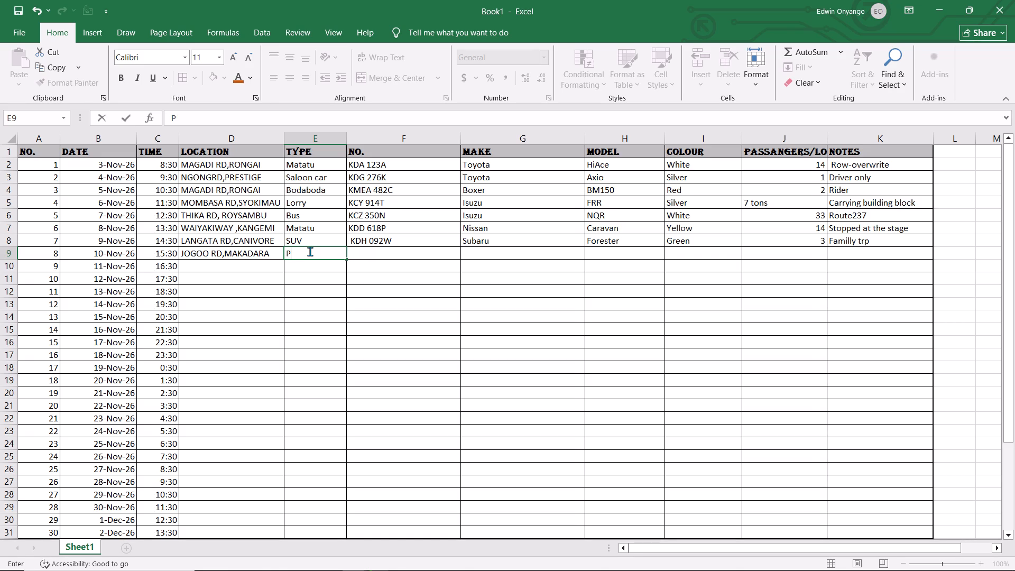
text(ickup)
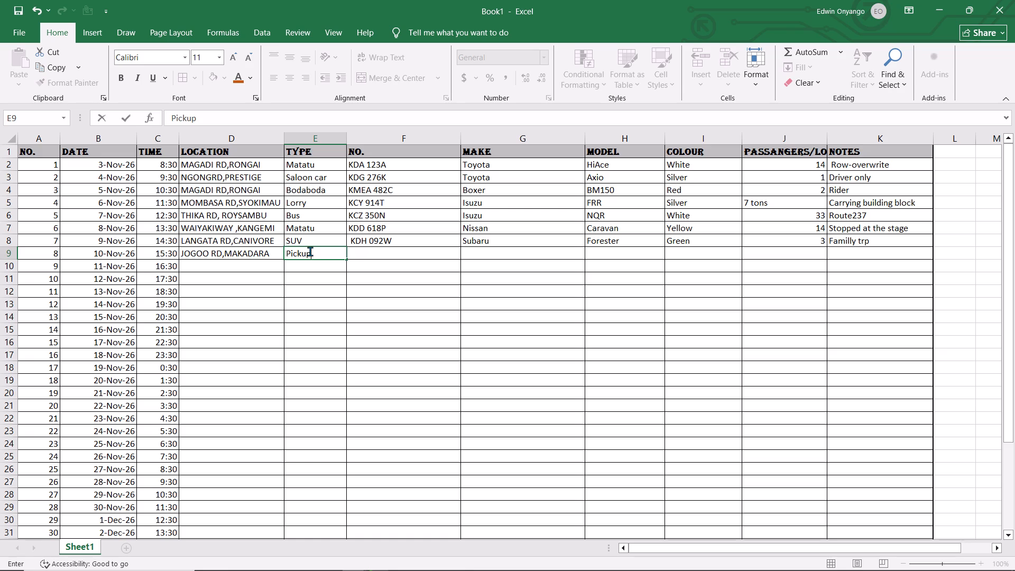
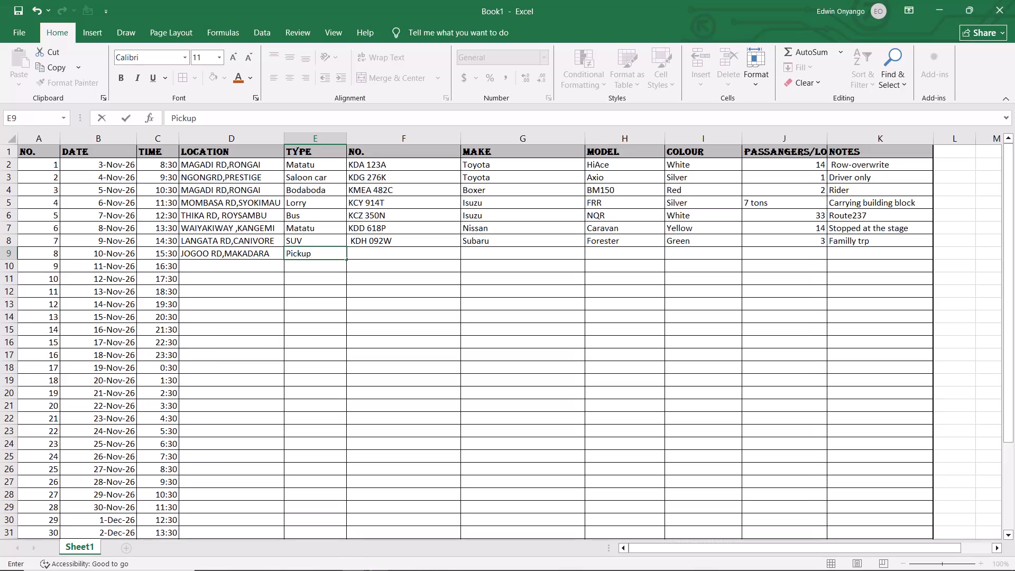
click(377, 254)
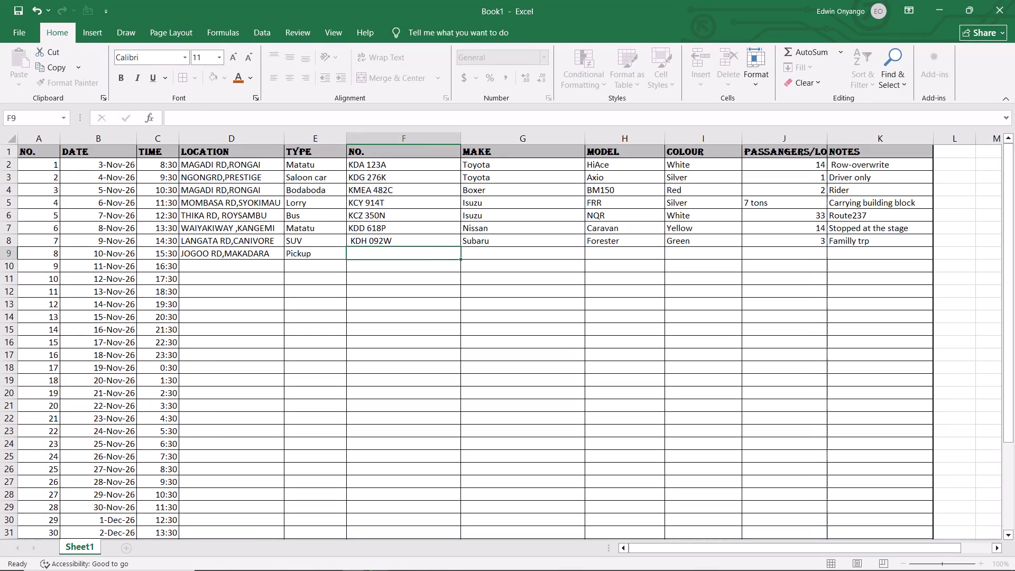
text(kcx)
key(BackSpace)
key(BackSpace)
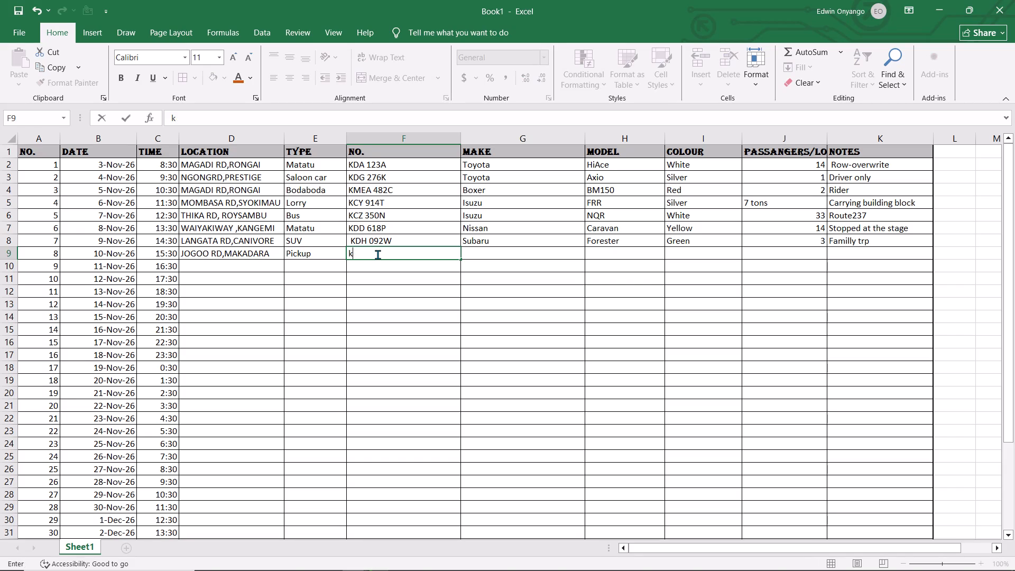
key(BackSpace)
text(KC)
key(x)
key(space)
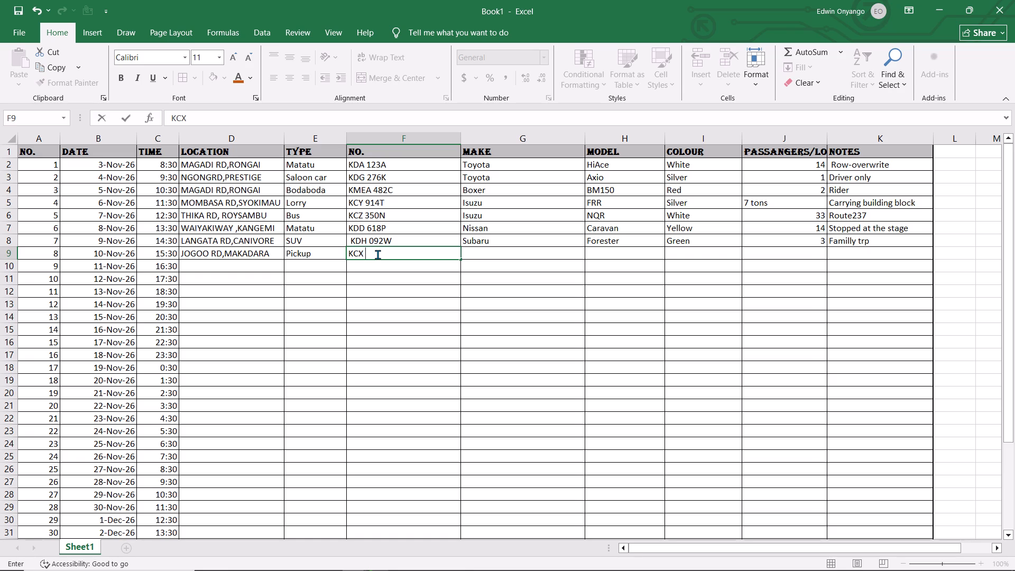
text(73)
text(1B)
Enter Toyota as record 8's vehicle make in row 9.
click(494, 255)
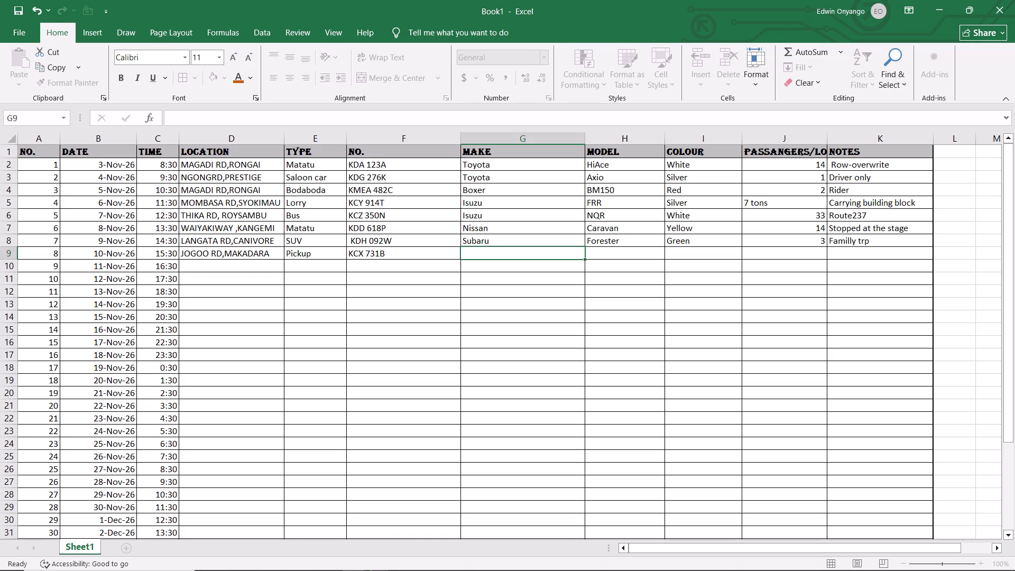
key(t)
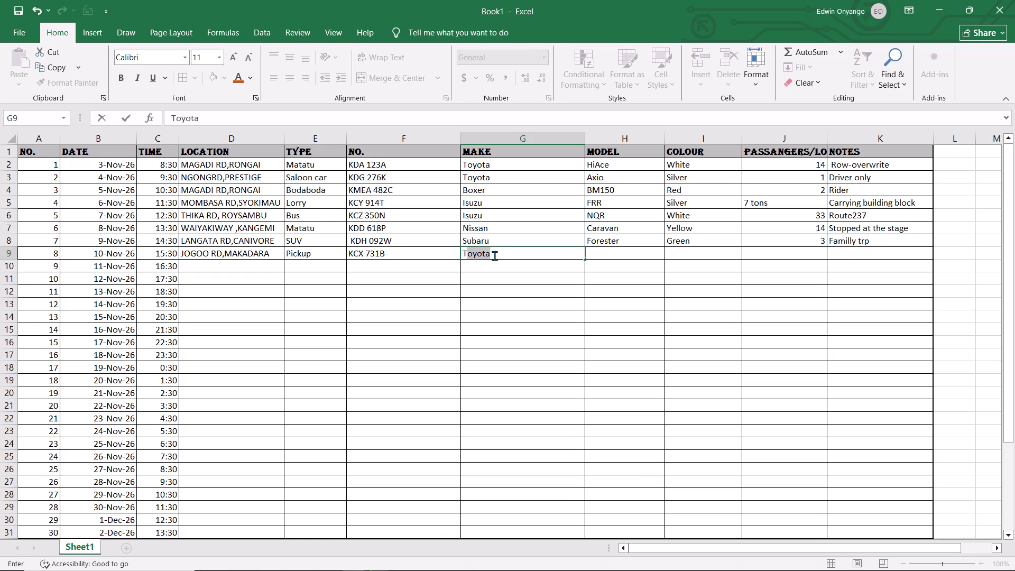
key(Right)
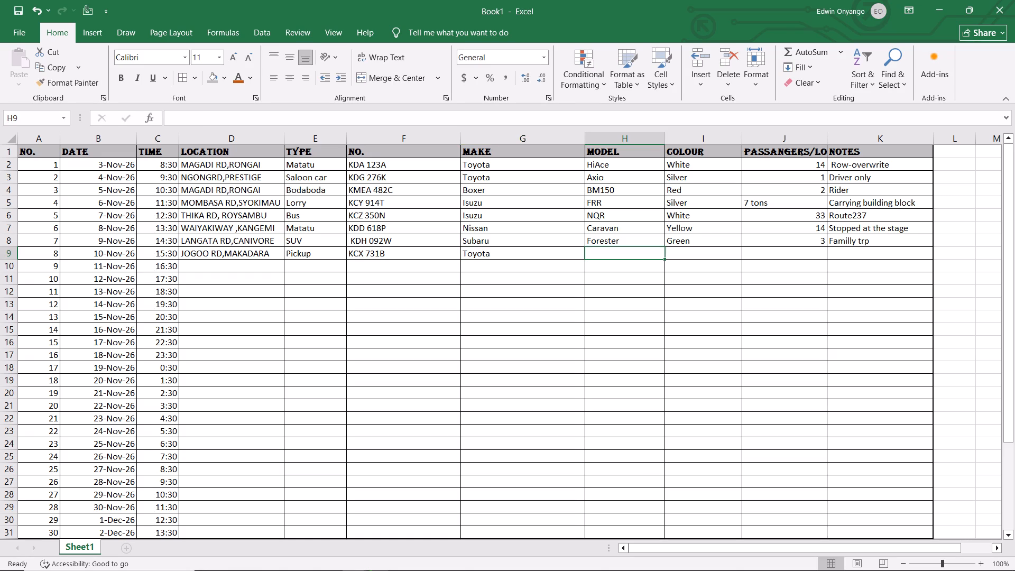
Select record 8's empty model cell in row 9.
click(613, 256)
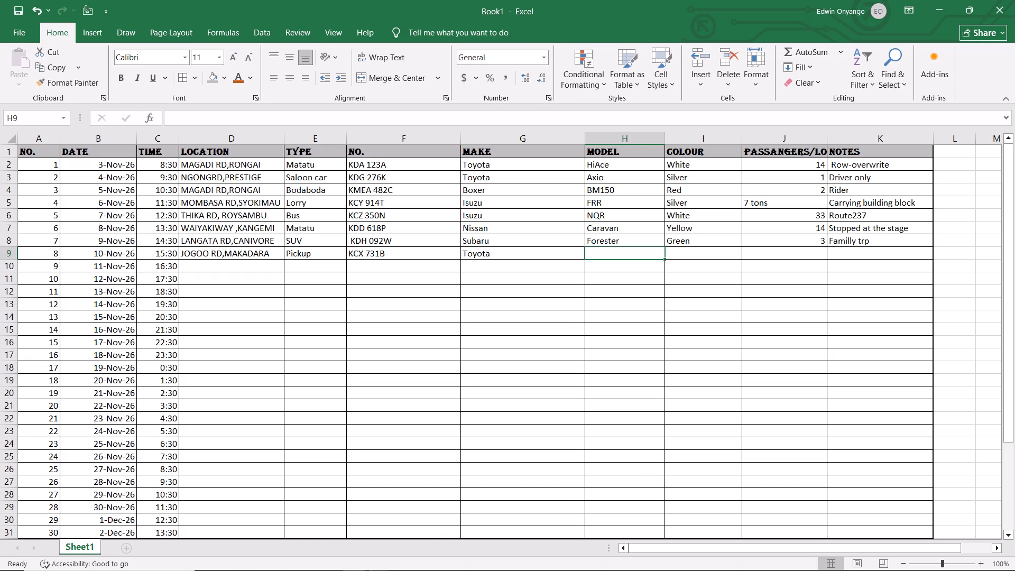
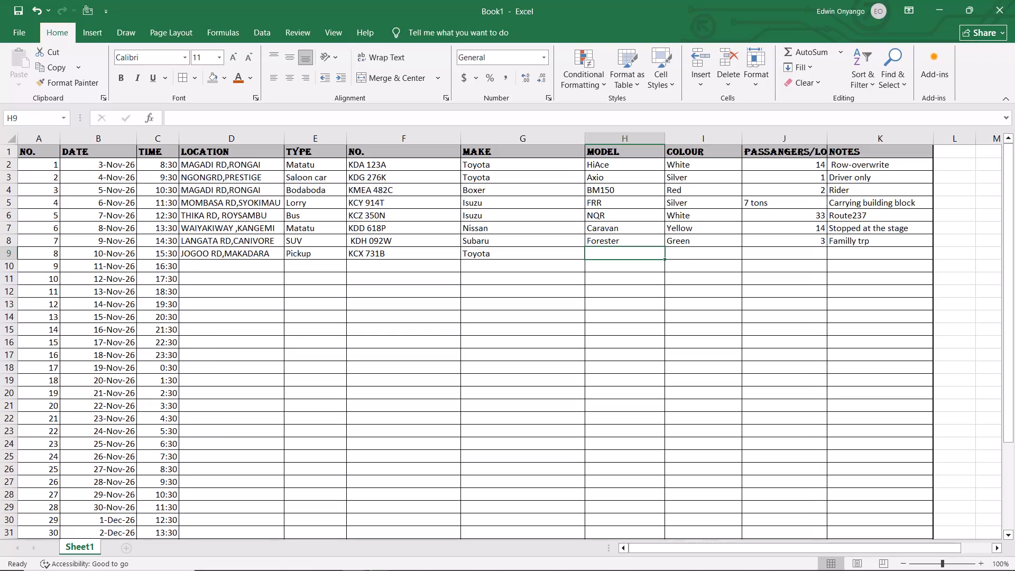
Enter Hillux as record 8's vehicle model in row 9.
click(608, 254)
text(HI)
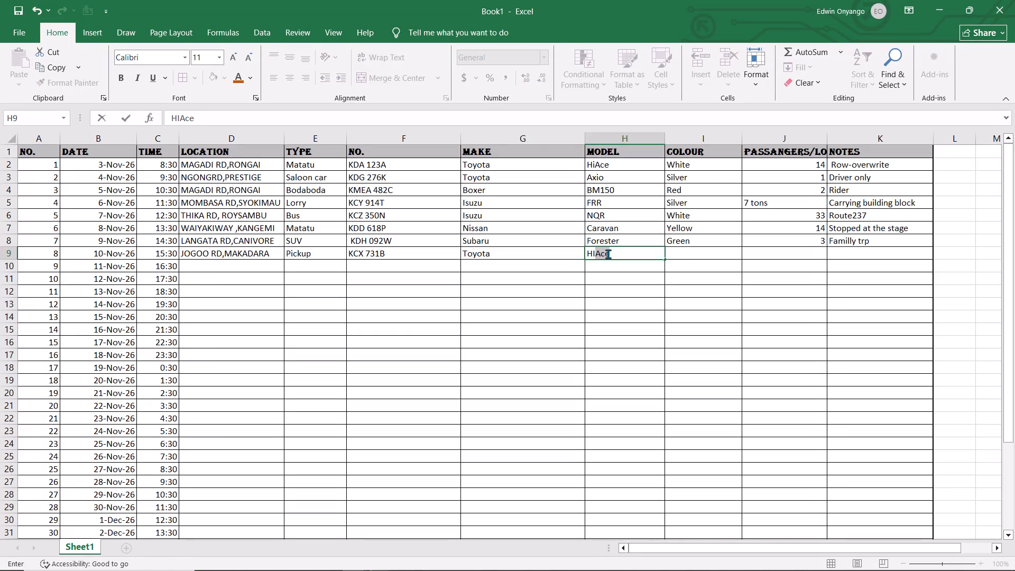
key(l)
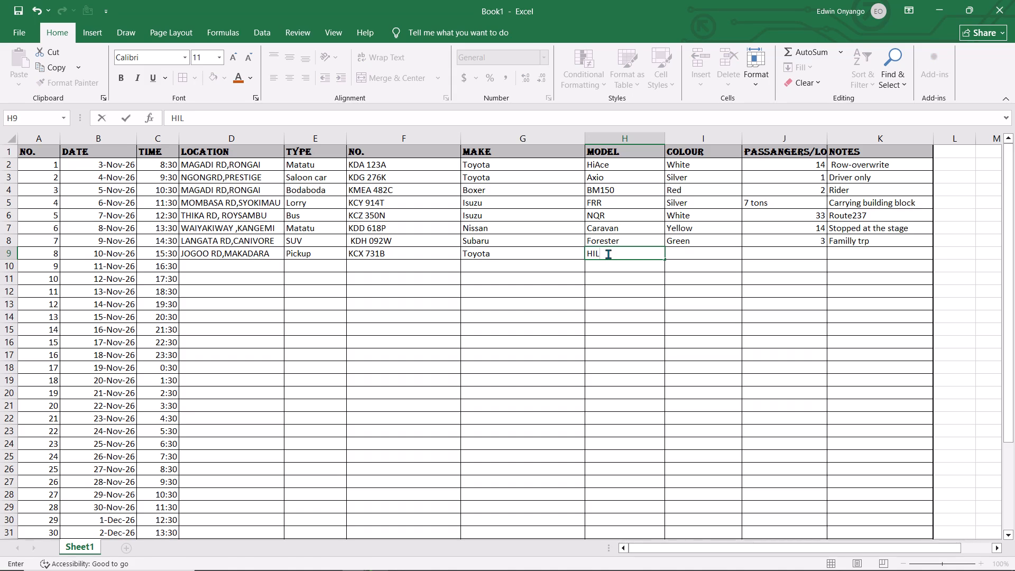
key(BackSpace)
key(BackSpace)
text(ill)
text(ux)
Enter Grey as record 8's vehicle colour in row 9.
click(681, 255)
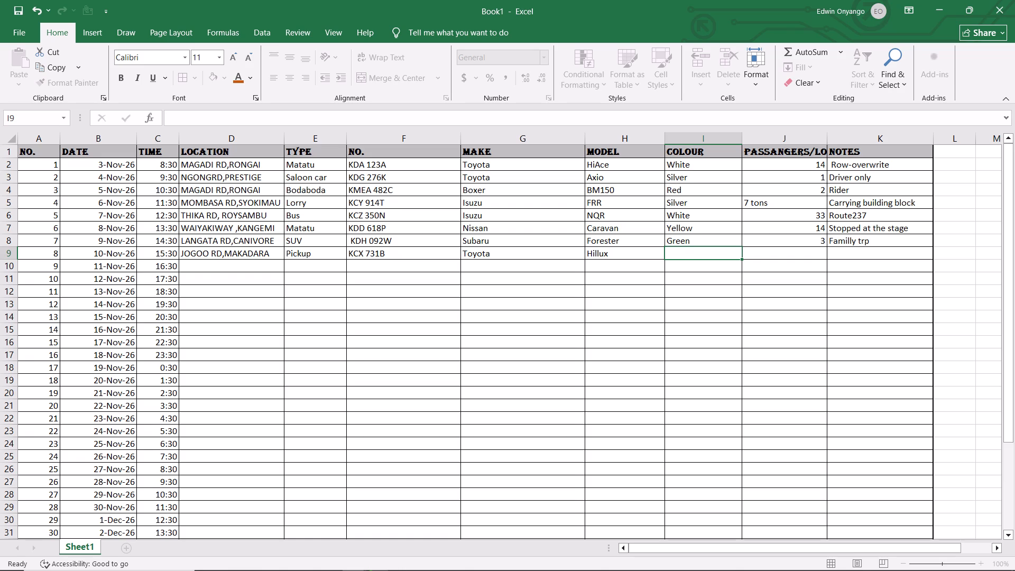
key(g)
key(BackSpace)
key(BackSpace)
text(GREY)
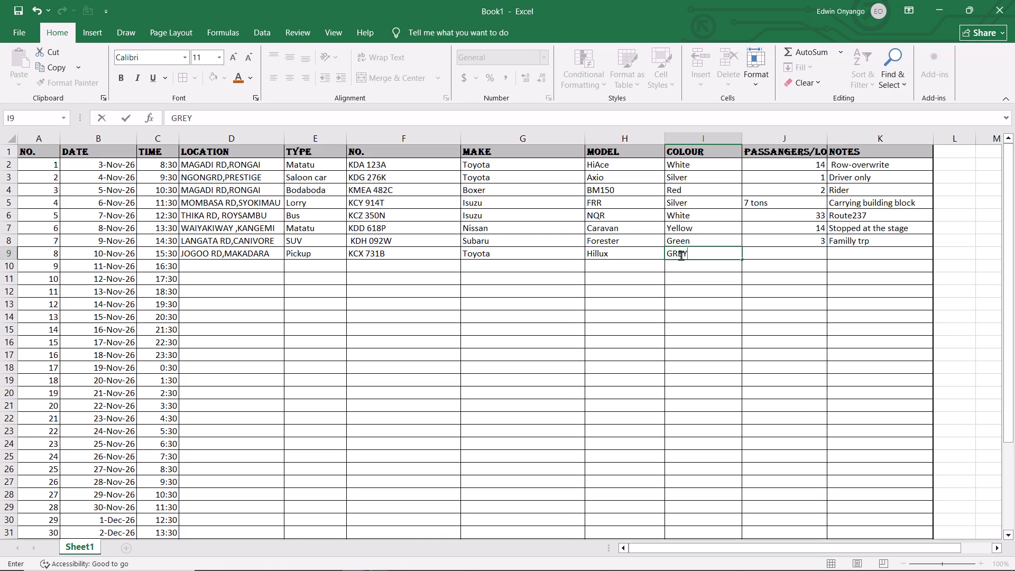
key(BackSpace)
key(BackSpace)
key(BackSpace)
text(re)
key(y)
Enter 500g as record 8's passengers/load value in row 9.
click(814, 253)
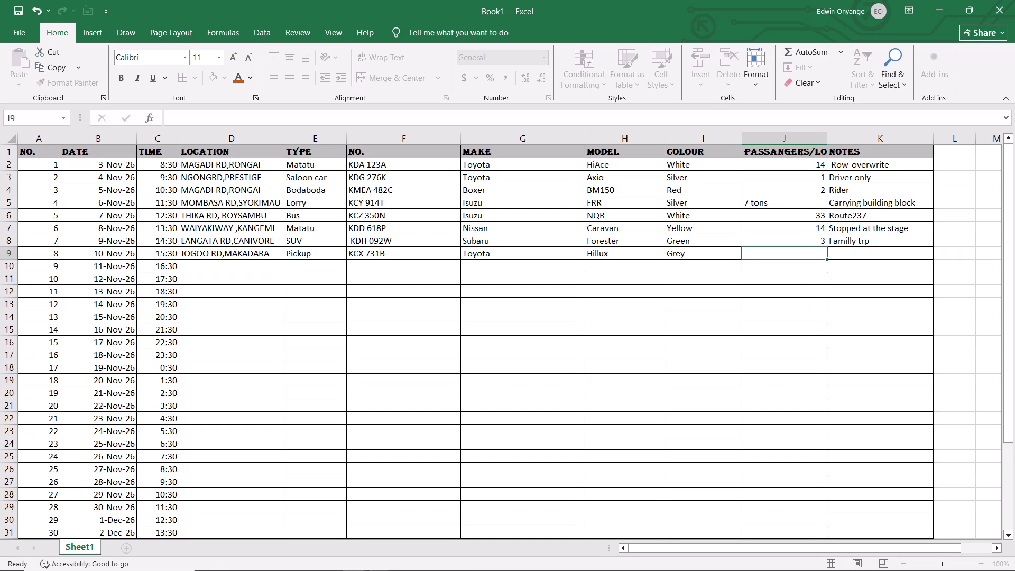
key(5)
text(00)
key(g)
Enter the note "Delivering vagetables" for record 8 in row 9, with a capital D.
click(897, 253)
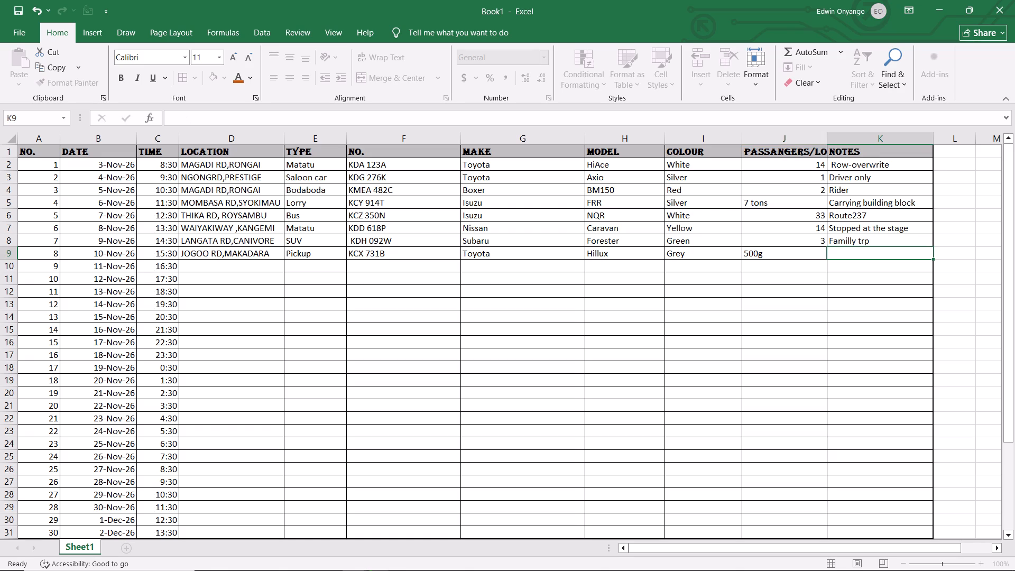
text(delivering)
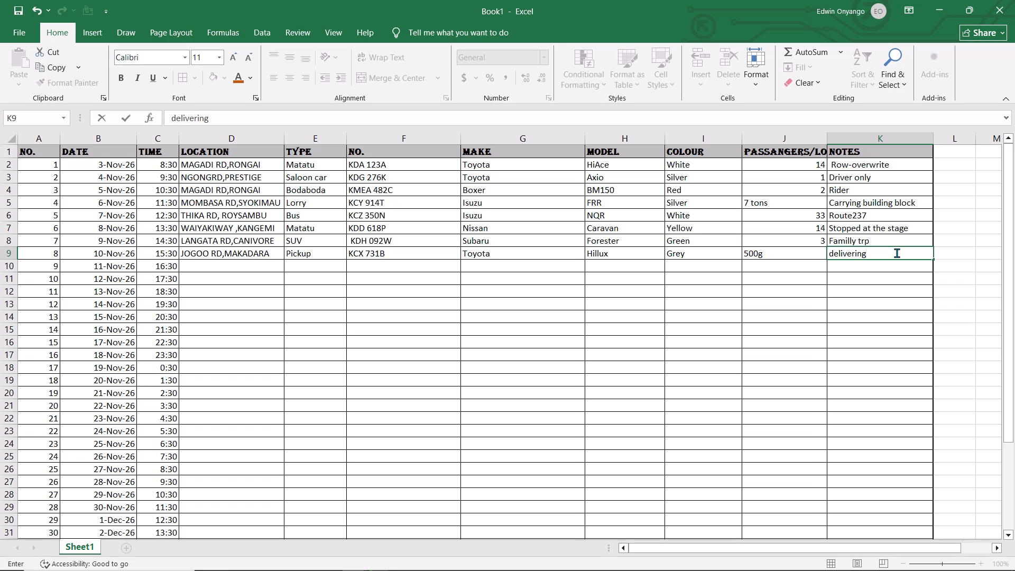
key(space)
text(vagetabl)
text(es)
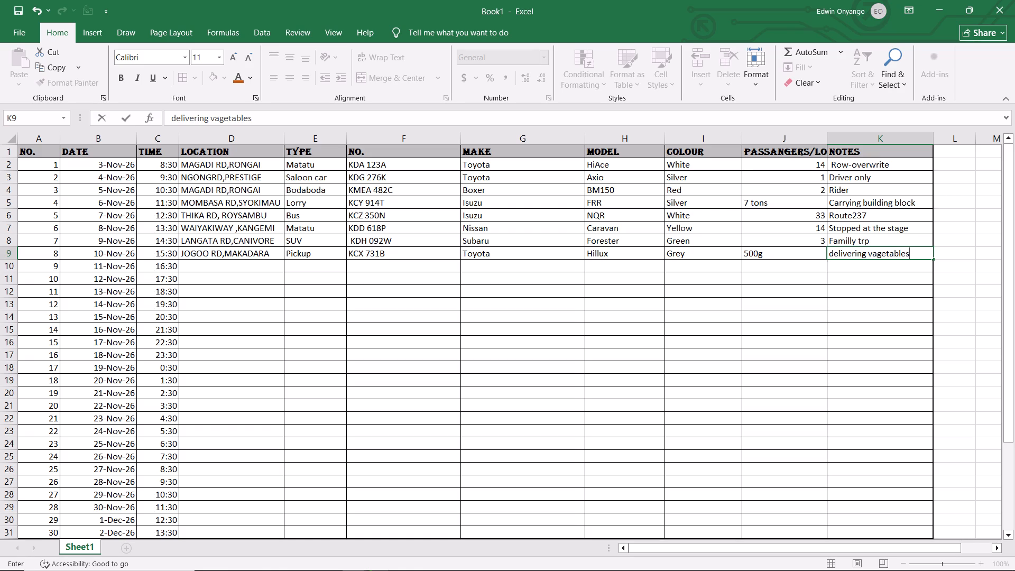
click(835, 253)
key(BackSpace)
key(d)
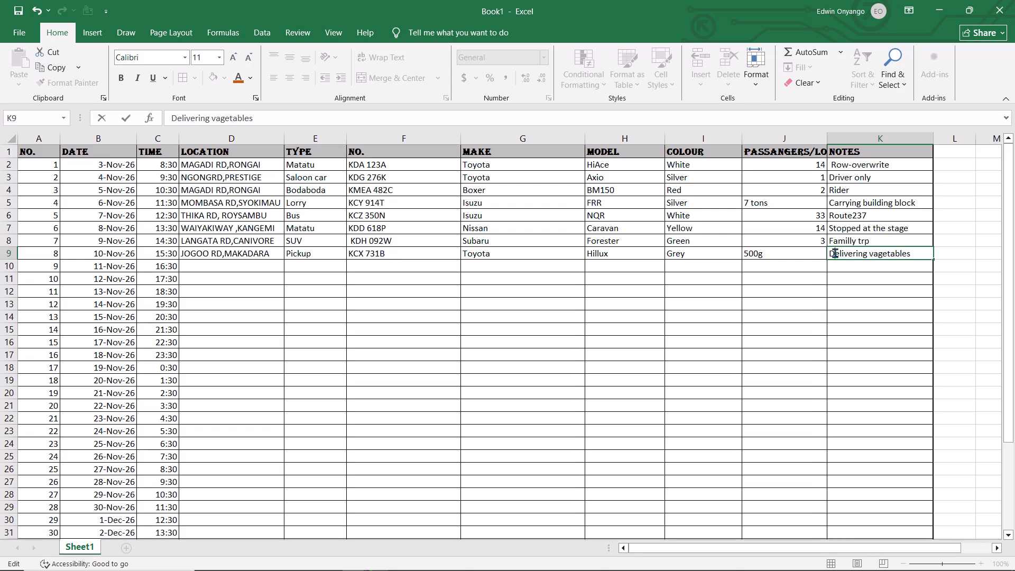
click(225, 269)
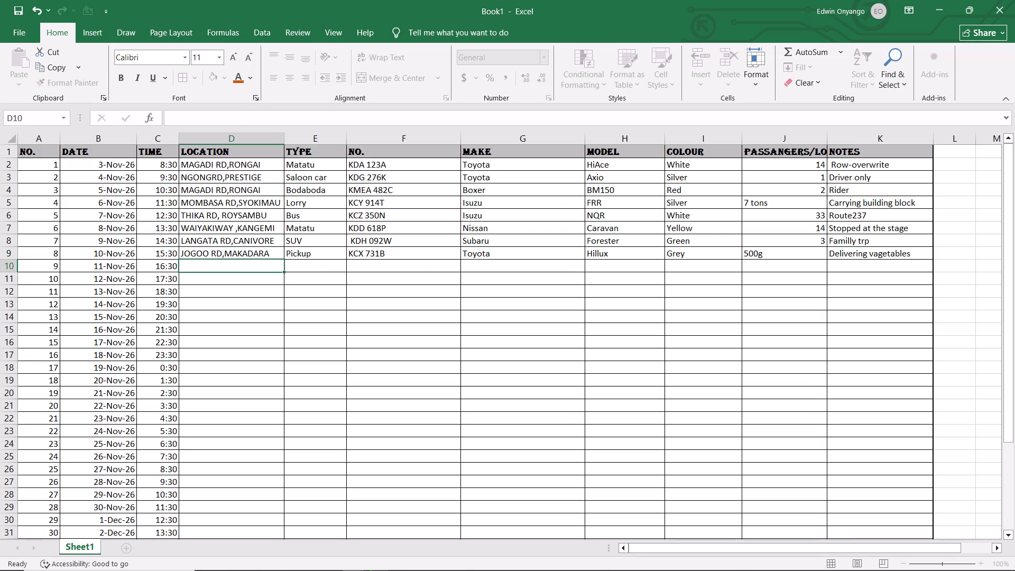
Correct the spelling in record 8's note so it reads "Delivering vegetables".
double_click(875, 252)
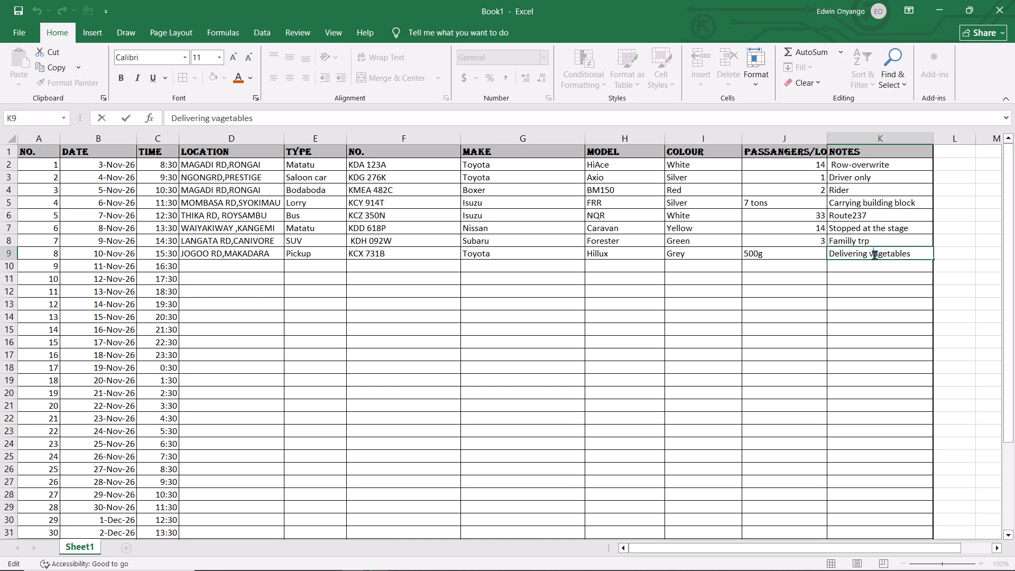
click(881, 254)
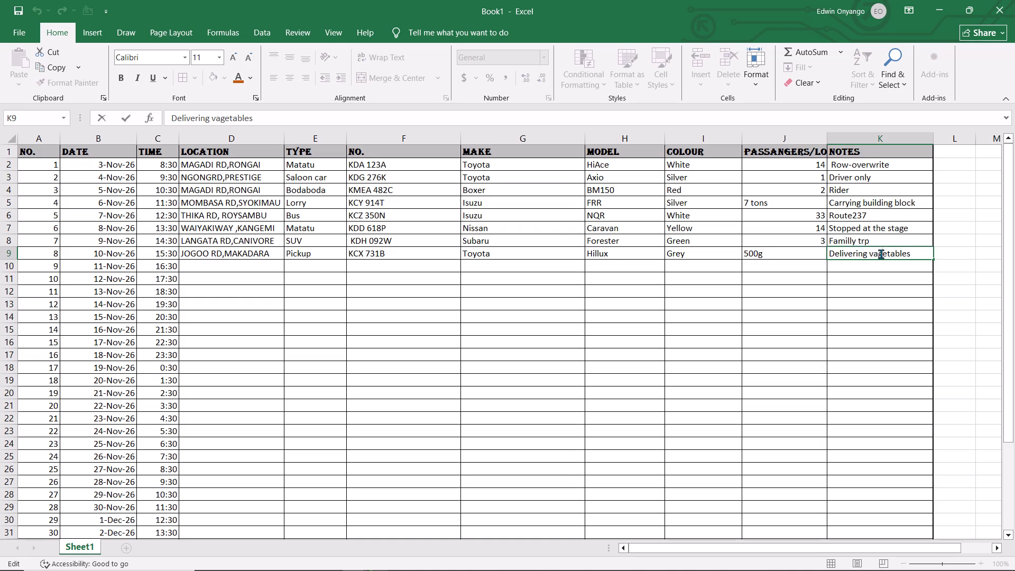
click(877, 254)
key(BackSpace)
key(e)
key(BackSpace)
key(e)
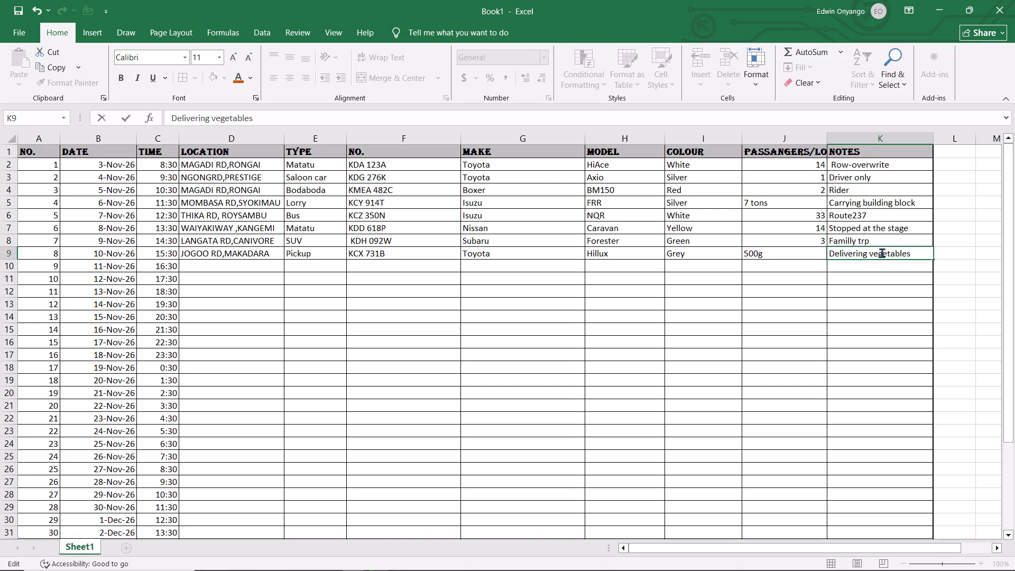
click(202, 271)
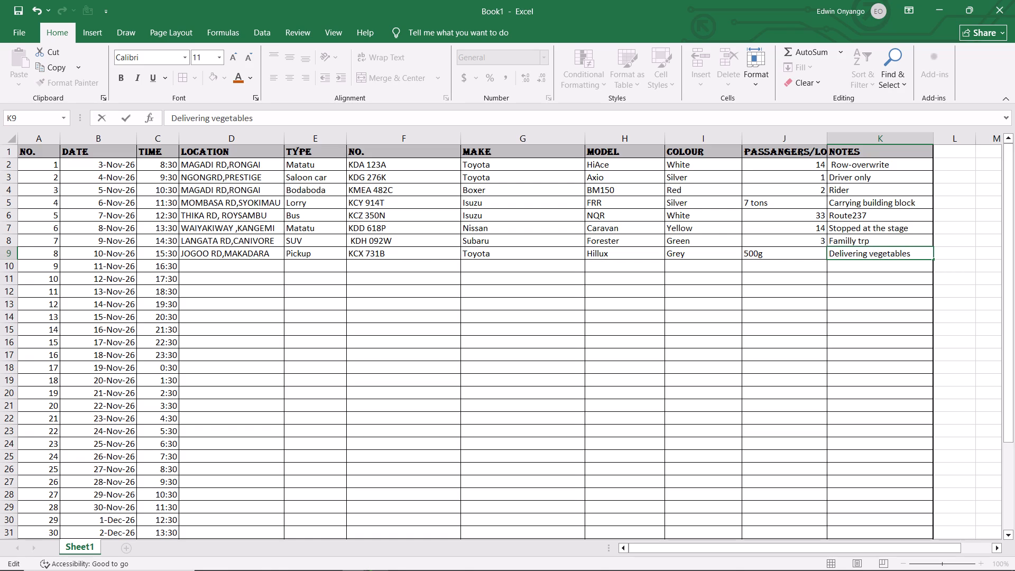
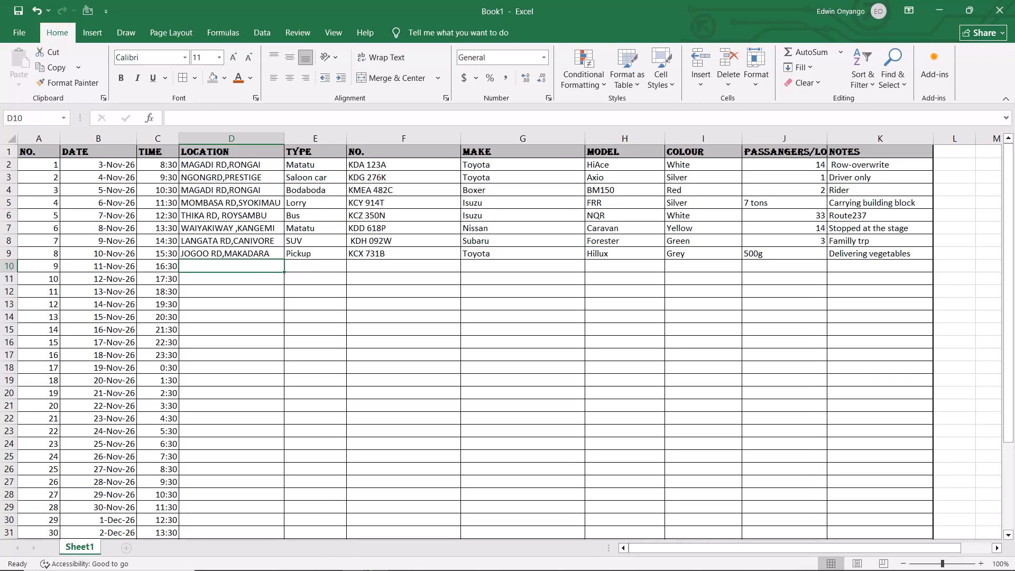
Enter MAGADI RD,RONGAI as record 9's location in row 10.
click(230, 272)
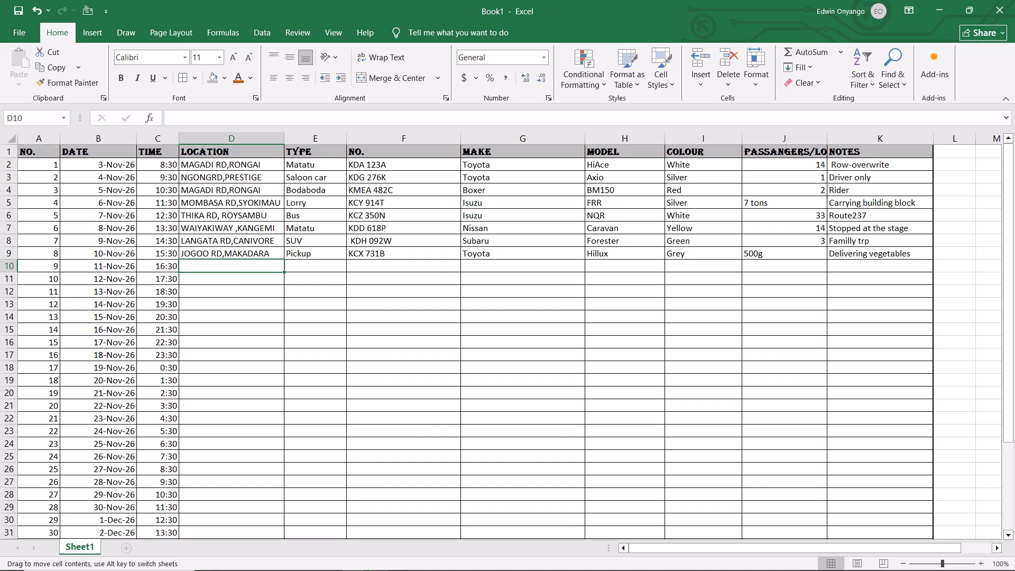
click(231, 272)
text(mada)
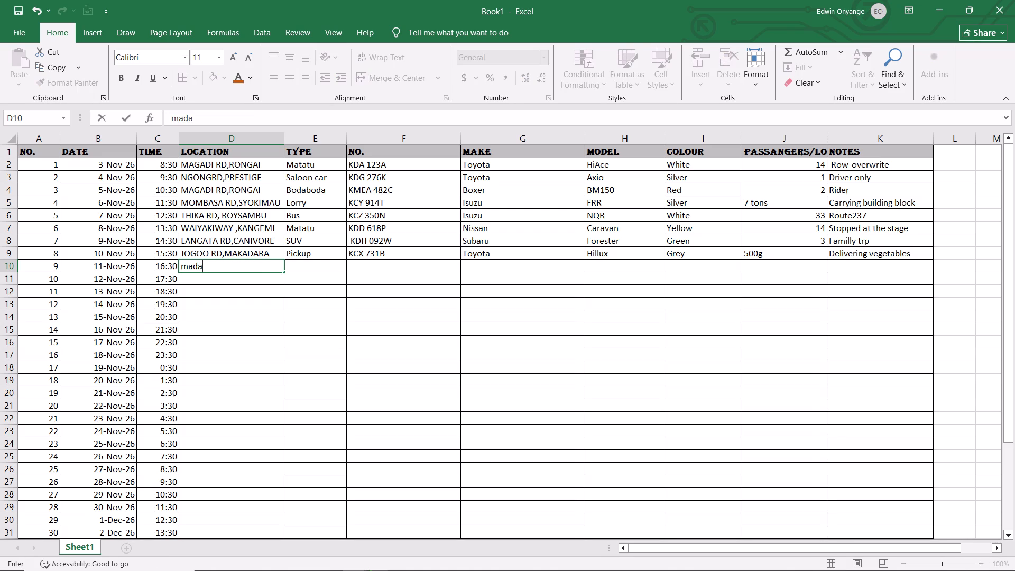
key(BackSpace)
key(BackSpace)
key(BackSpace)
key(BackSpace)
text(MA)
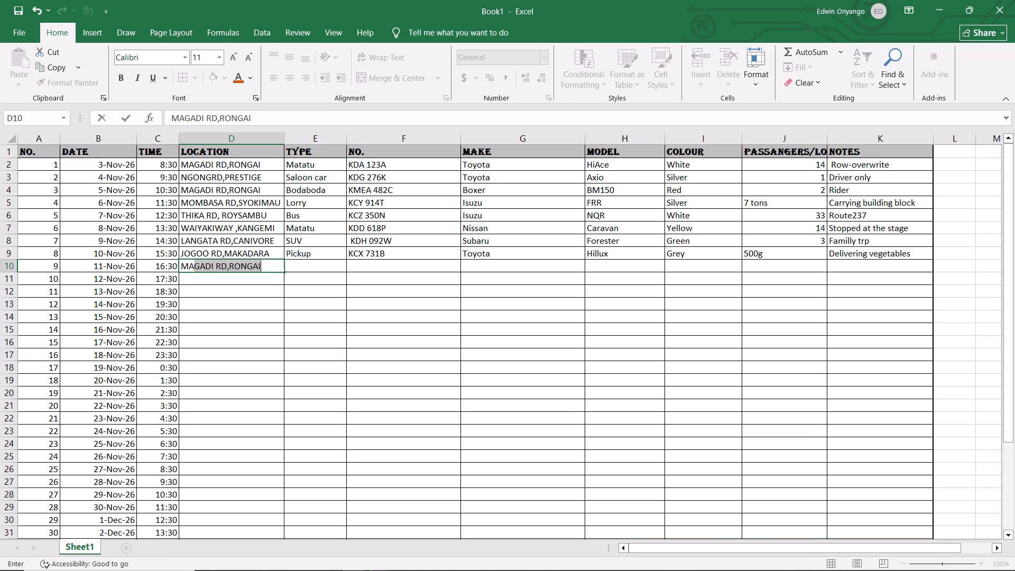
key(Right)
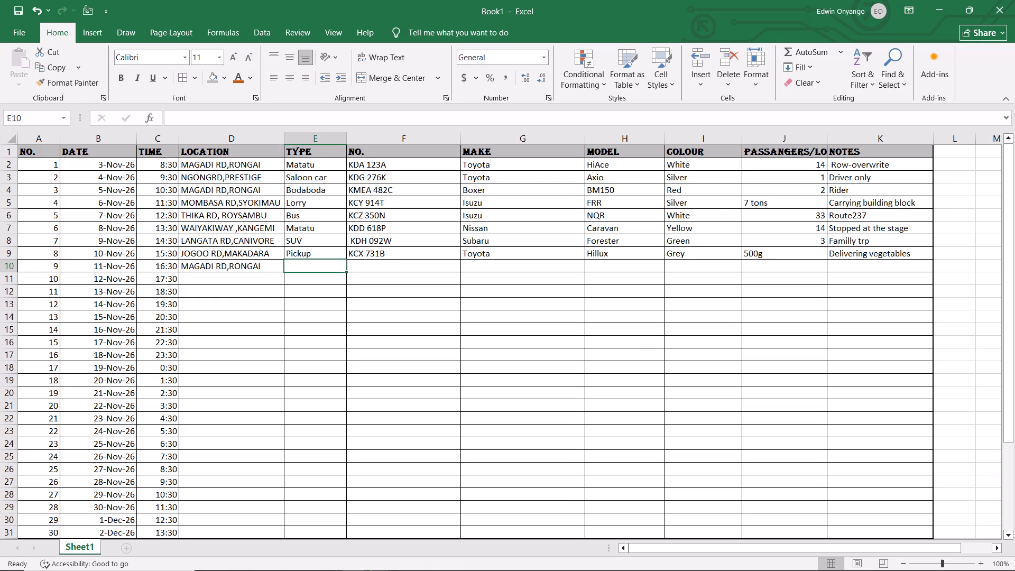
Enter Tuk-tuk as record 9's vehicle type in row 10.
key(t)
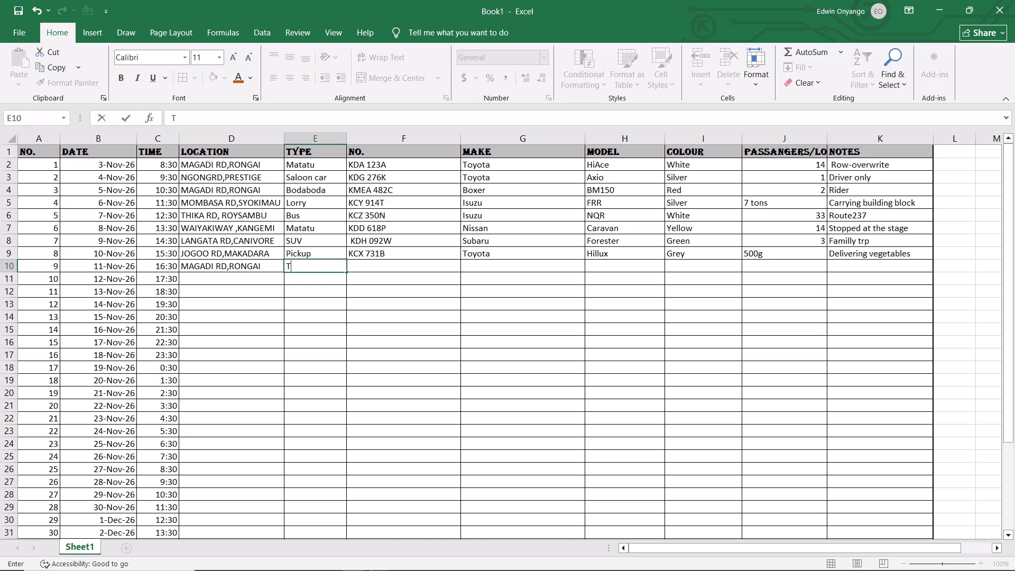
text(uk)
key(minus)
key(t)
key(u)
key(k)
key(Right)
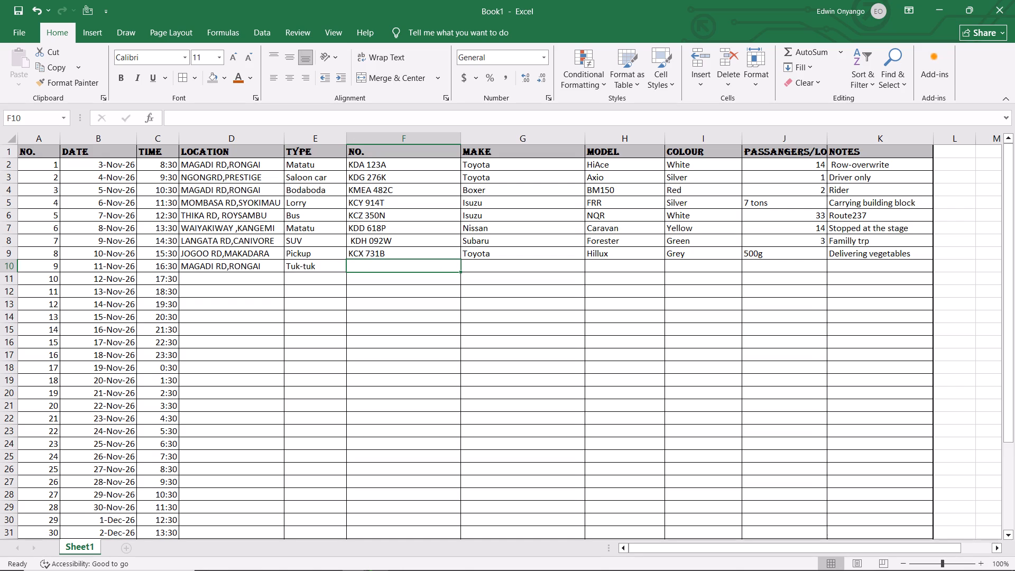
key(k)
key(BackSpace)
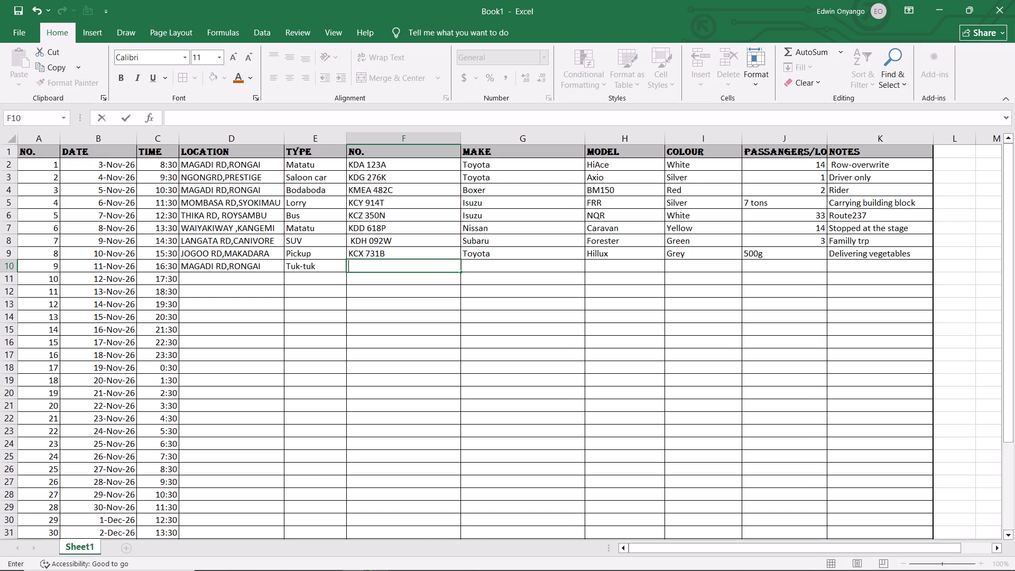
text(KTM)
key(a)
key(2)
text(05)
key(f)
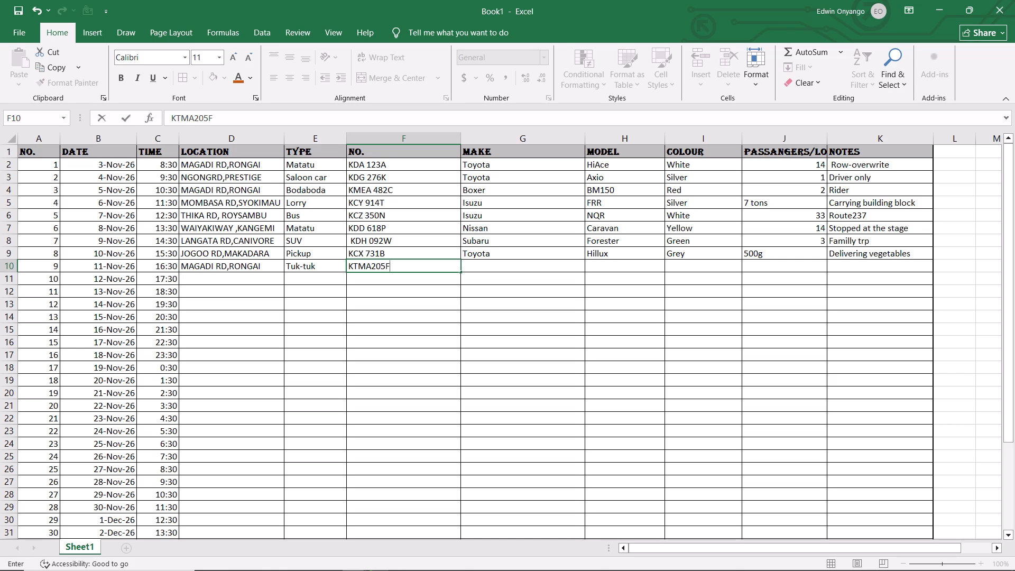
click(371, 266)
key(space)
click(509, 268)
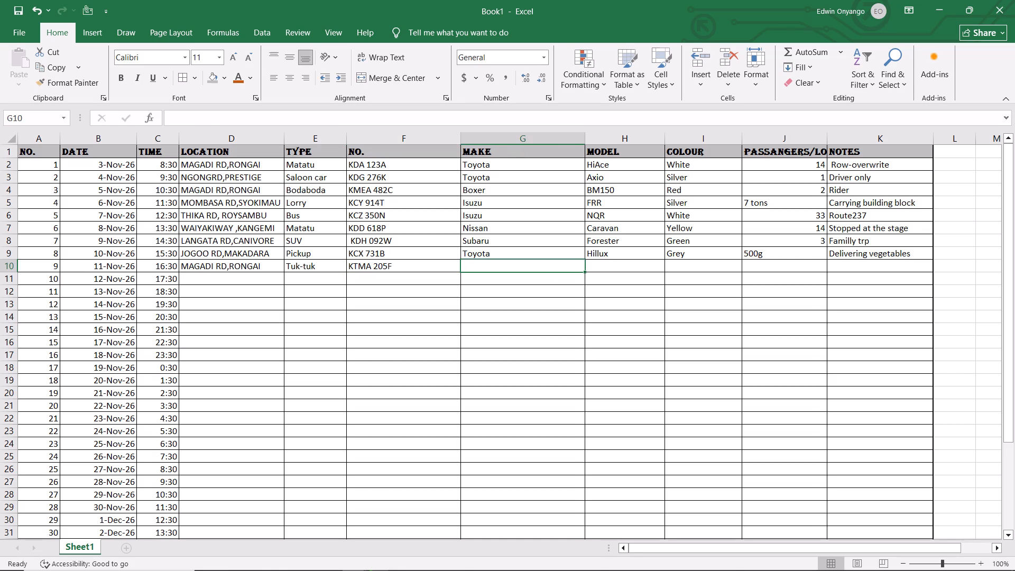
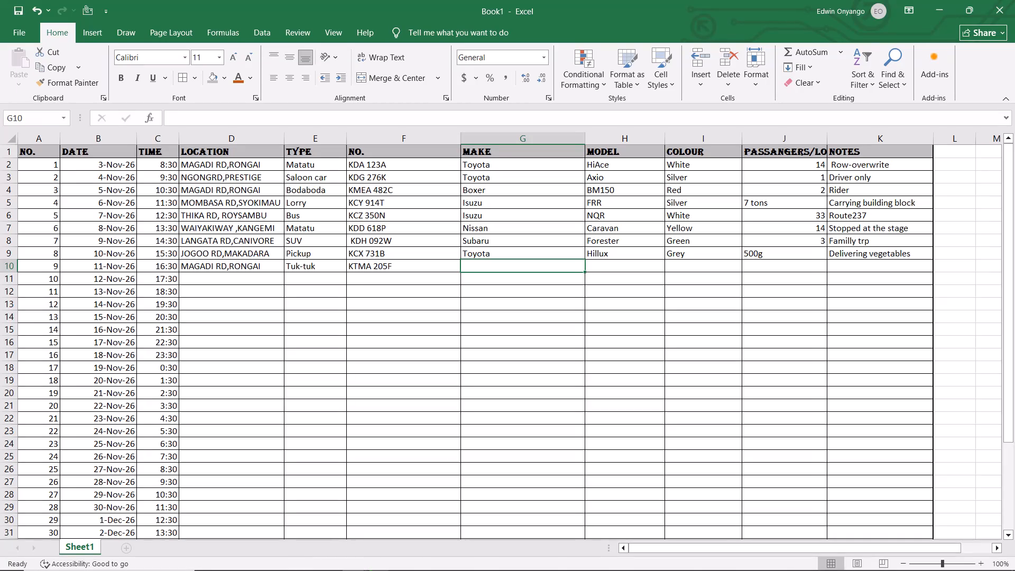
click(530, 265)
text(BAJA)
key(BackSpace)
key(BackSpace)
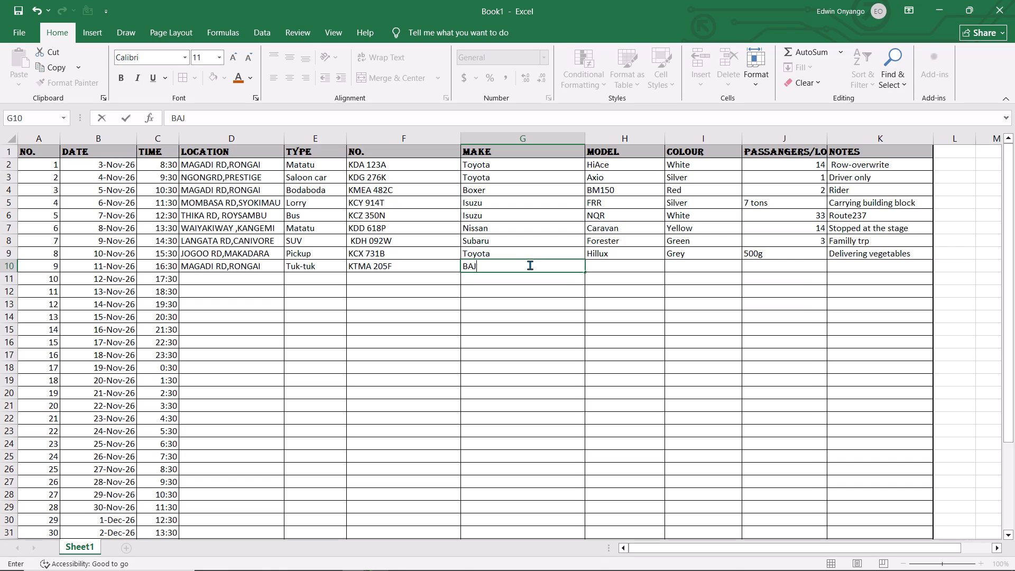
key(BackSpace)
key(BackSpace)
Enter Bajaj as record 9's vehicle make in row 10.
key(b)
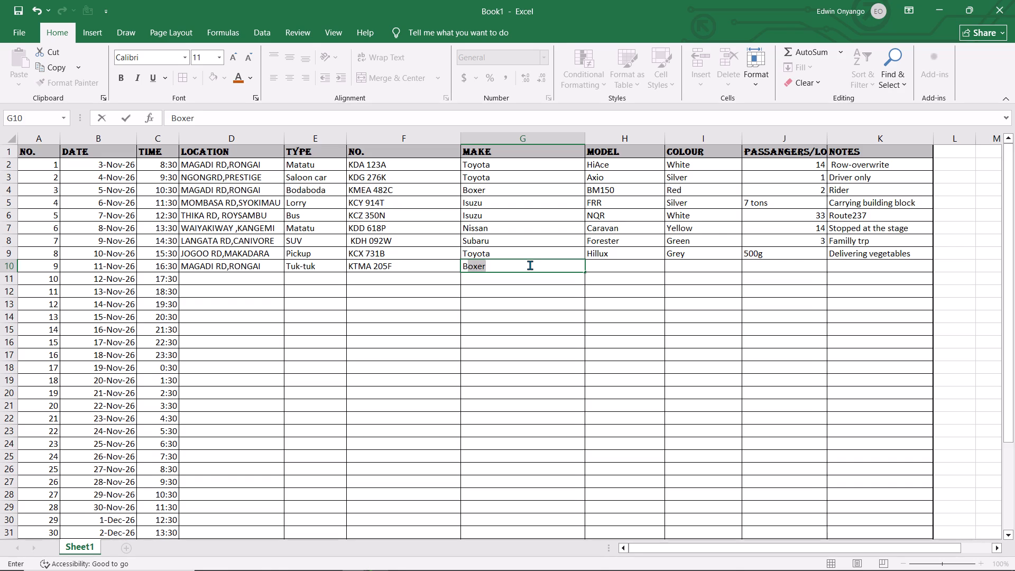
text(aj)
text(aj)
Enter RE, preceded by a space, as record 9's vehicle model in row 10.
click(621, 263)
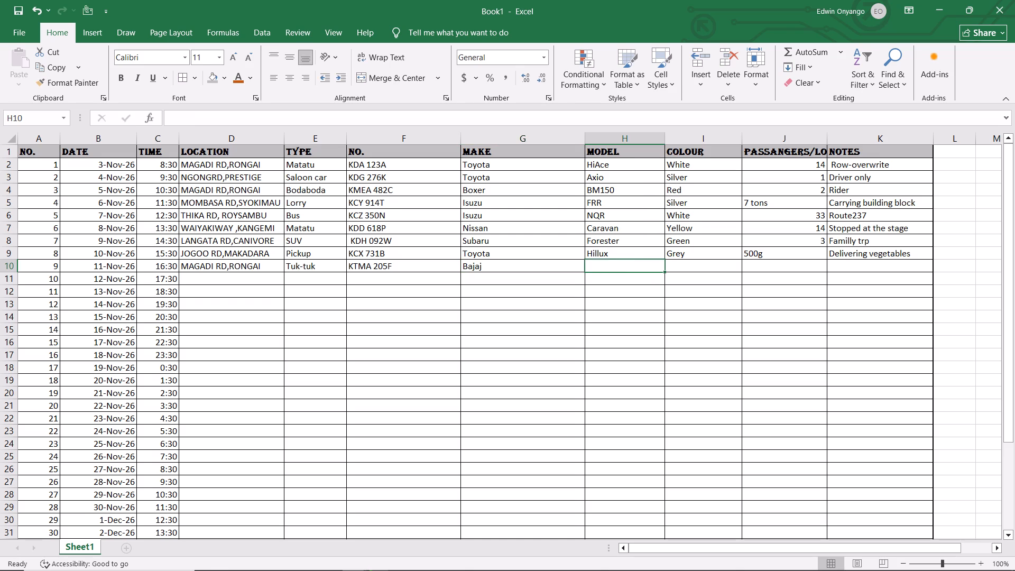
key(space)
text(r)
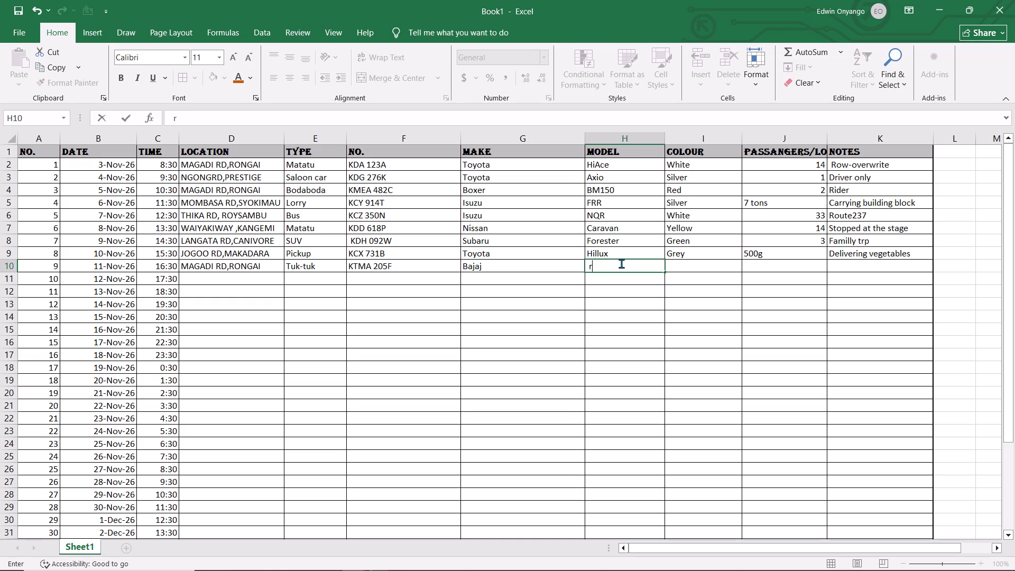
key(BackSpace)
text(RE)
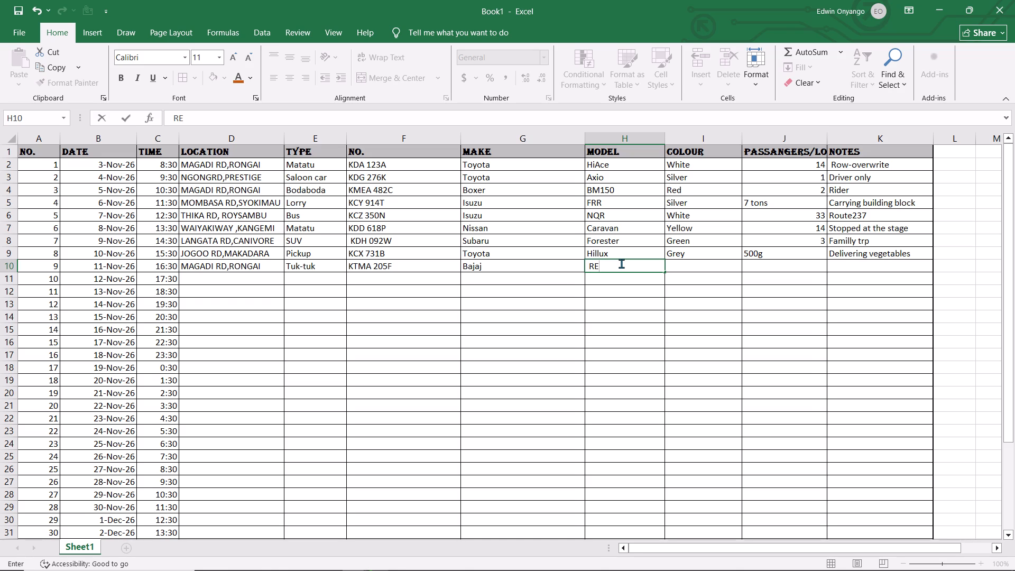
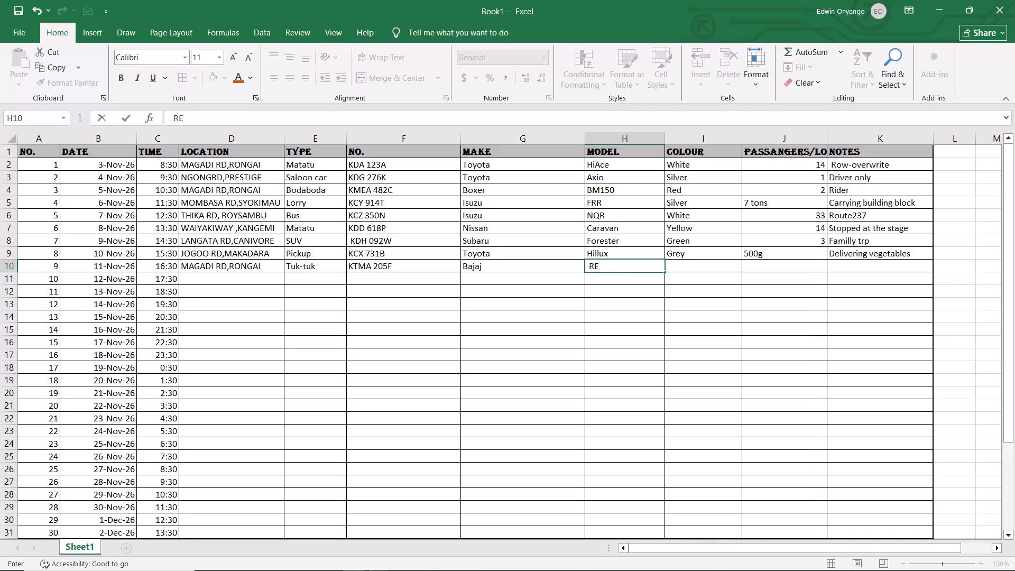
Commit record 9's model entry and move to its empty colour cell in row 10.
click(695, 271)
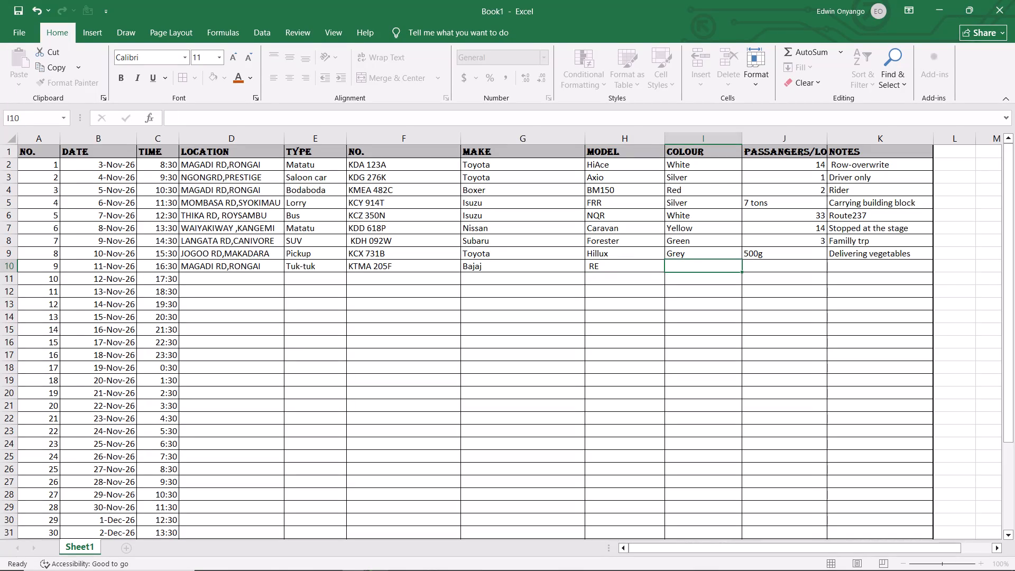
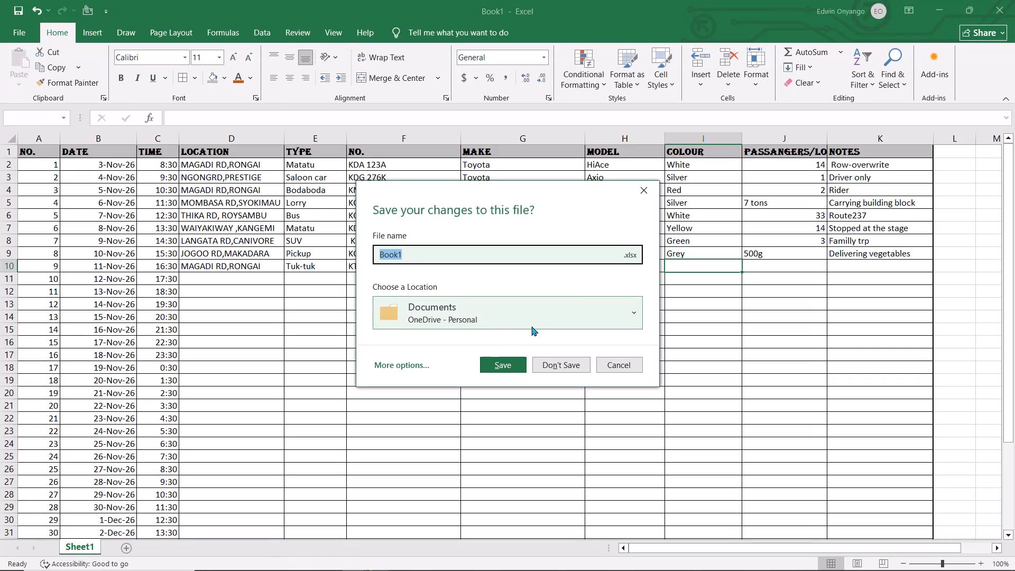
Clear the default file name Book1 in the prompt for saving the workbook.
click(942, 5)
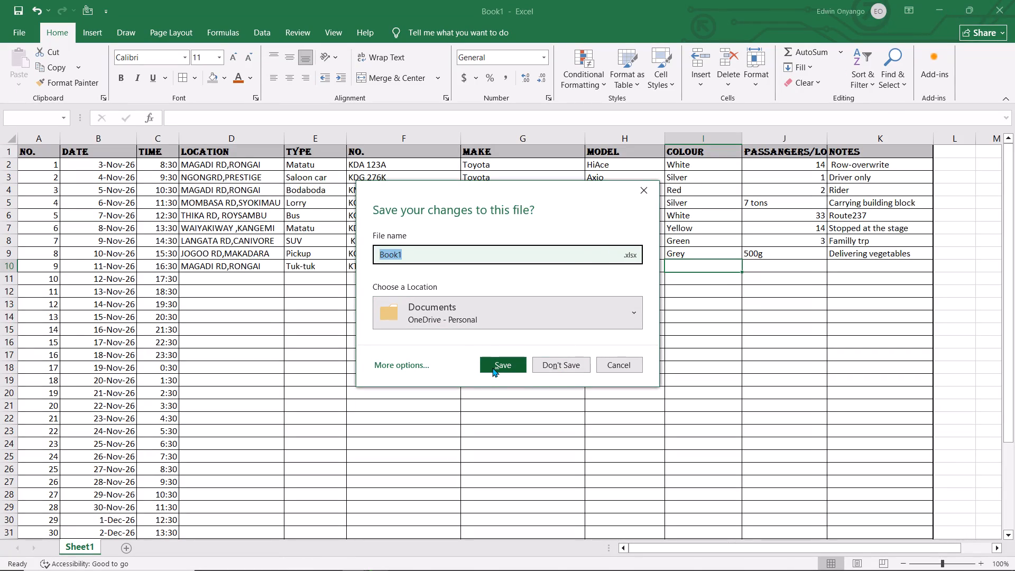
click(492, 367)
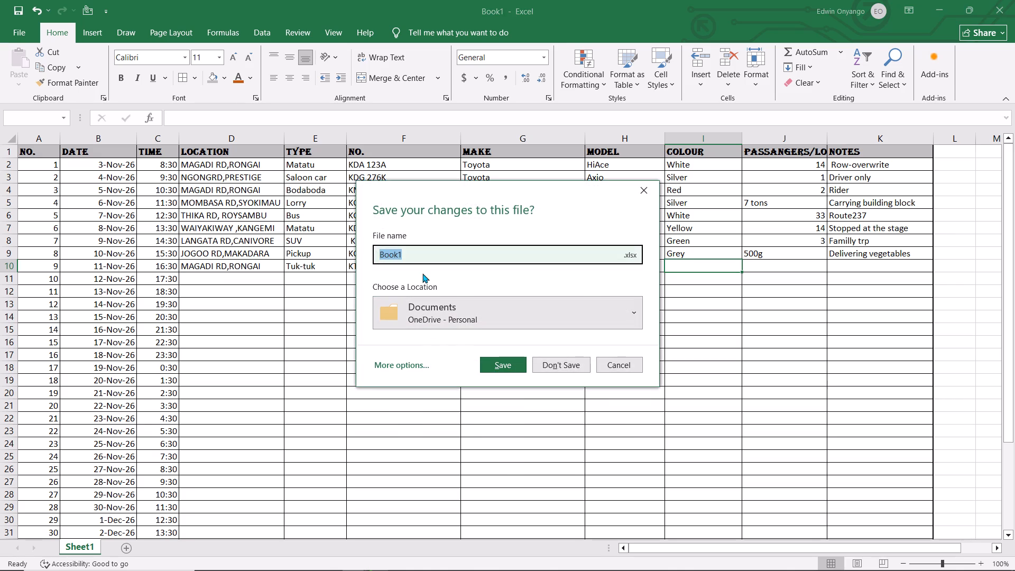
click(431, 249)
click(416, 254)
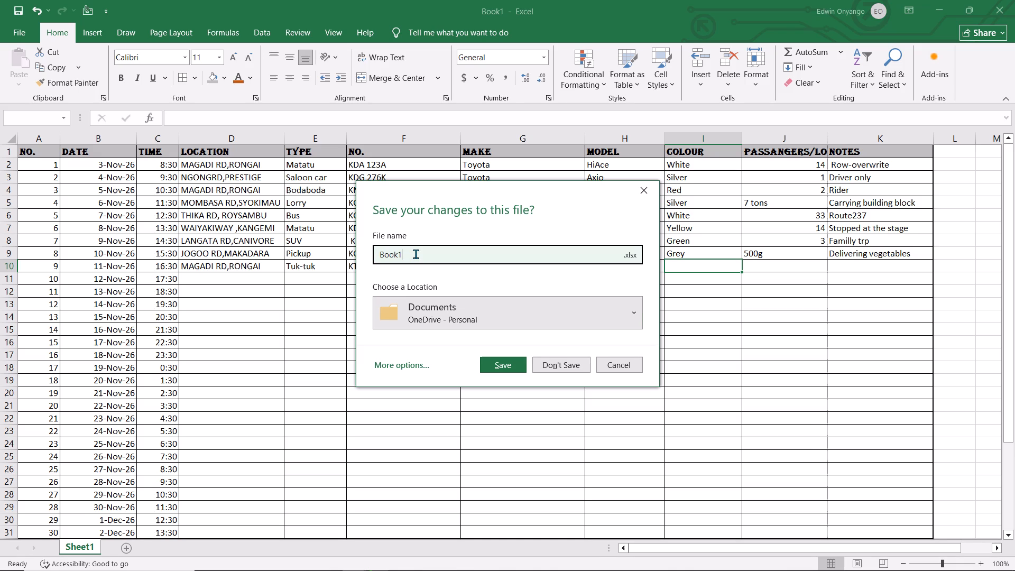
key(BackSpace)
key(BackSpace)
key(BackSpace)
key(BackSpace)
key(BackSpace)
key(BackSpace)
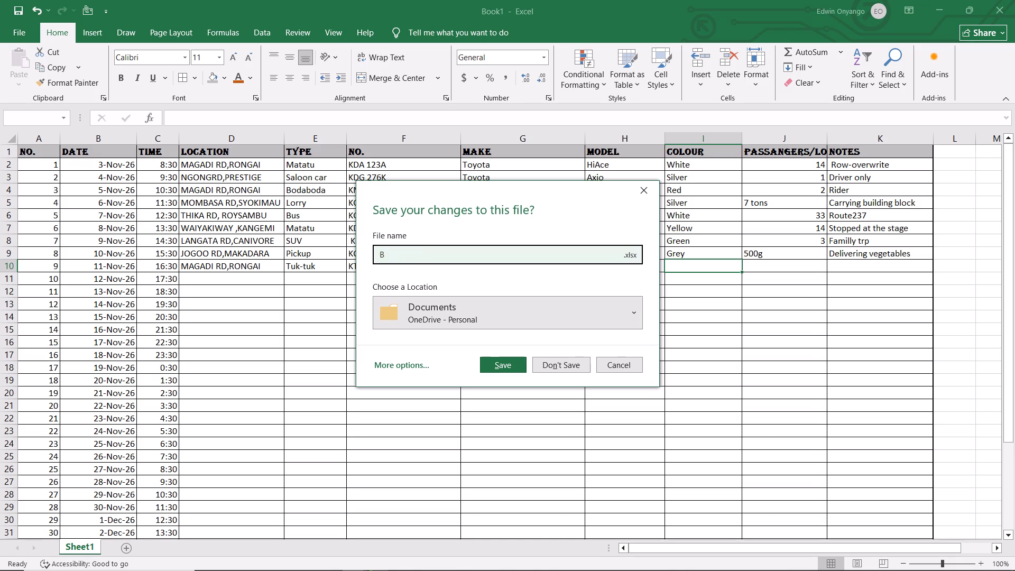
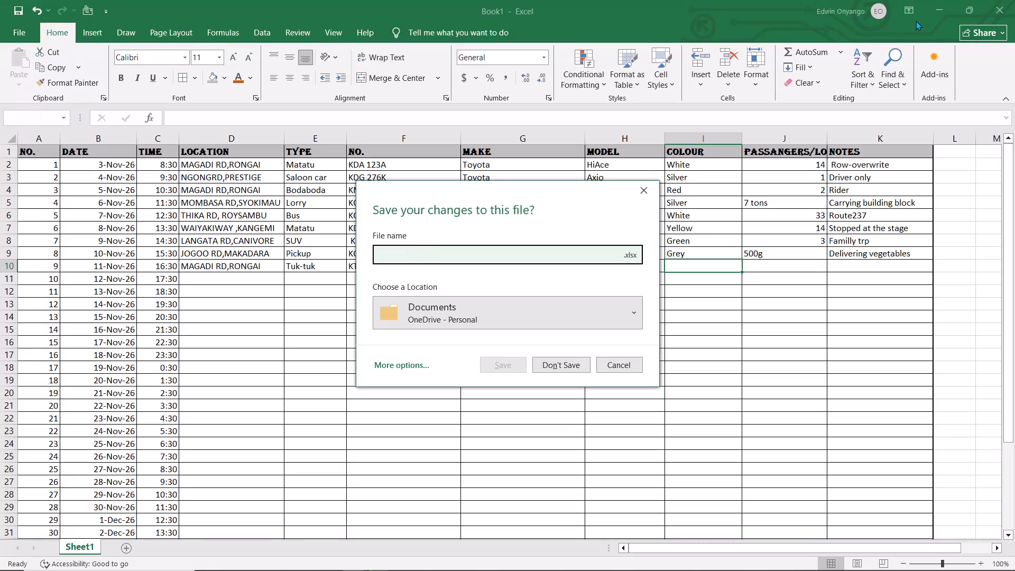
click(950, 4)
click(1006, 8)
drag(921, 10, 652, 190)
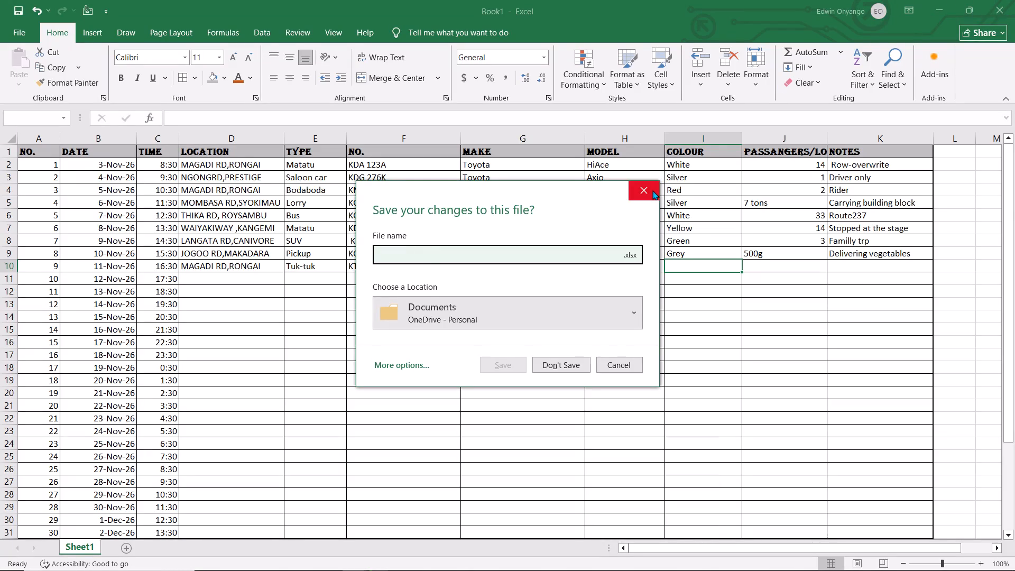
Open the empty file name for editing in the prompt for saving the workbook.
click(432, 252)
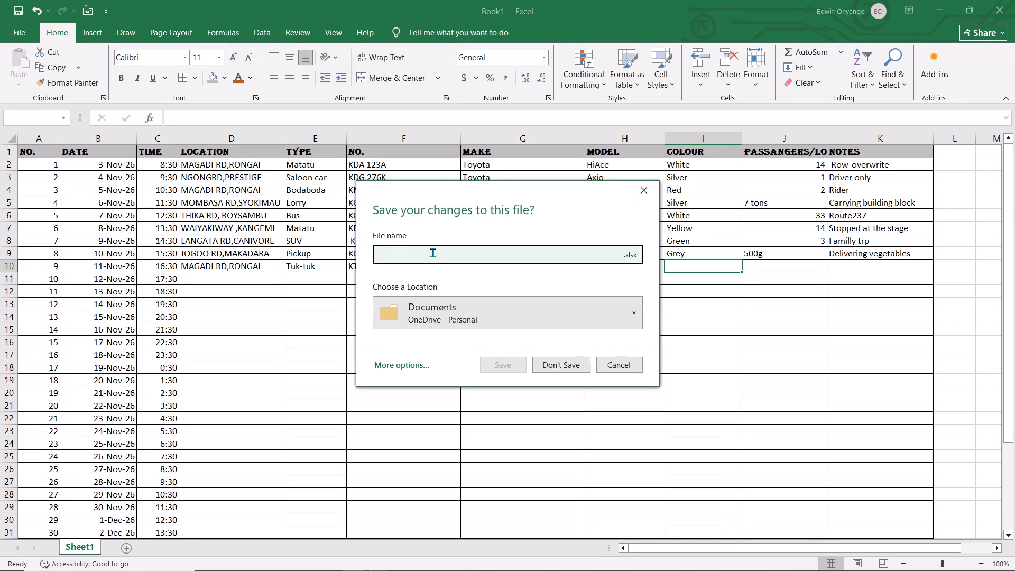
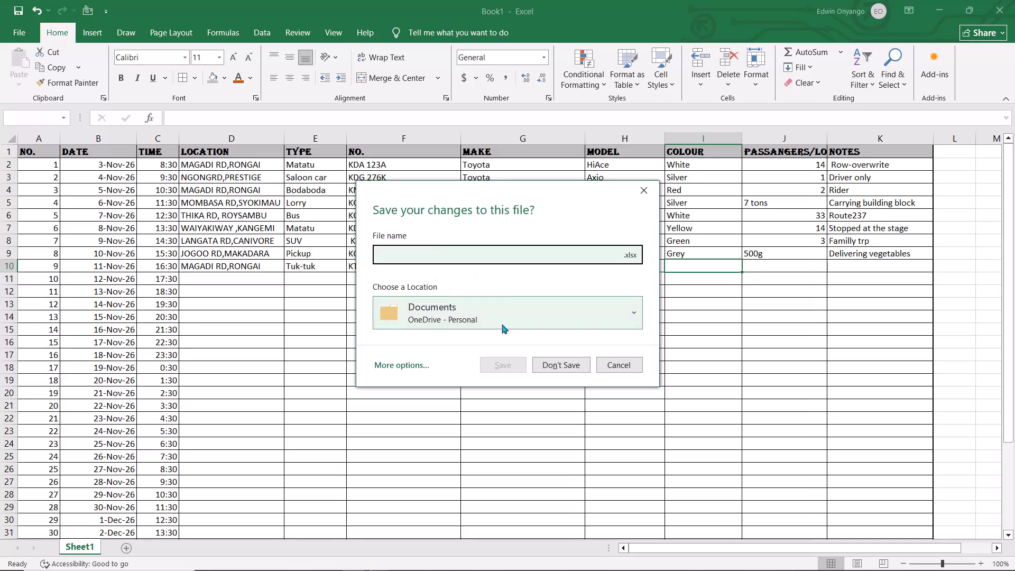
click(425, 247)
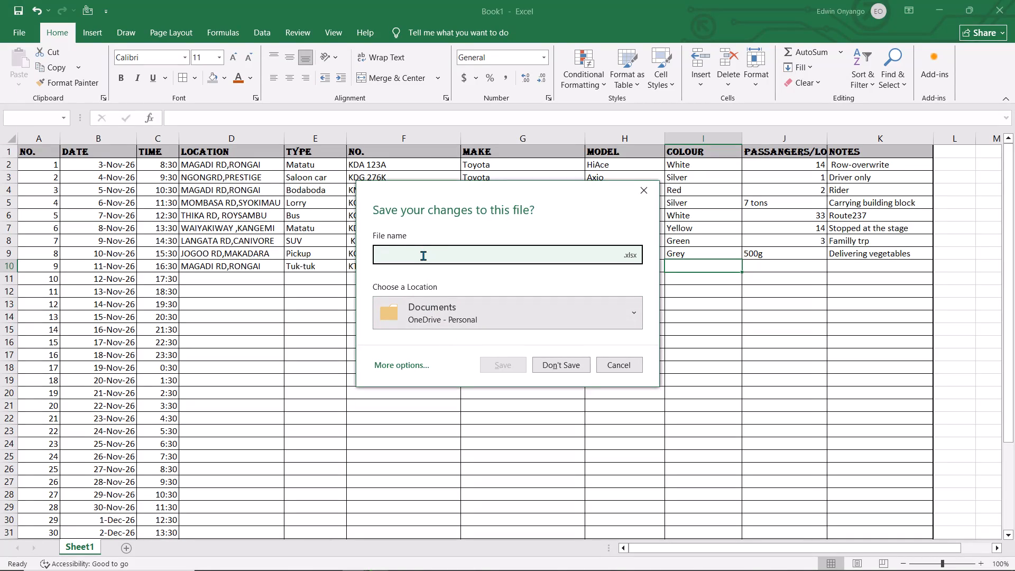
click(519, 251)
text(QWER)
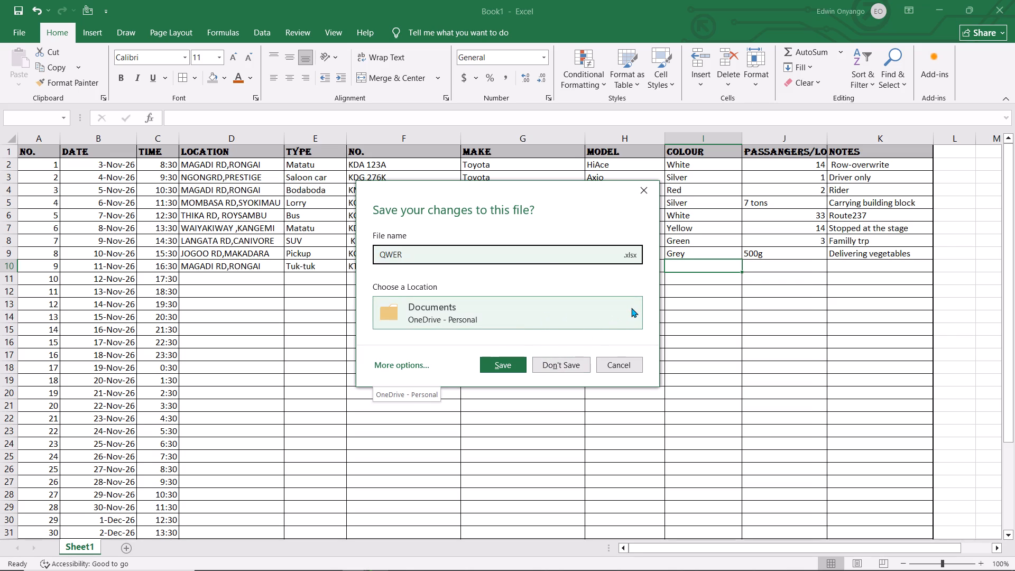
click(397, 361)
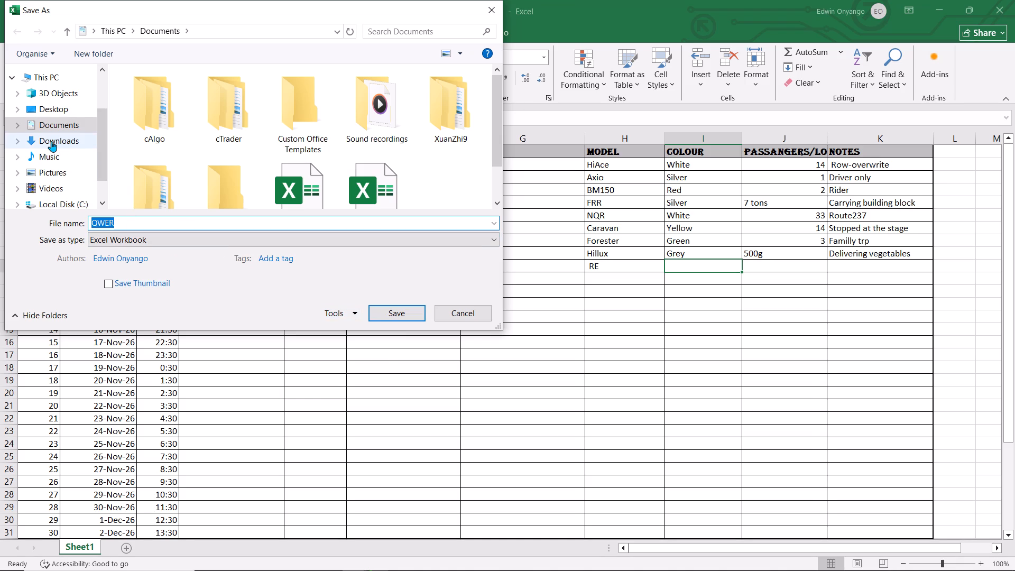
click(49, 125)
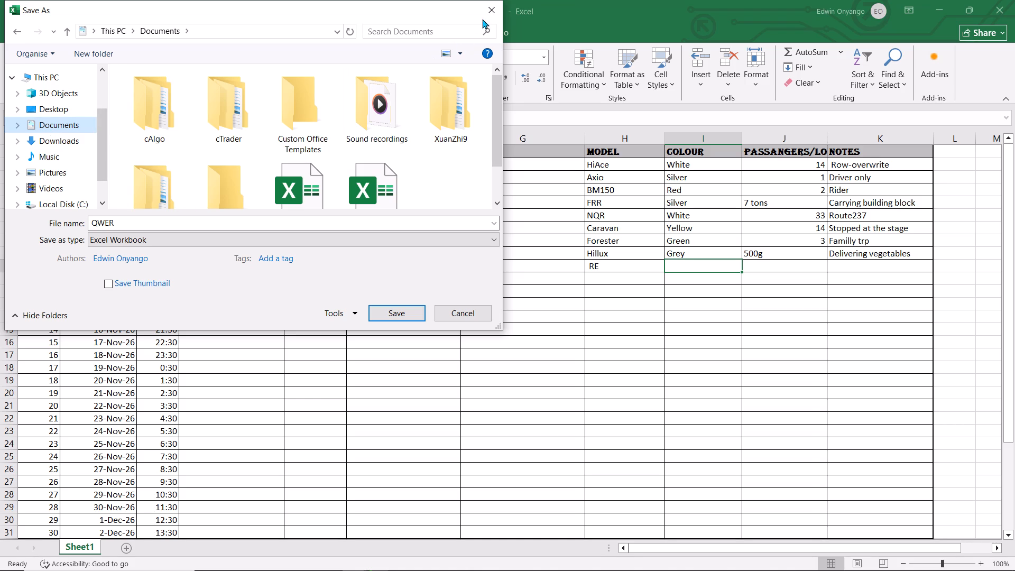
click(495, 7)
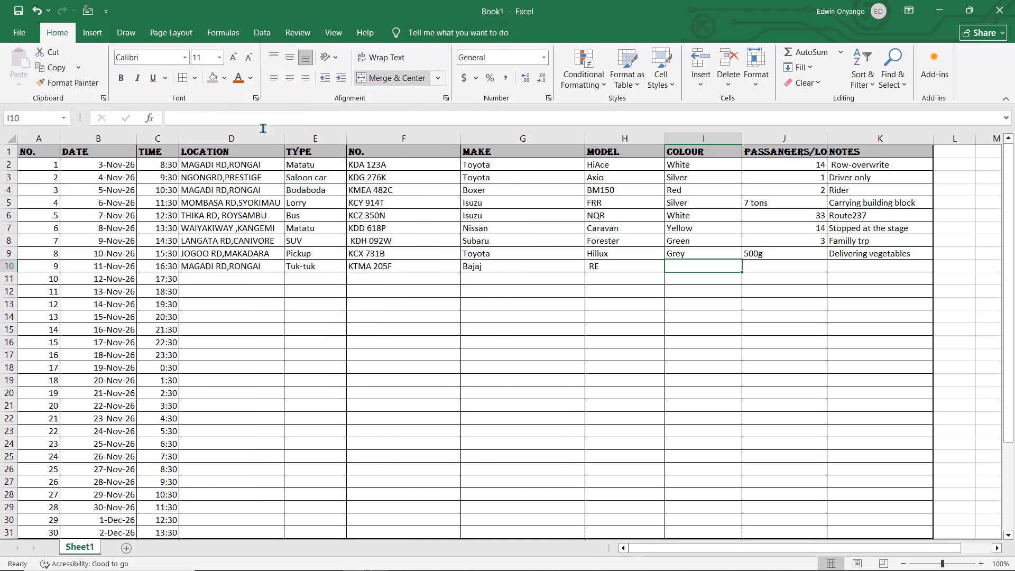
Save the vehicle record workbook as QWER in the Documents folder, using the Excel Workbook format.
click(18, 33)
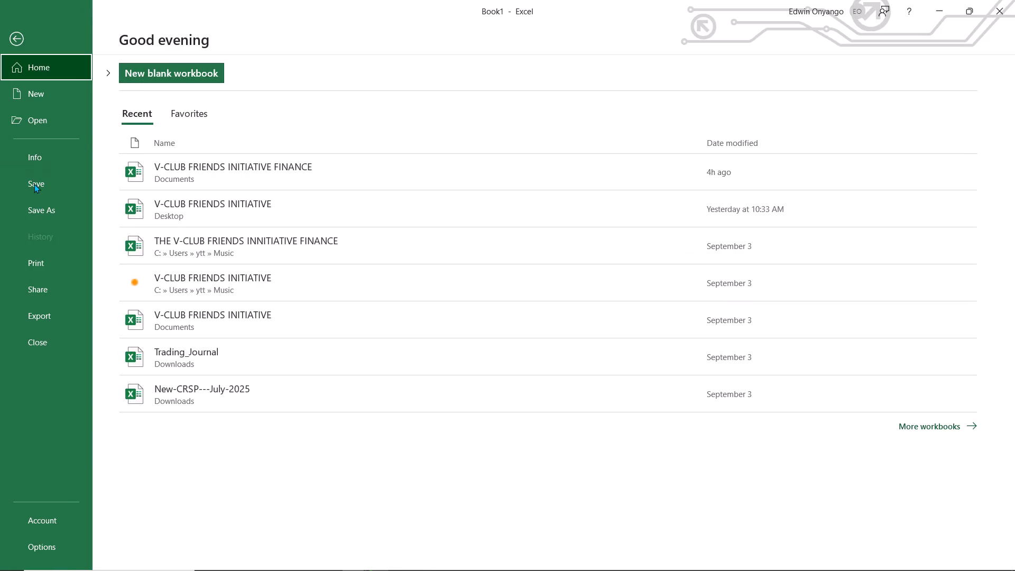
click(31, 206)
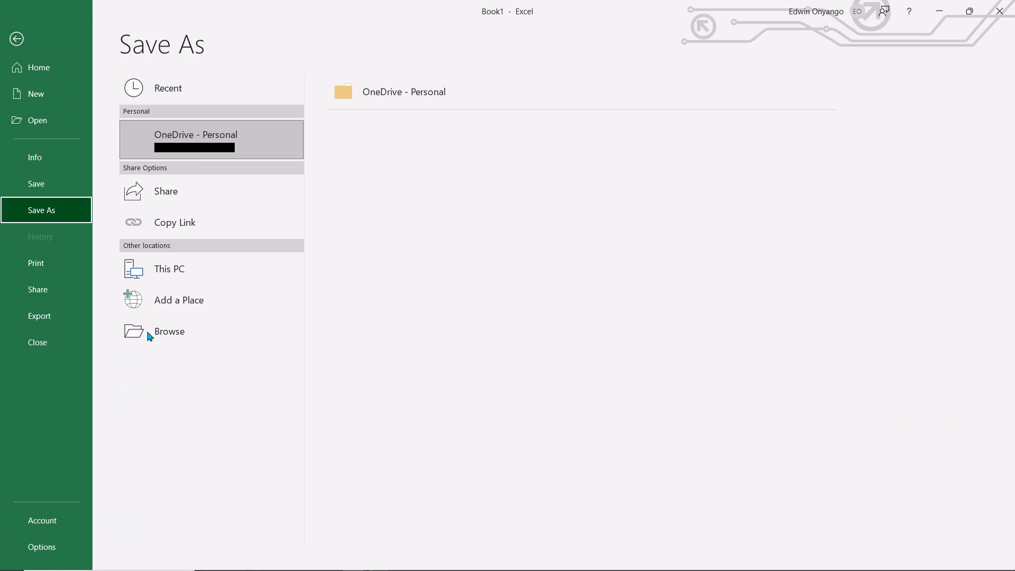
click(147, 331)
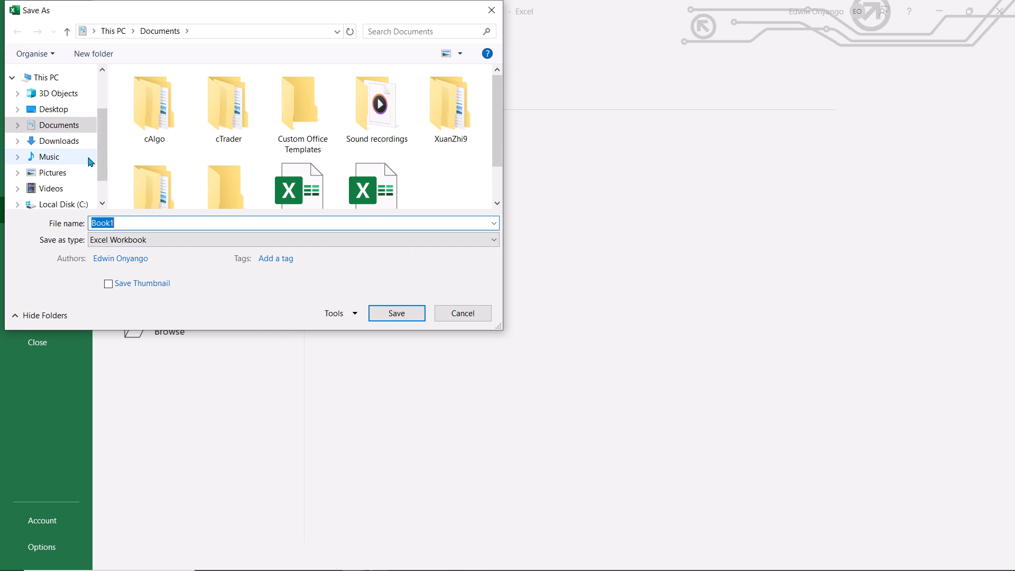
scroll(222, 133, down, 1)
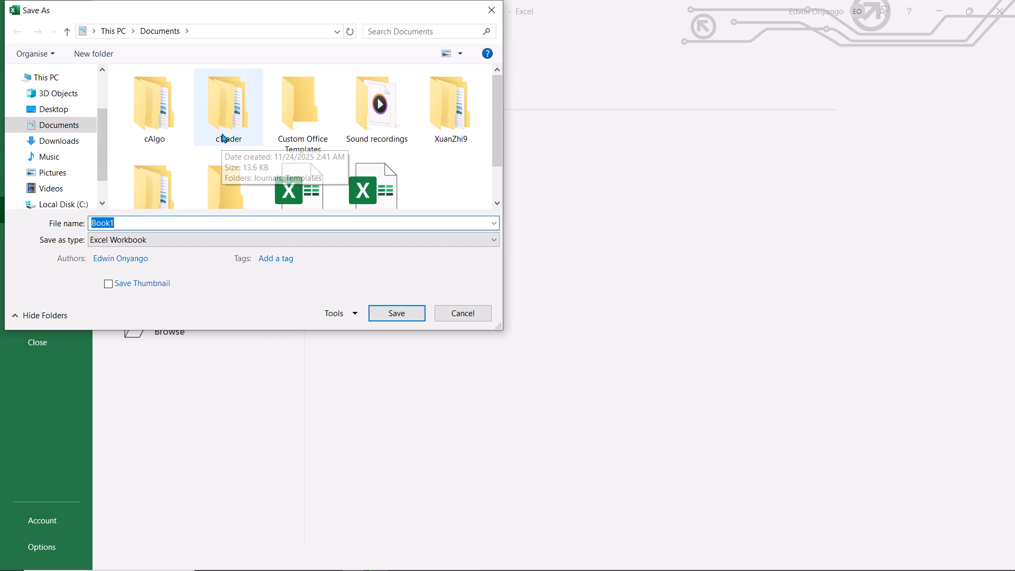
scroll(222, 133, down, 1)
scroll(222, 133, up, 1)
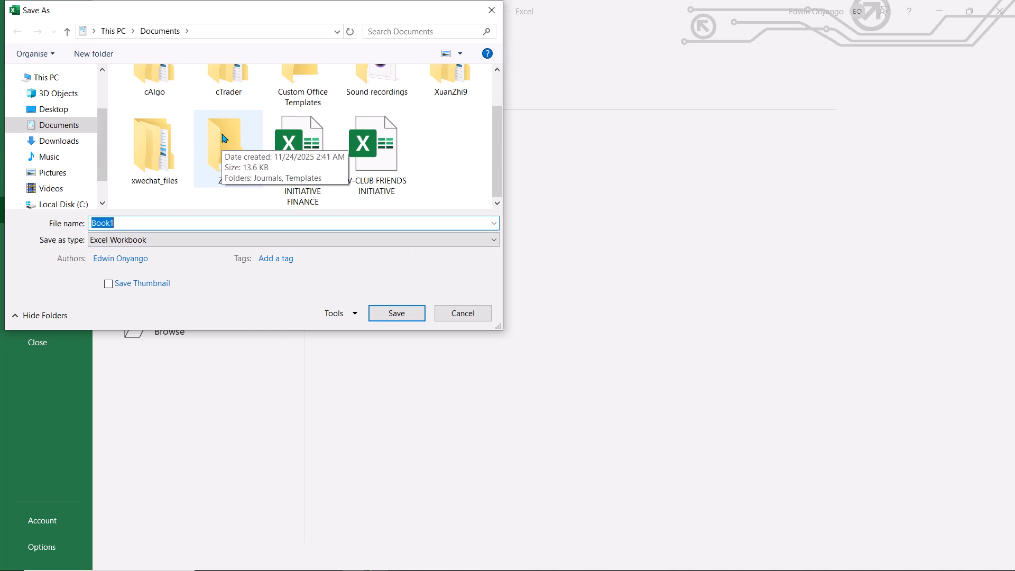
scroll(222, 133, up, 1)
scroll(222, 133, down, 1)
scroll(283, 106, up, 1)
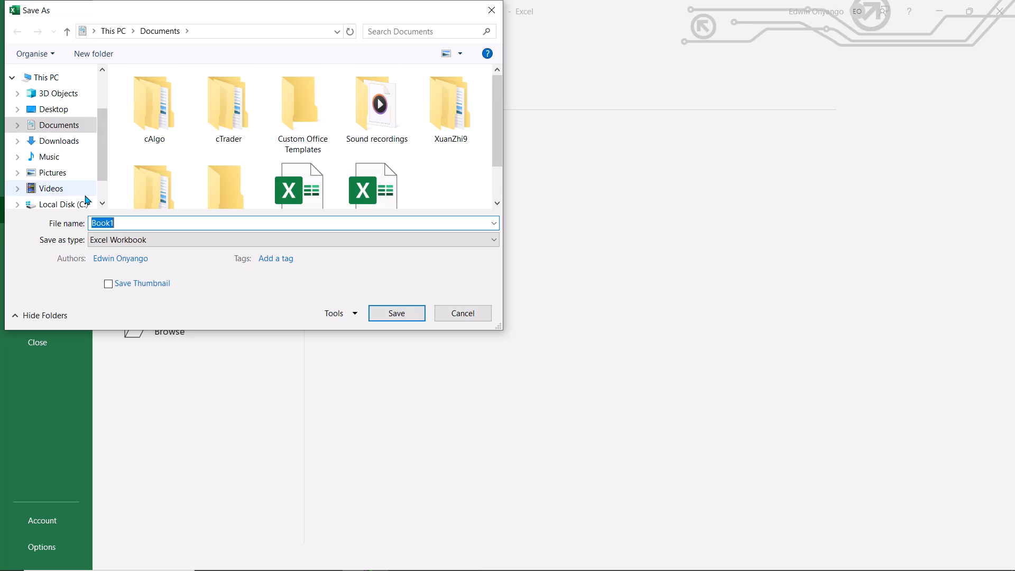
click(121, 225)
key(BackSpace)
key(BackSpace)
key(BackSpace)
key(BackSpace)
key(BackSpace)
text(QWER)
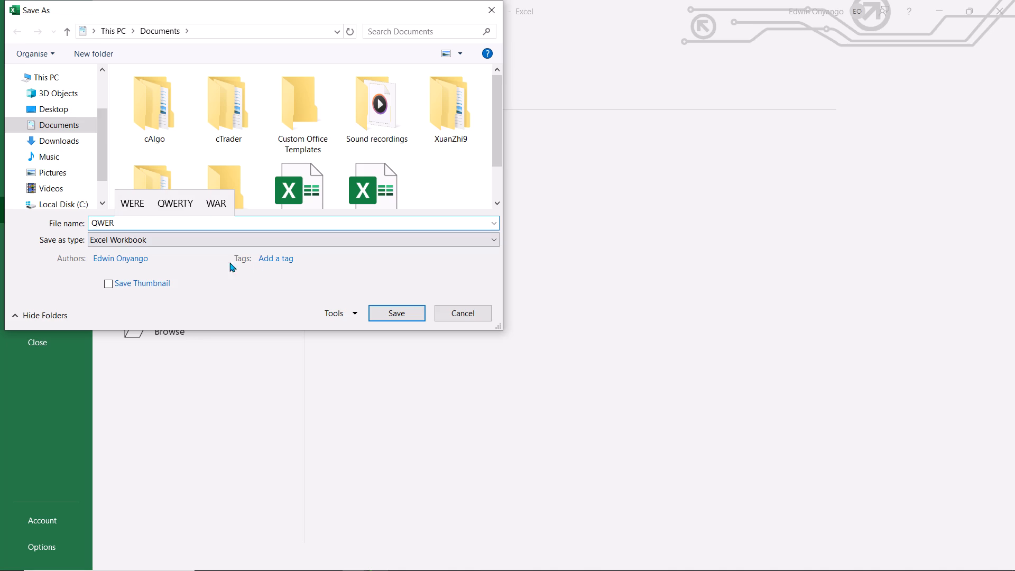
click(400, 316)
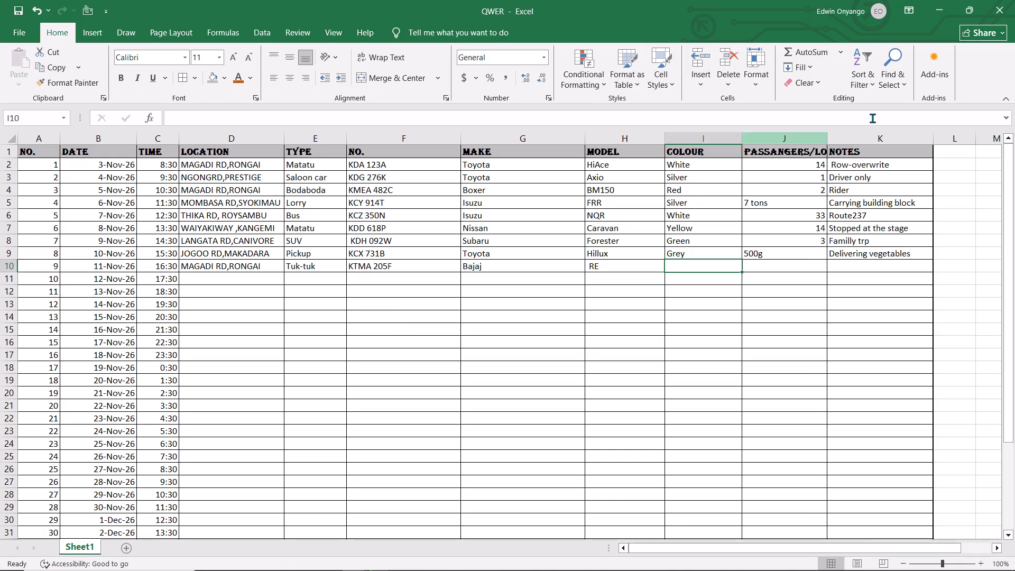
Close the saved QWER workbook and the open V-CLUB FRIENDS INITIATIVE FINANCE workbook.
click(990, 15)
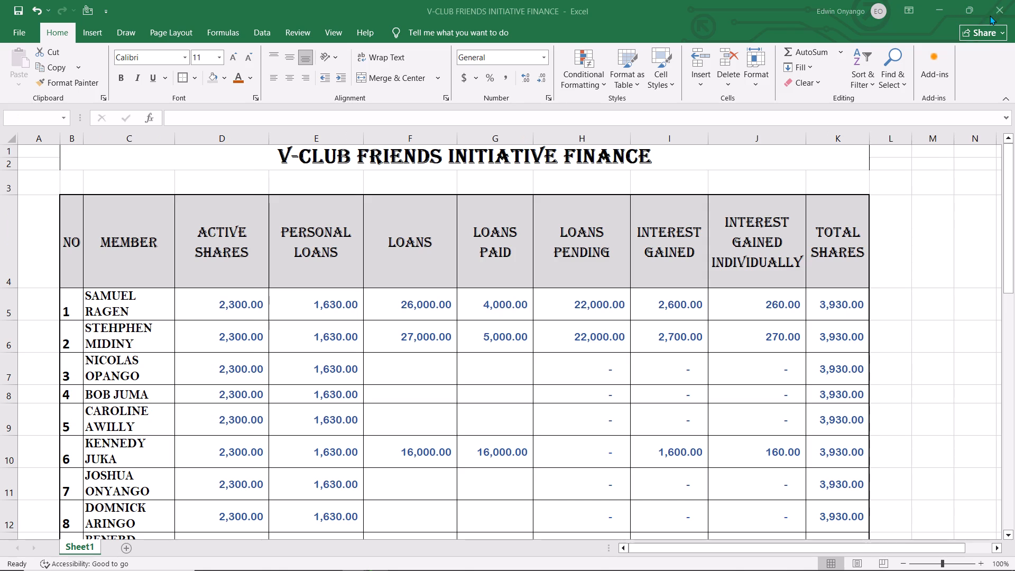
click(990, 15)
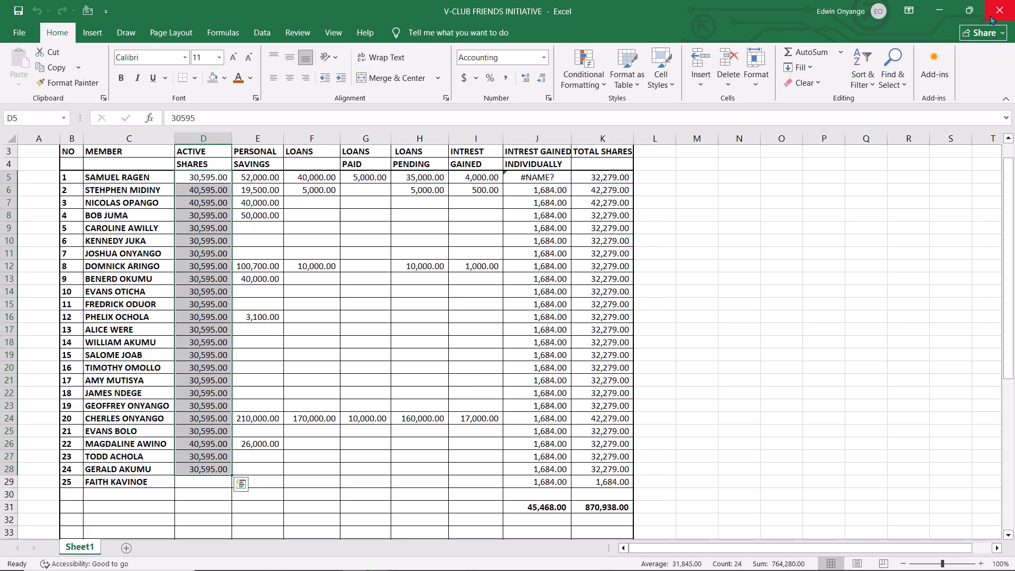